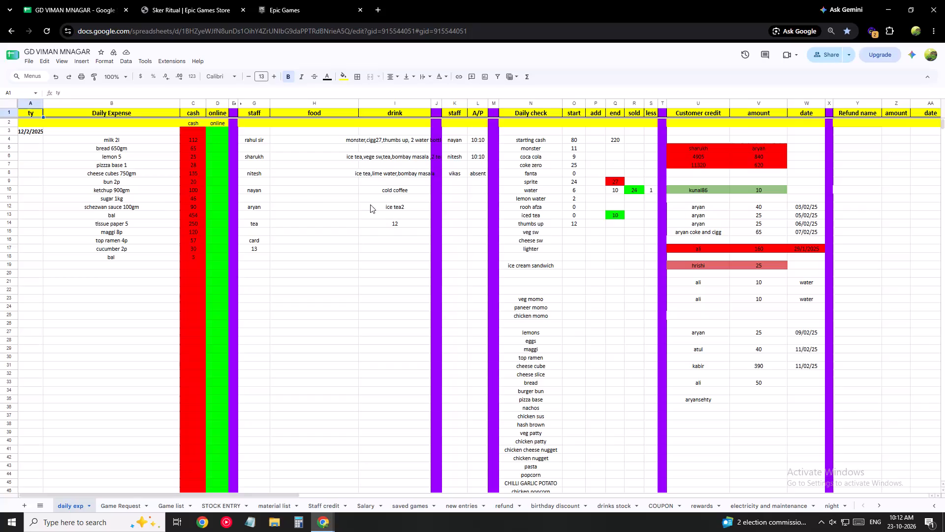
Examine the latest daily blocks, dated 10/22/26 and 10/23/26, at the end of the daily exp sheet.
drag(944, 124, 944, 531)
click(444, 390)
click(366, 467)
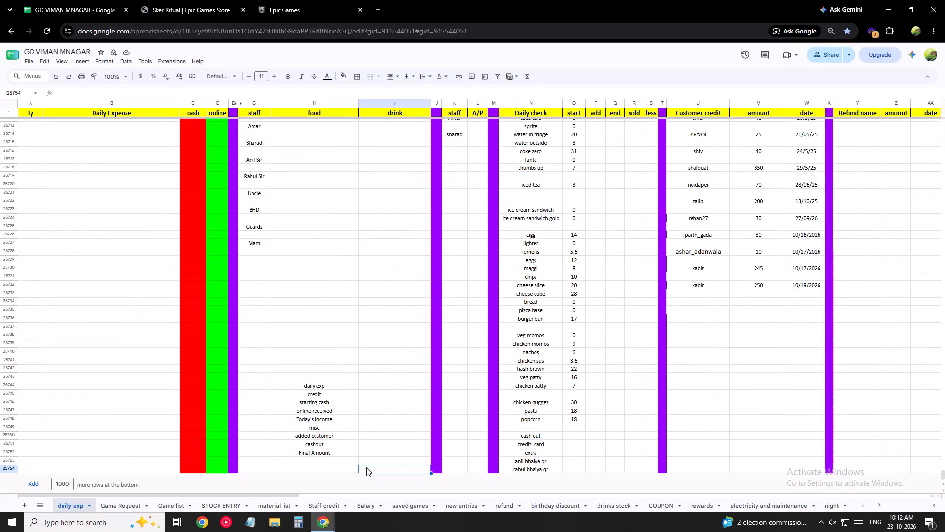
scroll(462, 427, down, 2)
scroll(463, 427, up, 1)
scroll(688, 419, down, 4)
scroll(890, 419, up, 4)
scroll(893, 414, down, 1)
scroll(893, 414, up, 1)
scroll(893, 414, down, 1)
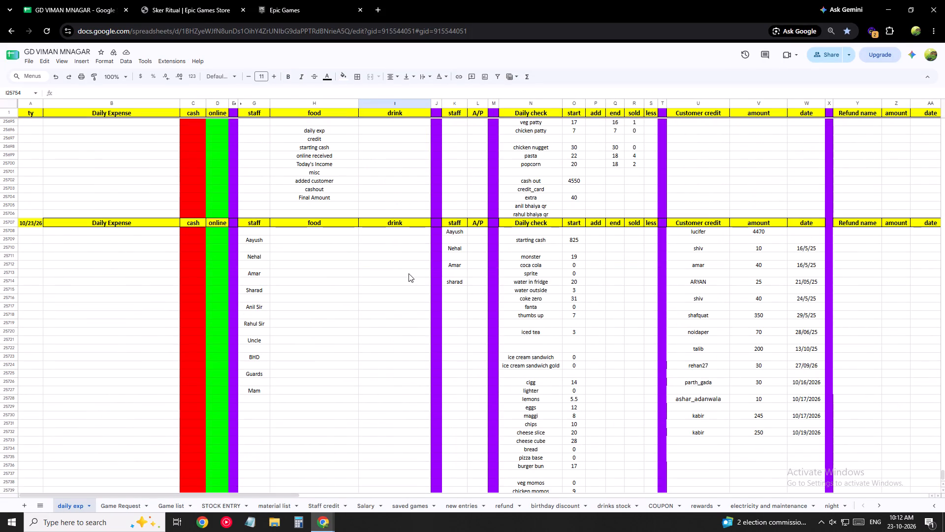
scroll(81, 241, down, 1)
scroll(78, 253, up, 4)
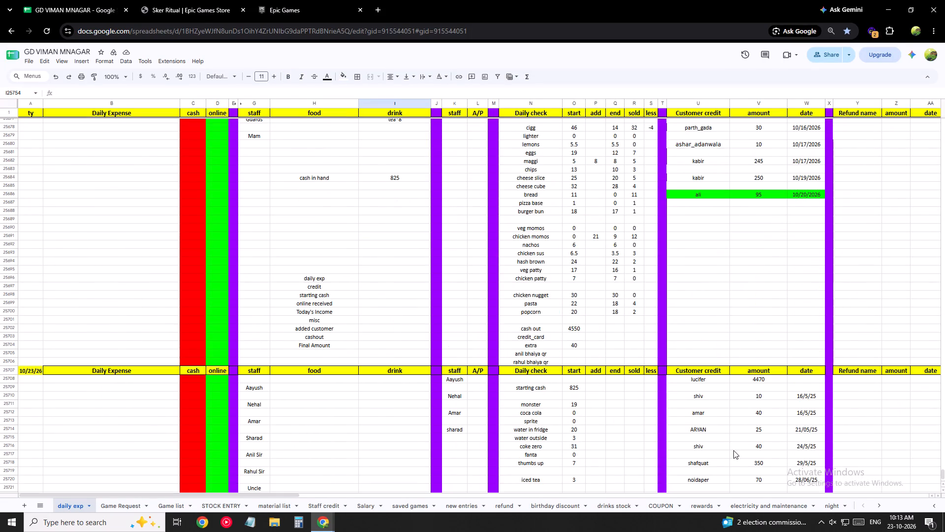
scroll(733, 450, down, 3)
scroll(179, 311, up, 5)
scroll(124, 310, down, 1)
scroll(124, 310, up, 3)
scroll(124, 310, down, 1)
scroll(118, 294, up, 2)
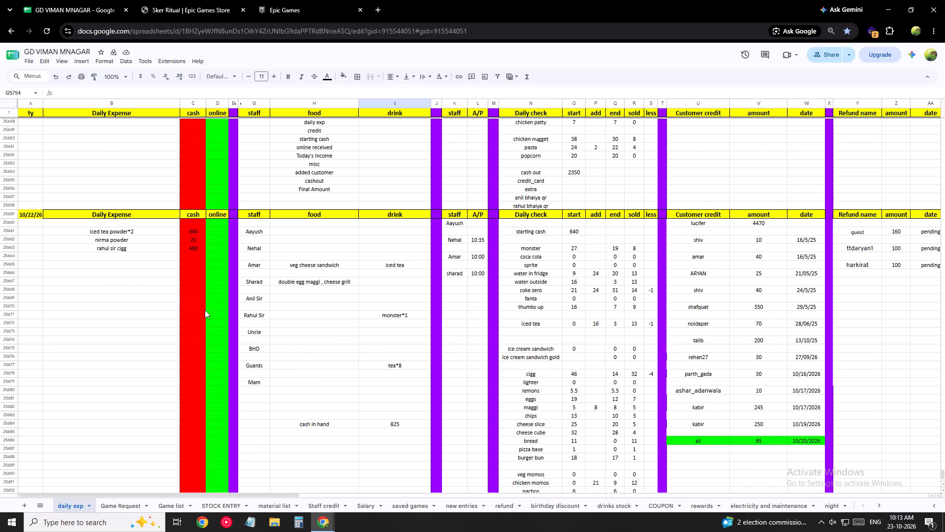
scroll(316, 384, down, 2)
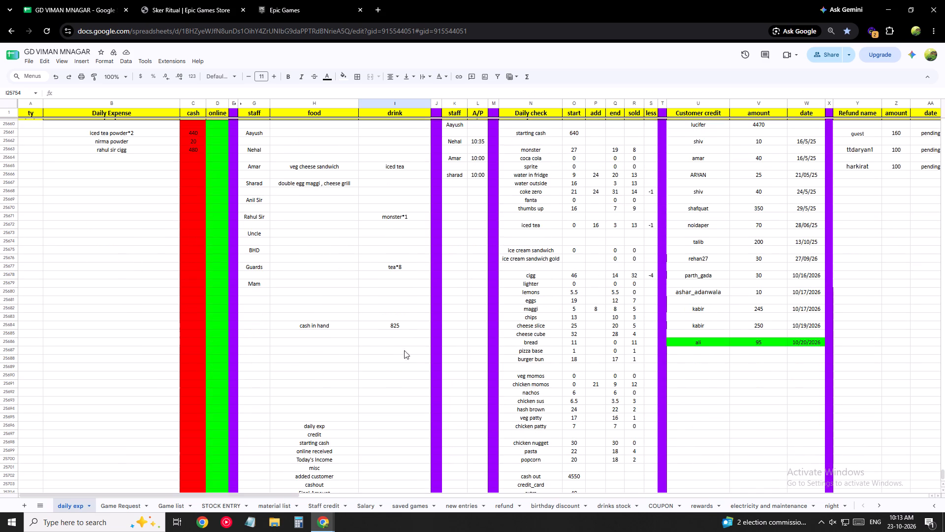
scroll(461, 345, up, 1)
scroll(468, 354, down, 5)
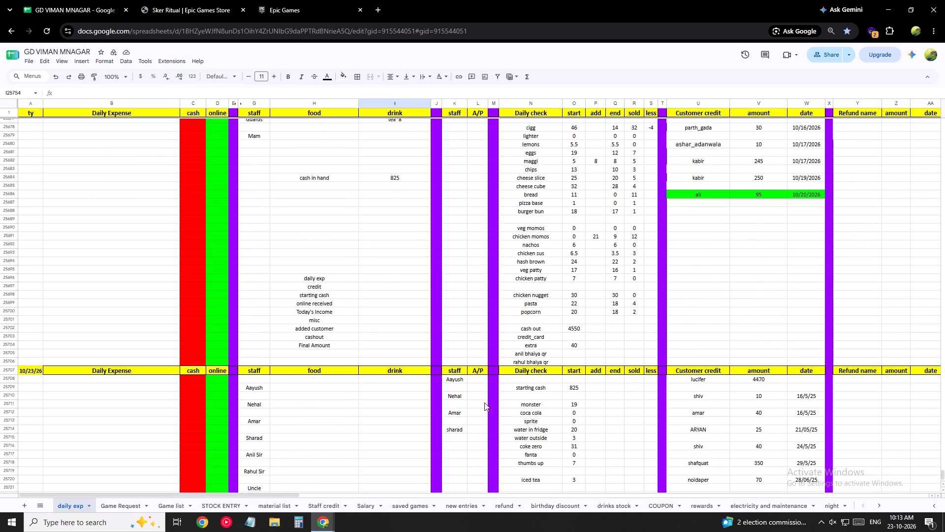
click(571, 338)
click(600, 339)
scroll(325, 399, down, 2)
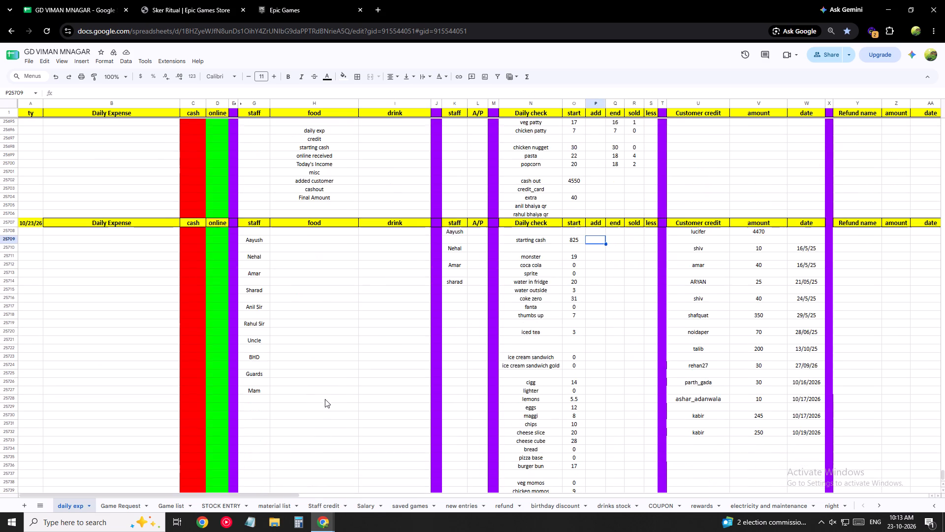
scroll(325, 399, up, 1)
scroll(325, 399, down, 1)
scroll(325, 399, up, 6)
scroll(325, 399, down, 2)
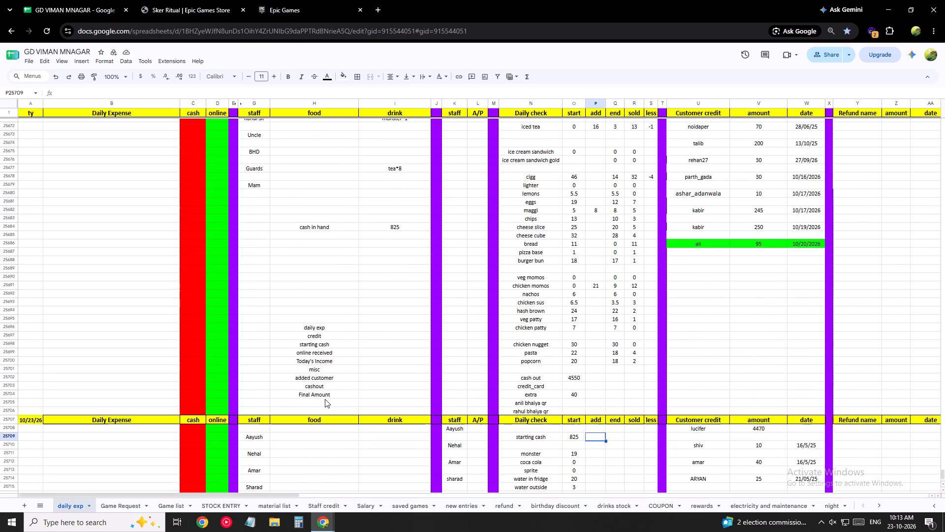
scroll(325, 399, down, 4)
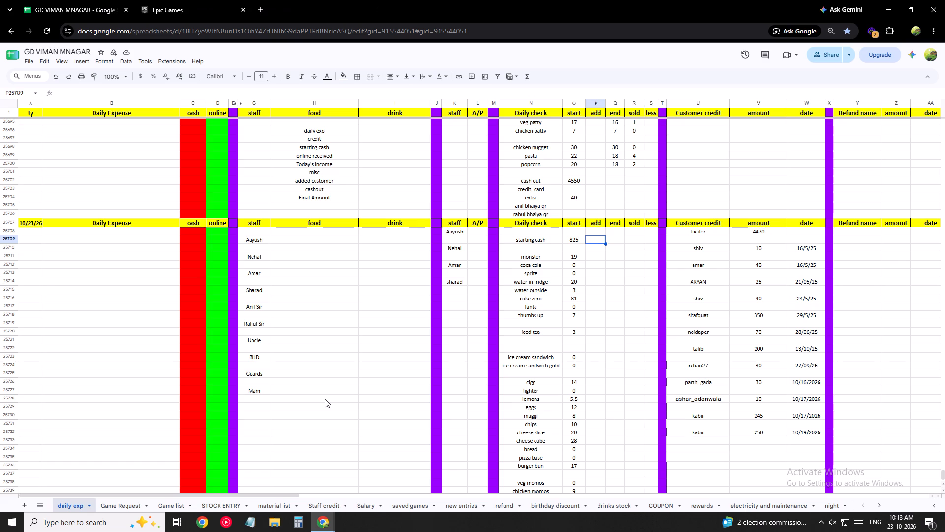
Copy the cash denomination table from the block before 10/22/26 into the 10/23/26 block, starting at G25729 below the staff list.
scroll(462, 332, up, 2)
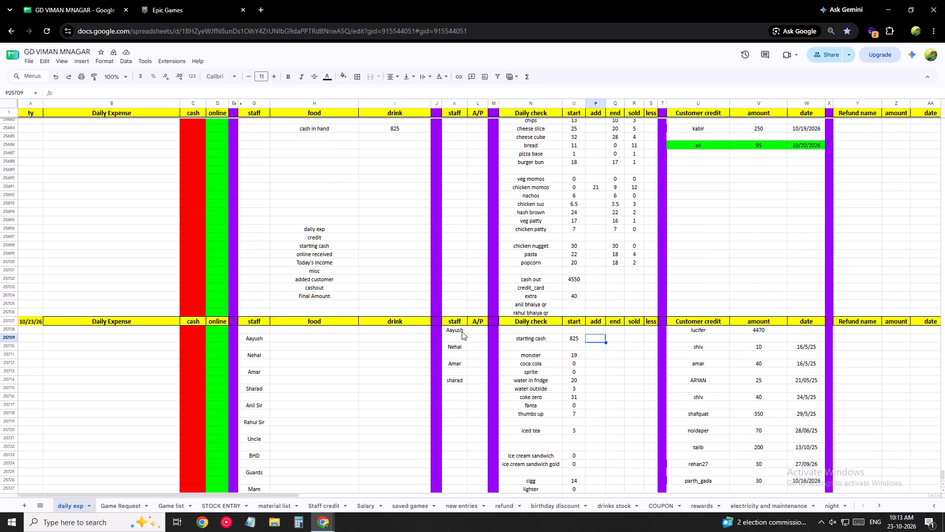
scroll(330, 311, up, 5)
scroll(339, 295, down, 1)
scroll(333, 295, up, 8)
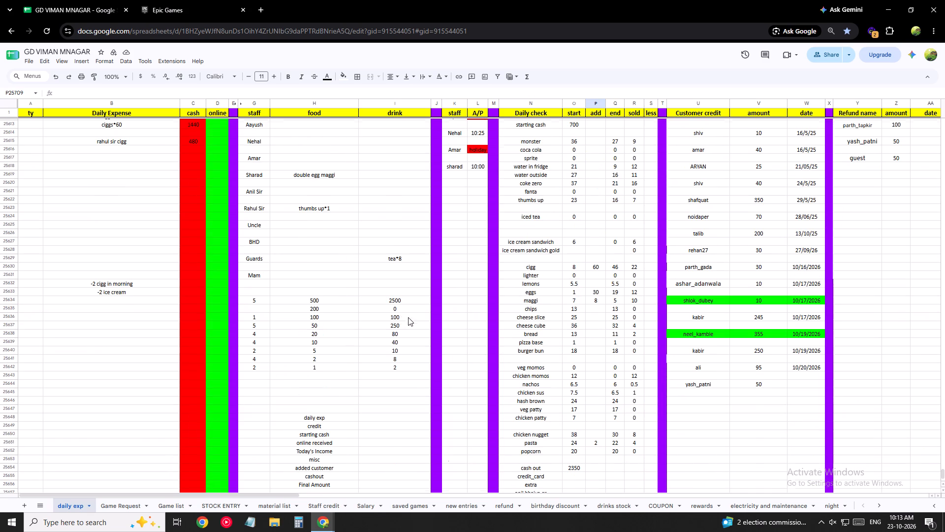
drag(398, 388, 254, 301)
key(ctrl+c)
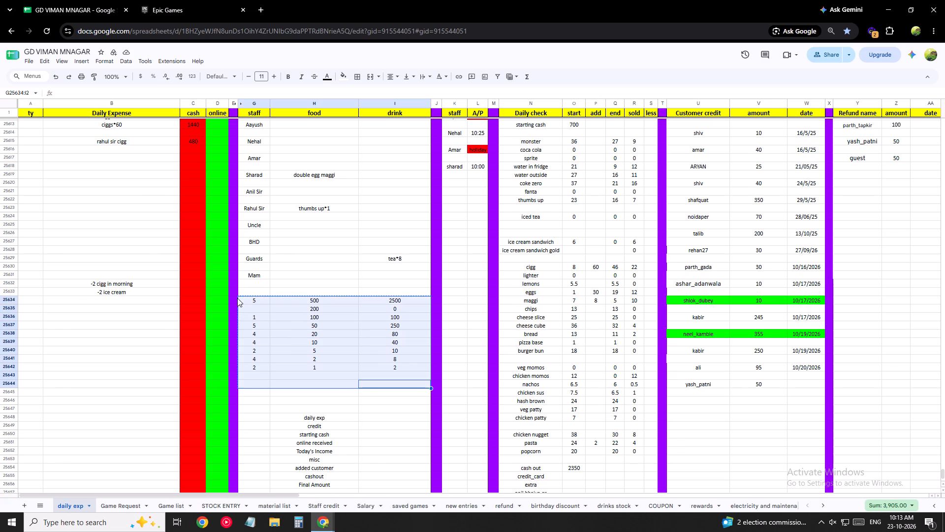
key(Down)
key(Down)
key(Down)
key(Down)
key(Down)
key(Down)
key(Down)
key(Down)
key(Down)
key(Down)
key(Down)
key(Down)
key(Down)
key(Down)
key(Down)
key(Down)
key(Down)
key(Down)
key(Down)
key(Down)
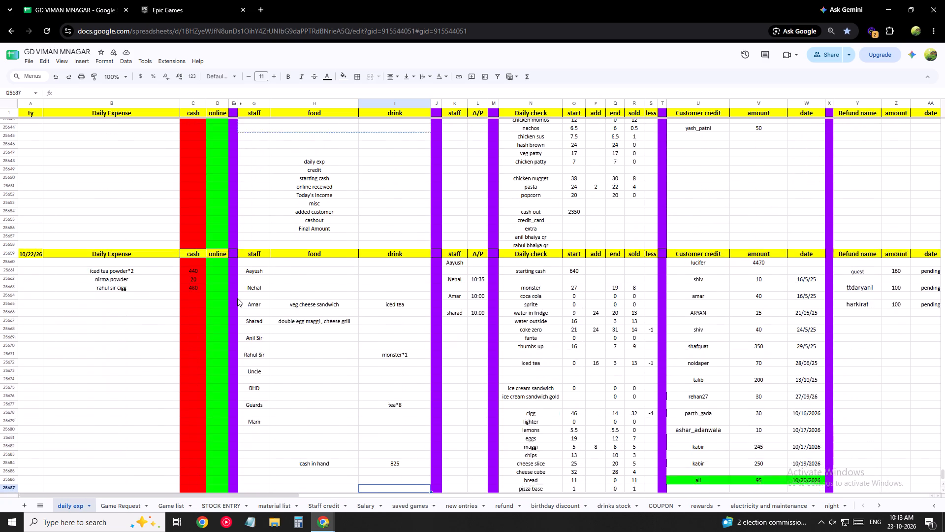
key(Left)
key(Up)
key(Left)
key(Down)
key(Down)
key(Down)
key(Down)
key(Down)
key(Down)
key(Down)
key(Down)
key(Down)
key(Down)
key(Down)
key(Down)
key(Down)
key(Down)
key(Down)
key(Down)
key(Down)
key(Down)
key(Down)
key(Down)
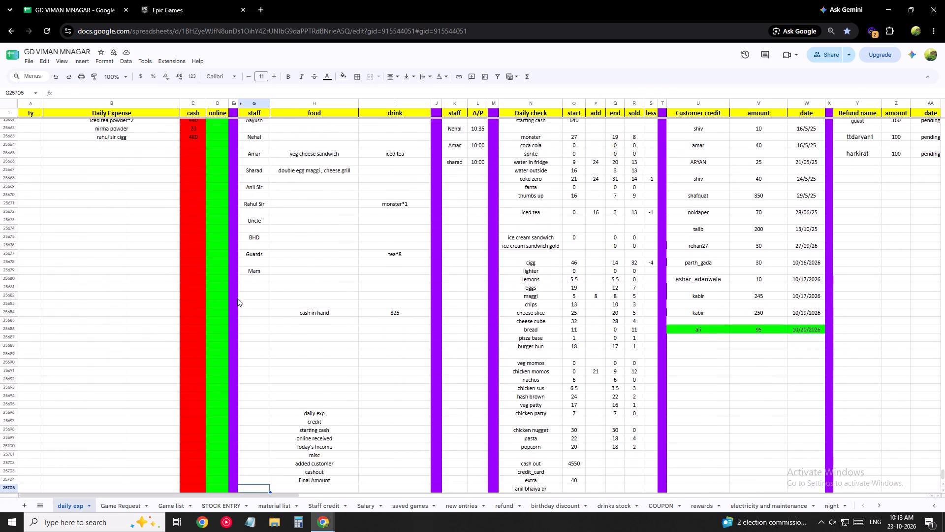
key(Up)
key(Up)
key(Up)
key(Up)
key(Up)
key(Up)
key(Up)
key(Up)
key(Up)
key(Up)
key(Up)
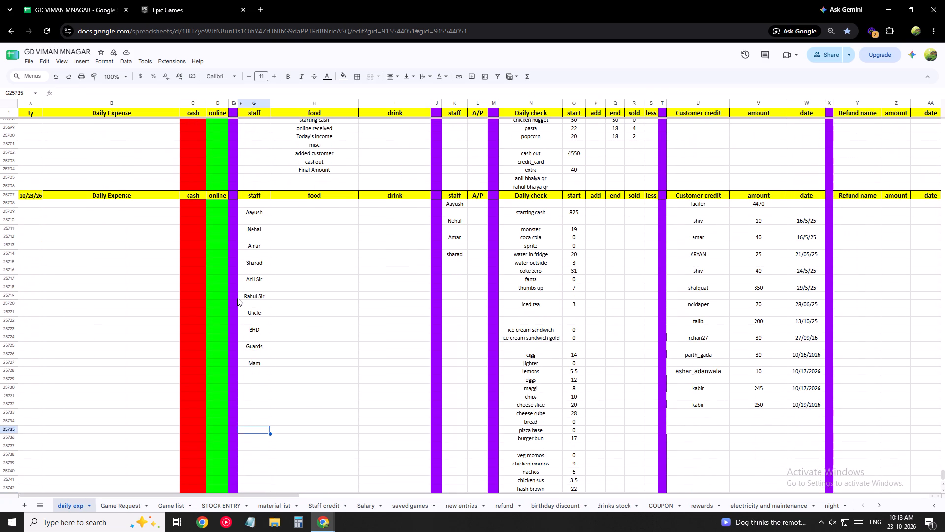
key(Up)
key(Up)
key(ctrl+v)
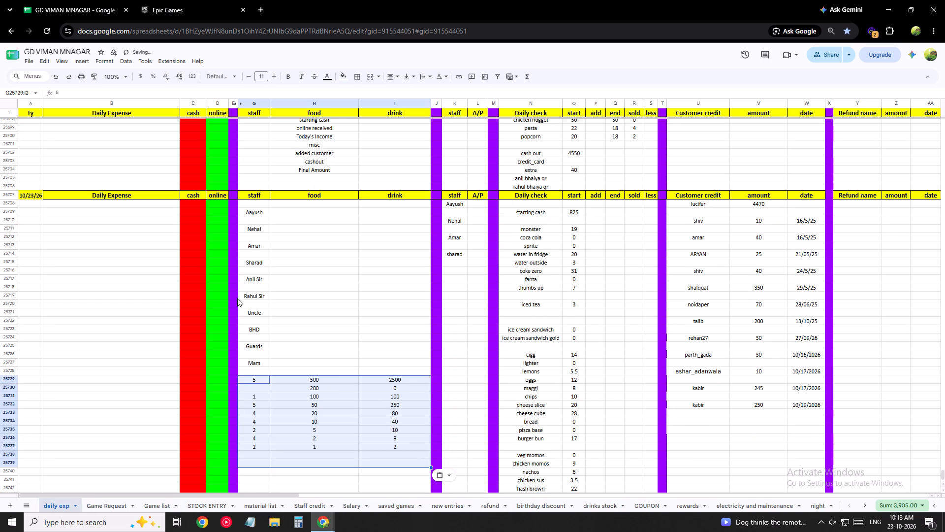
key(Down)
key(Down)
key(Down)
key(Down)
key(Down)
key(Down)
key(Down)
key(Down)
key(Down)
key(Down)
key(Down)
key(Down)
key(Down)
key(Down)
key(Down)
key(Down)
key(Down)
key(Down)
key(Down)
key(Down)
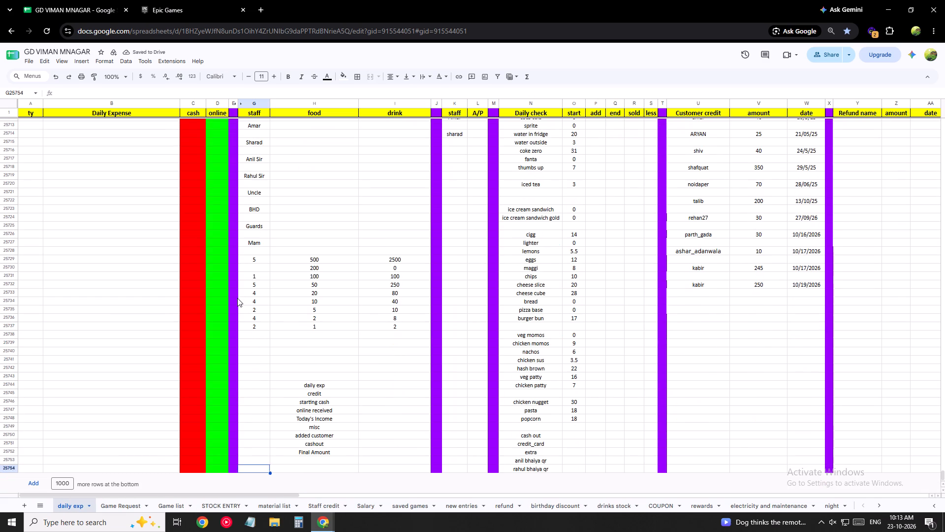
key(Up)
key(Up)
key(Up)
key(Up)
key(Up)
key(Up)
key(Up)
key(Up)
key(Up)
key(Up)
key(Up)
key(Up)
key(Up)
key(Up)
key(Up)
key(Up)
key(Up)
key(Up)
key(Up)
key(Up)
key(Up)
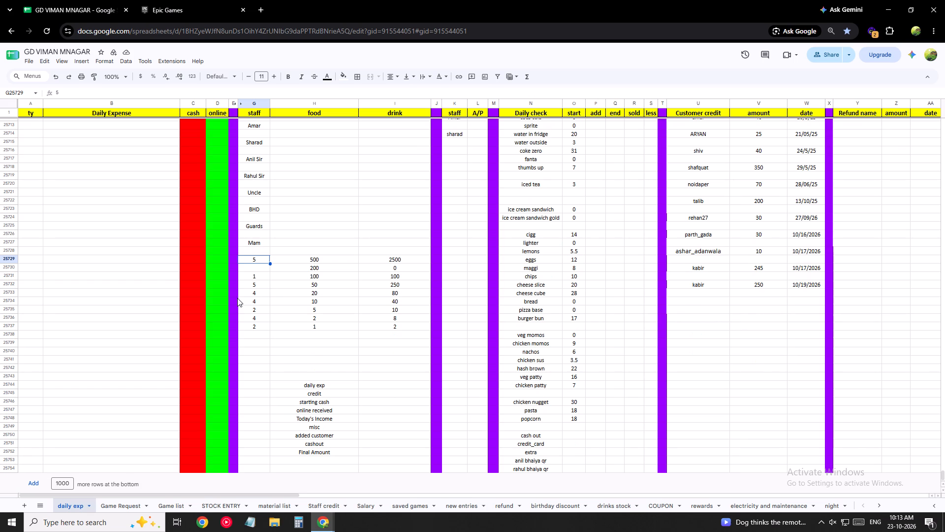
Set the counts for the 1 and 2 denominations in the 10/23/26 cash table to 0.
key(Down)
key(Down)
key(Down)
key(Down)
key(Down)
key(Down)
key(Down)
key(Down)
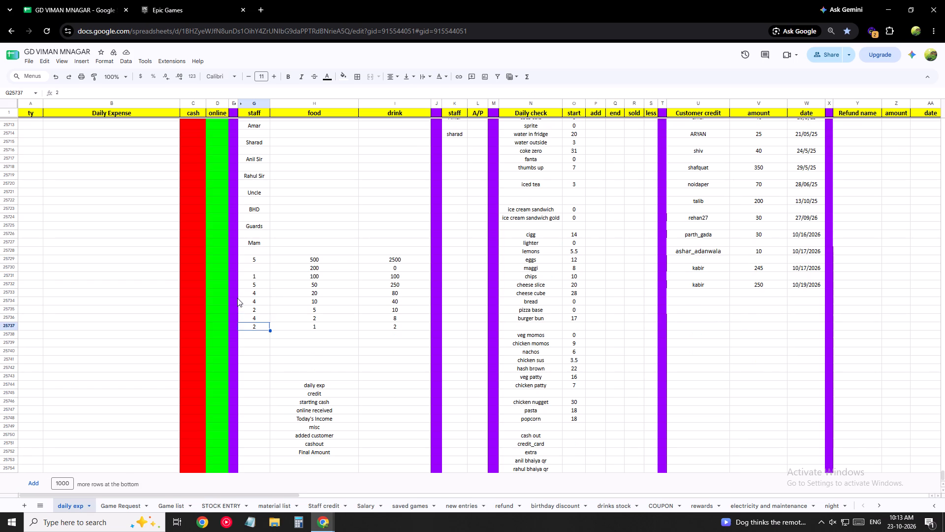
key(0)
key(Return)
key(Up)
key(Up)
key(0)
key(Return)
Set the counts for the 5, 10 and 20 denominations in the 10/23/26 cash table to 0.
key(Up)
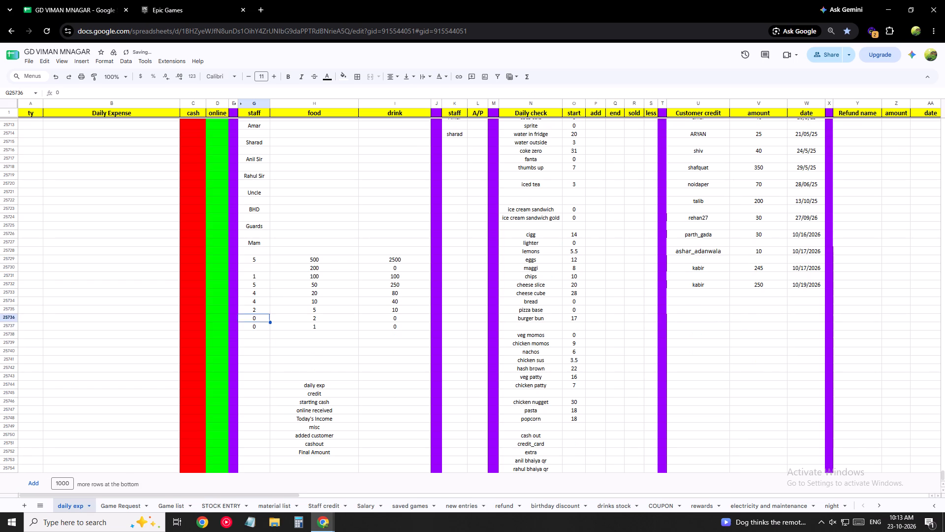
key(Up)
key(Return)
key(0)
key(Return)
key(Up)
key(0)
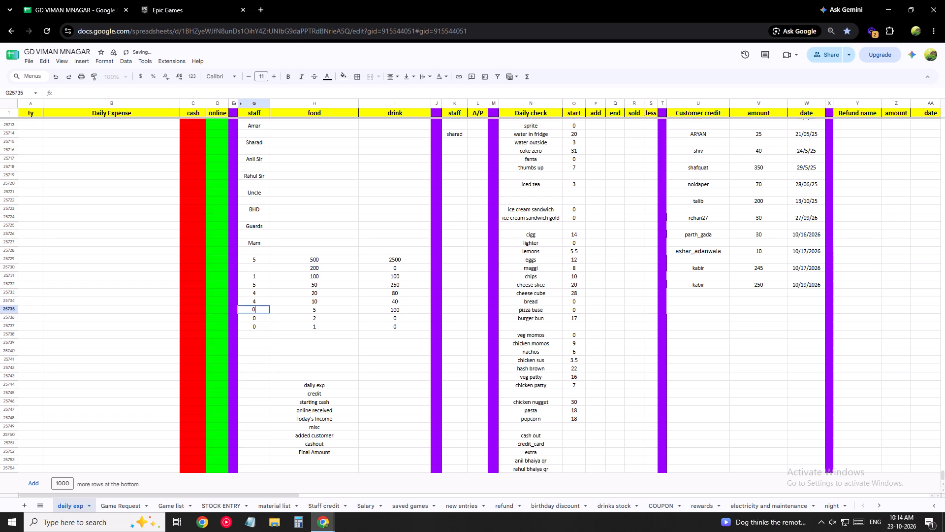
key(Return)
key(Up)
key(Up)
key(0)
key(Return)
key(Up)
key(Up)
key(0)
key(Return)
key(Up)
key(Up)
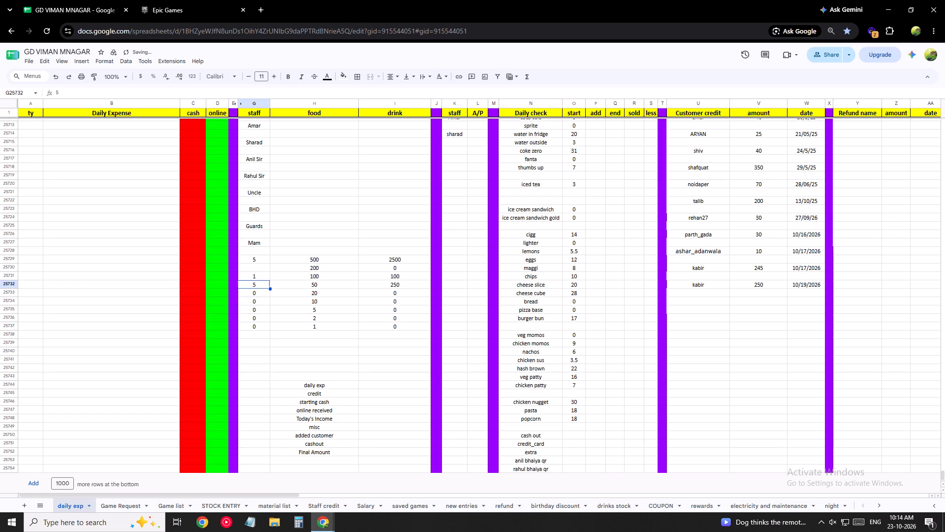
Set the counts for the 50, 100 and 500 denominations in the 10/23/26 cash table to 0.
key(Return)
key(0)
key(Up)
key(Right)
key(BackSpace)
key(Return)
key(Up)
key(Up)
key(0)
key(Return)
key(Up)
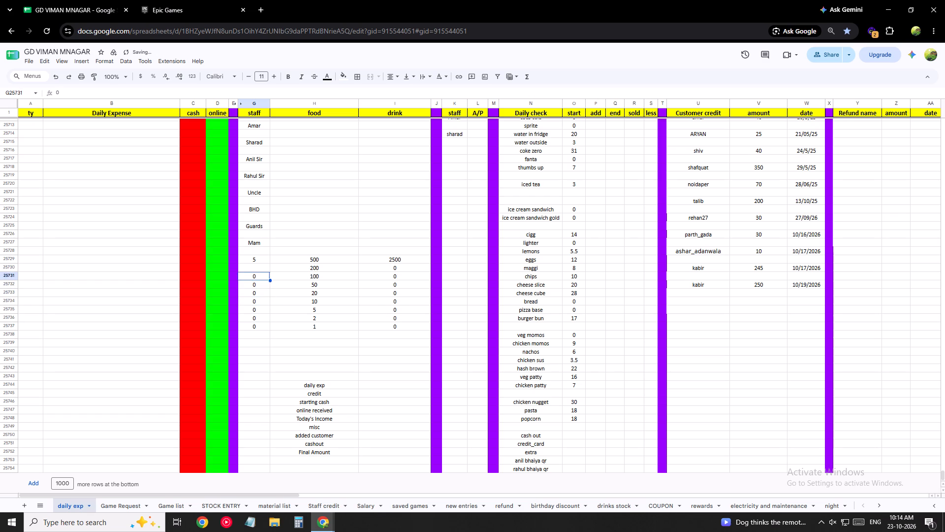
key(Up)
key(Up)
key(0)
key(Return)
Enter a count of 4 for the 10 denomination, 5 for the 20 and 1 for the 50.
key(Down)
key(Down)
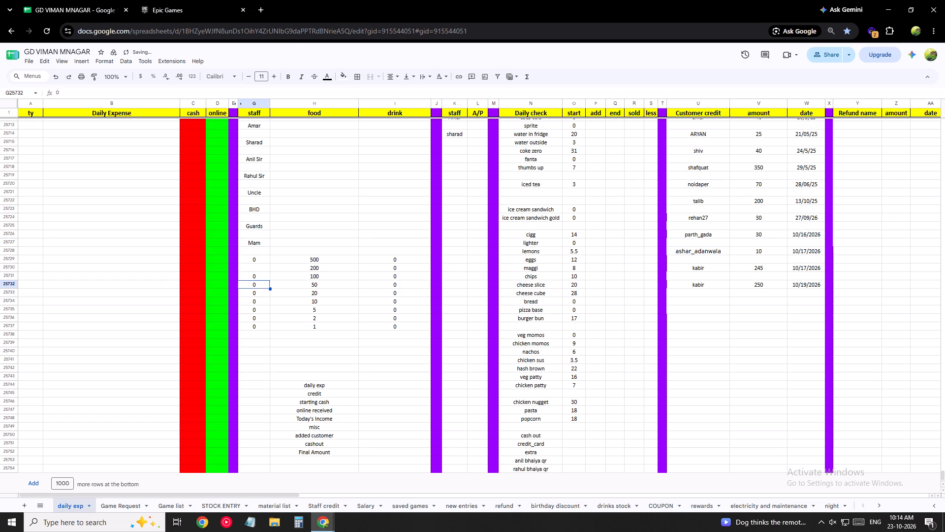
key(Down)
key(Down)
key(4)
key(Return)
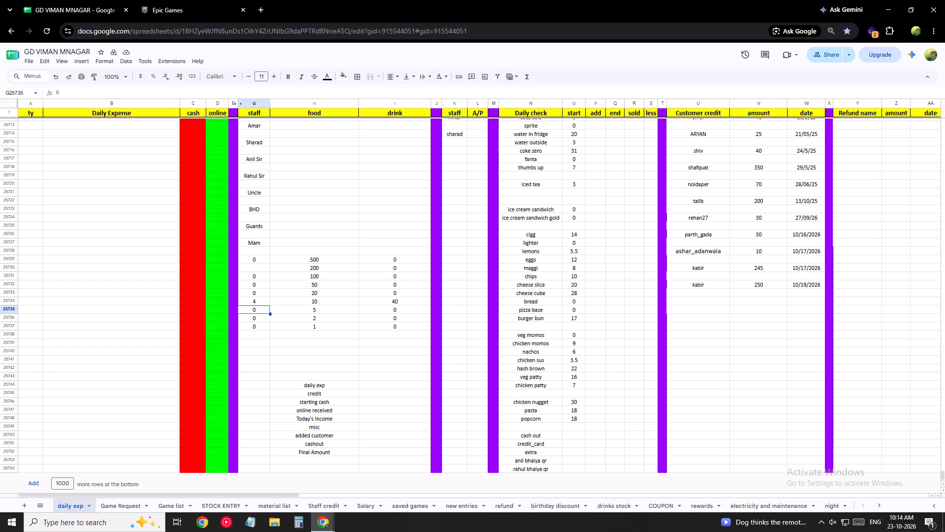
key(Up)
key(Up)
key(5)
key(Return)
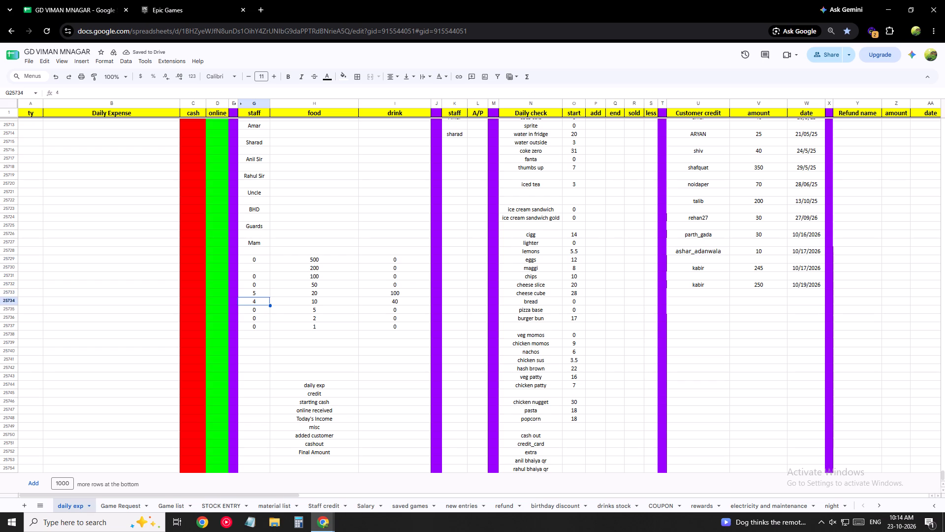
key(Up)
key(Up)
key(1)
key(Return)
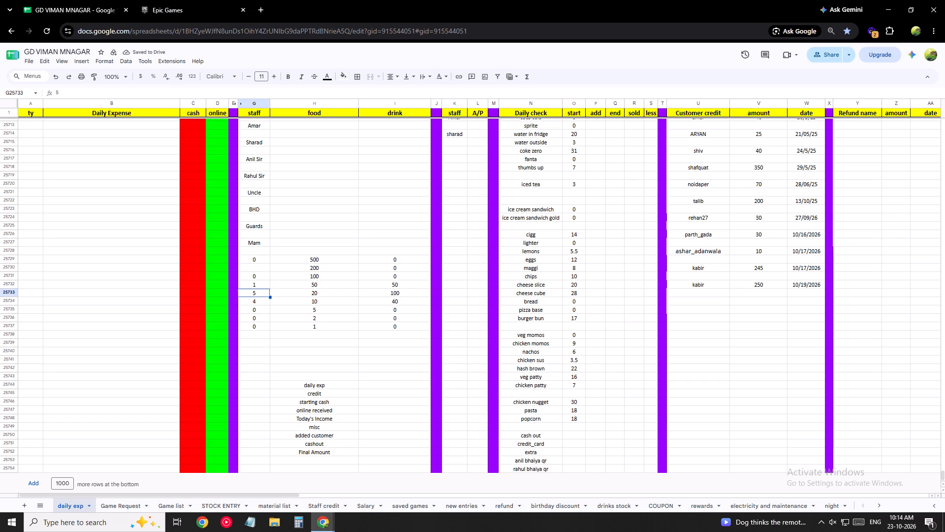
Cut the 20 and 10 denomination rows, G25733:I25734, to the clipboard.
key(Down)
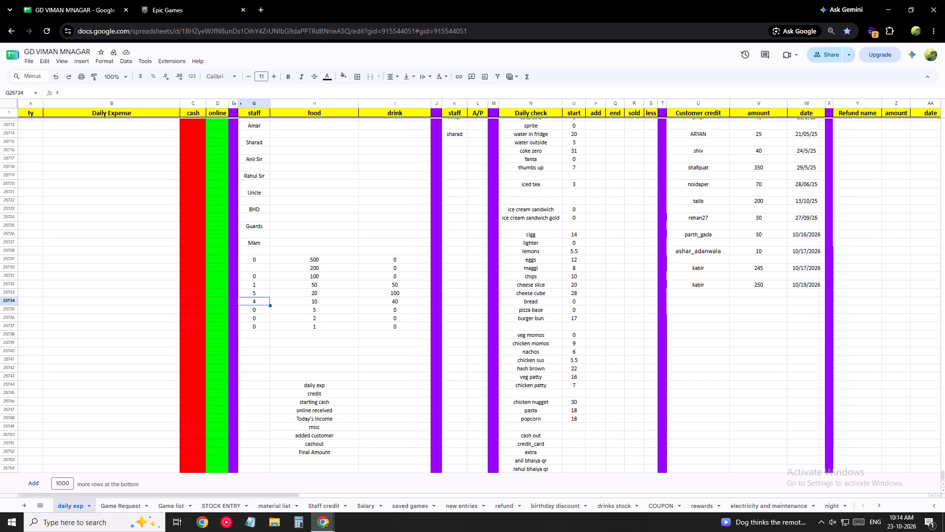
key(Down)
key(Up)
key(Up)
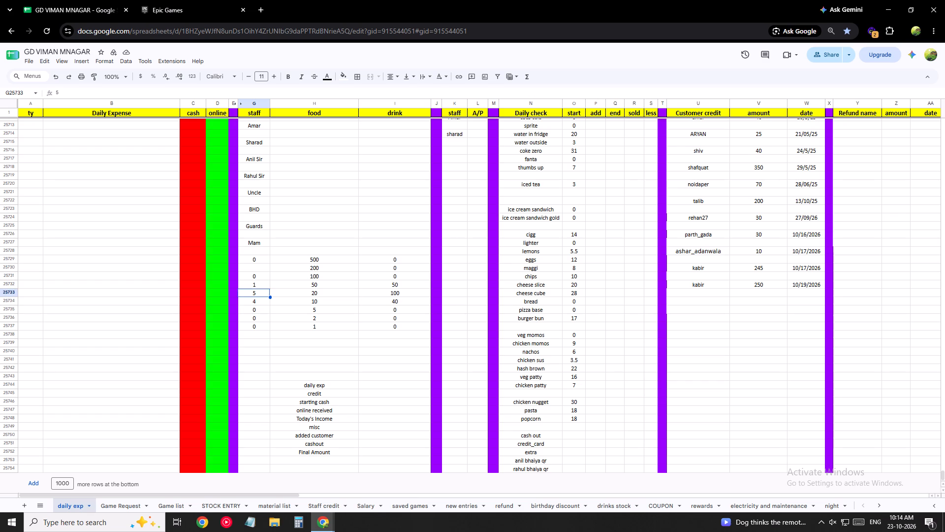
key(Left)
key(Left)
key(shift+Down)
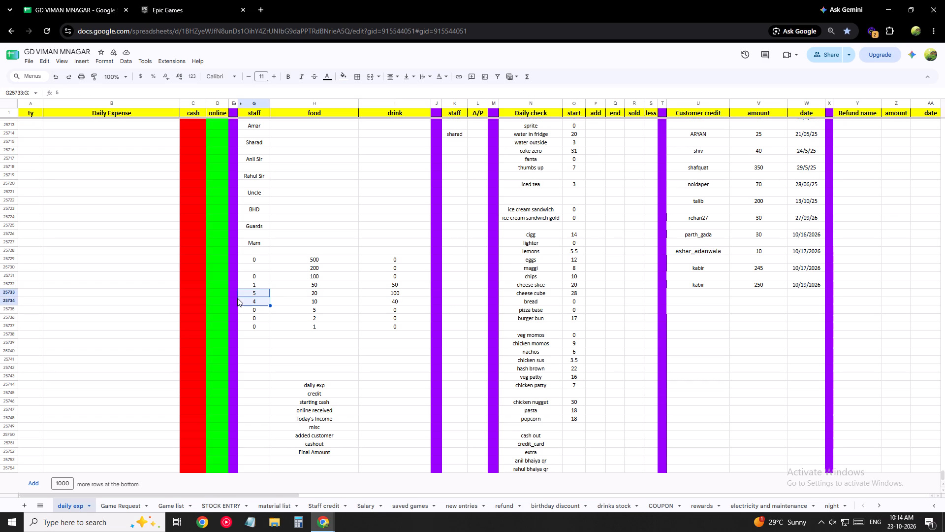
key(shift+Right)
key(shift+Right)
key(ctrl+x)
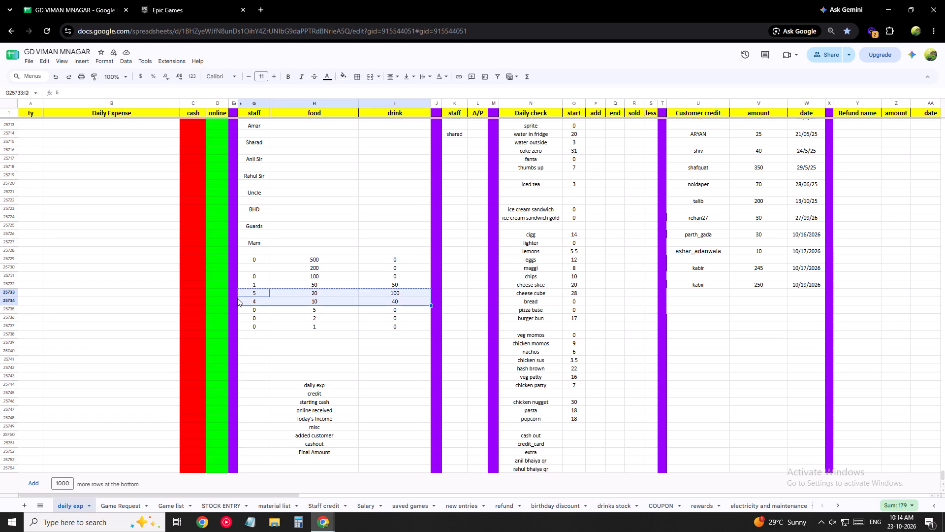
key(Down)
key(Down)
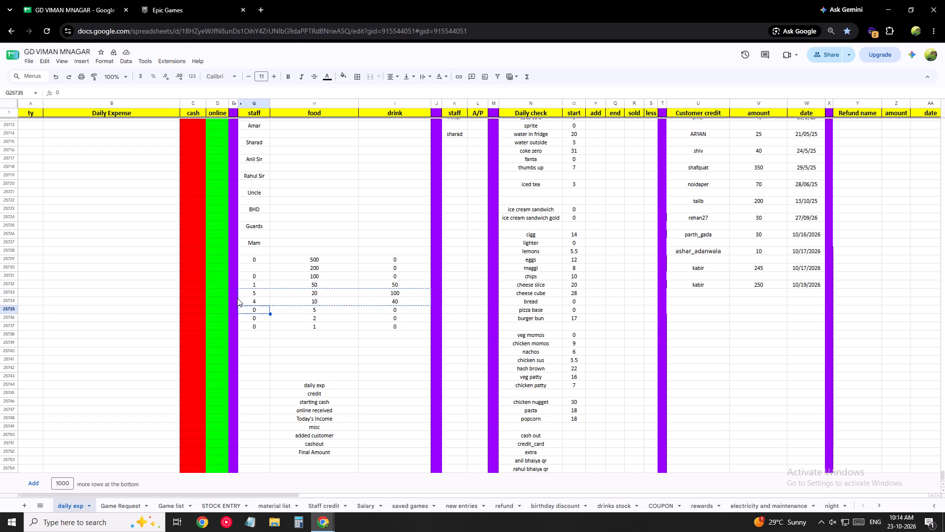
Move the 20 through 1 denomination rows, G25733:I25737, two rows down to start at G25735.
key(Up)
key(Up)
key(shift+Right)
key(shift+Right)
key(shift+Down)
key(shift+Down)
key(shift+Down)
key(shift+Down)
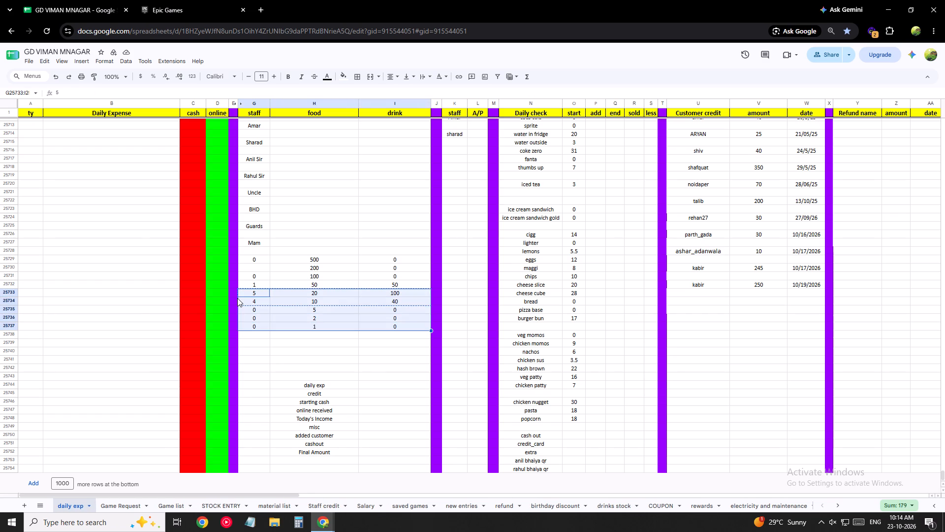
key(ctrl+x)
key(Down)
key(Down)
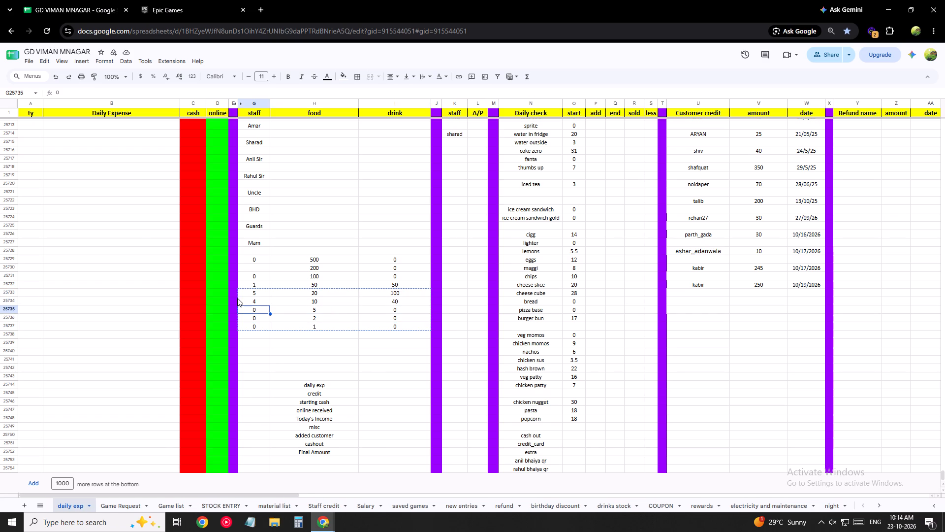
key(ctrl+v)
Paste the earlier cut 20 and 10 rows from the clipboard history into the gap starting at G25733.
key(Up)
key(Up)
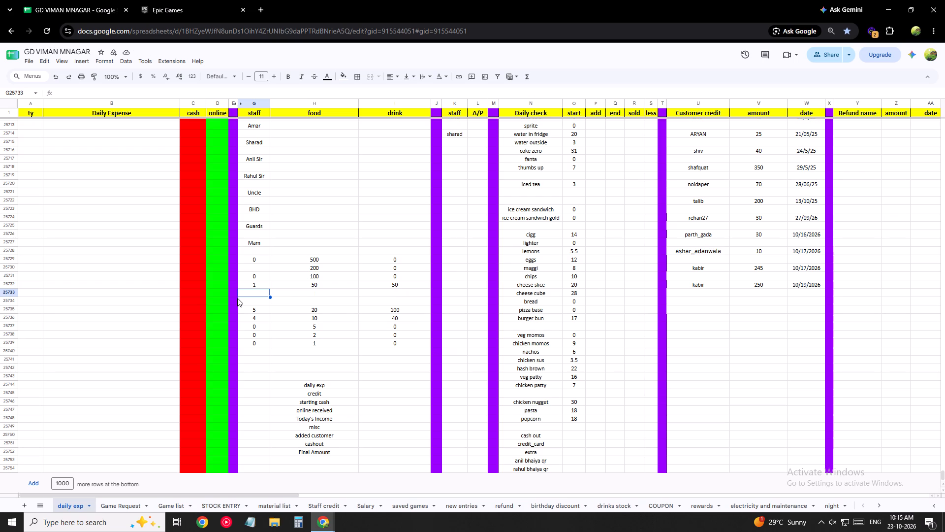
key(ctrl+v)
key(super+v)
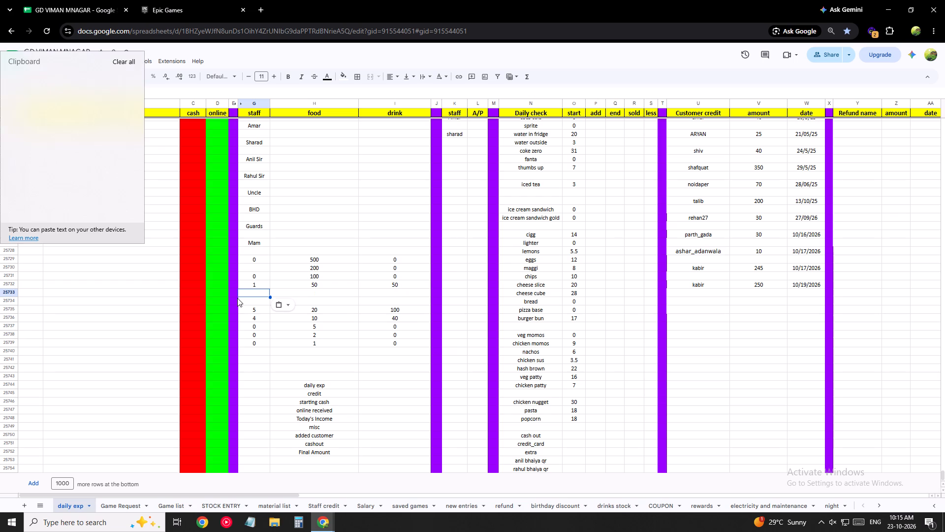
click(66, 117)
key(ctrl+v)
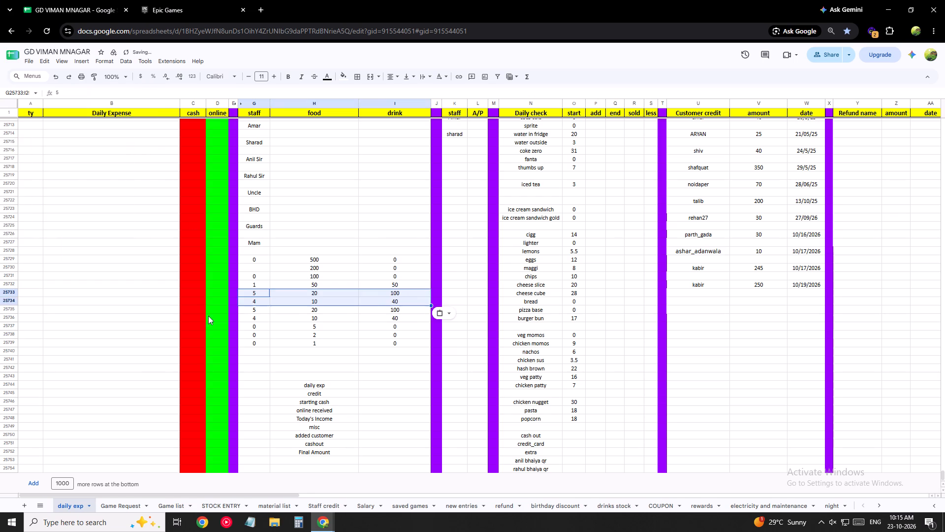
click(342, 356)
Set the count of the second 20 row (G25735) to 4, the 5 denomination to 1 and the 2 denomination to 4.
click(255, 296)
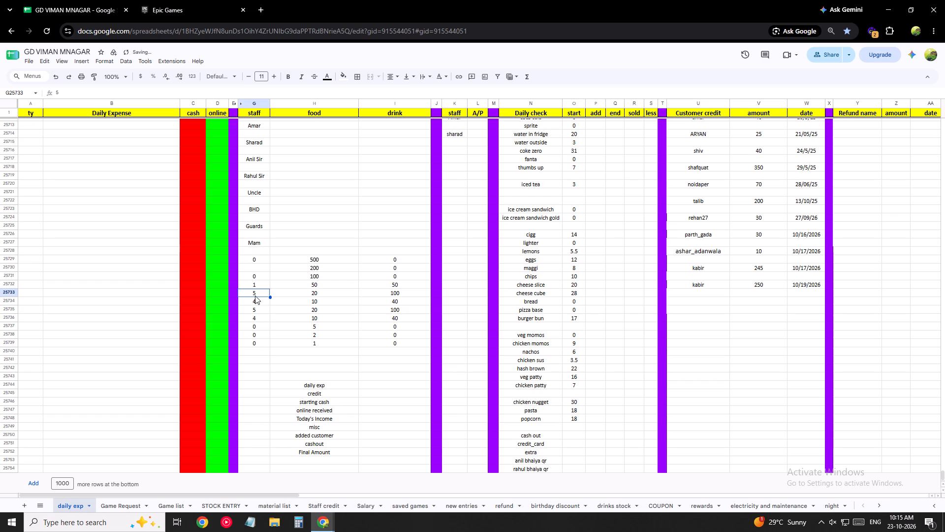
key(Down)
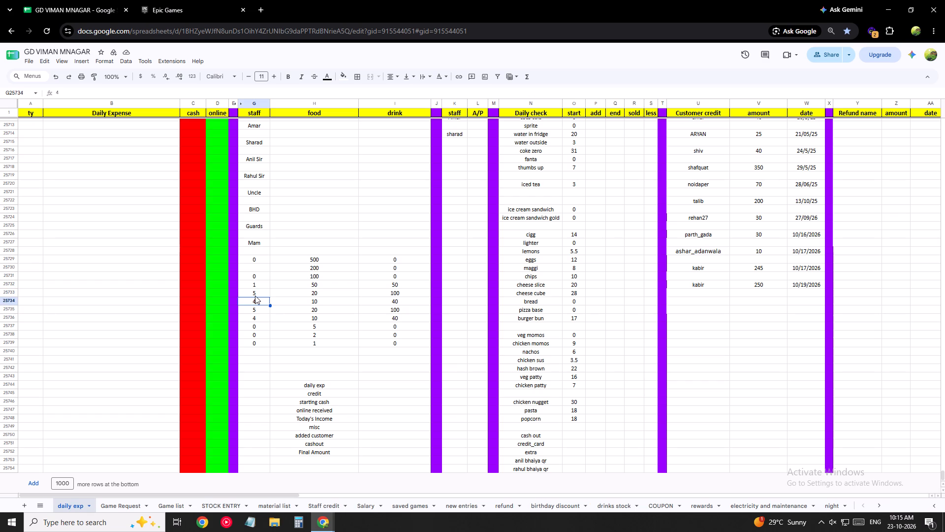
key(Down)
key(4)
key(Return)
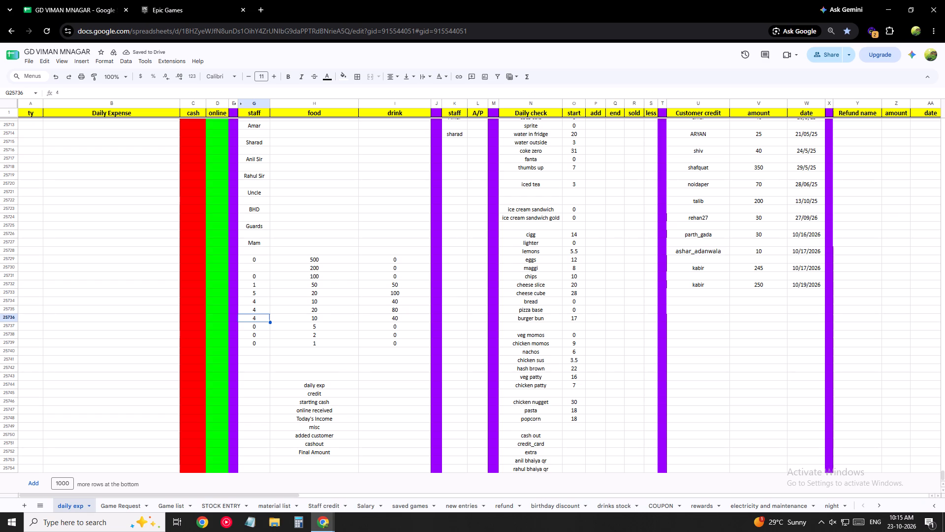
key(Down)
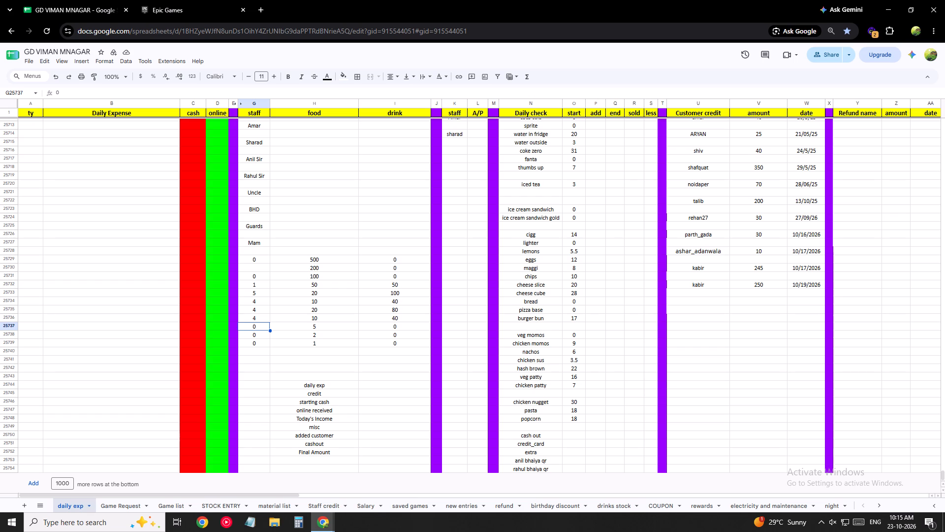
key(1)
key(Return)
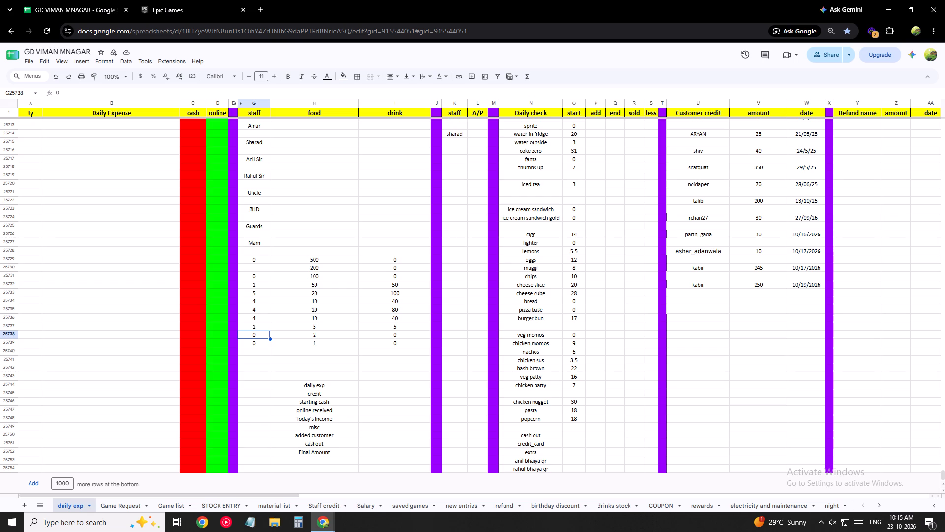
key(4)
key(Return)
Review the counts in the cash table rows between the 100 and 1 denominations.
key(Up)
key(Up)
key(Up)
key(Up)
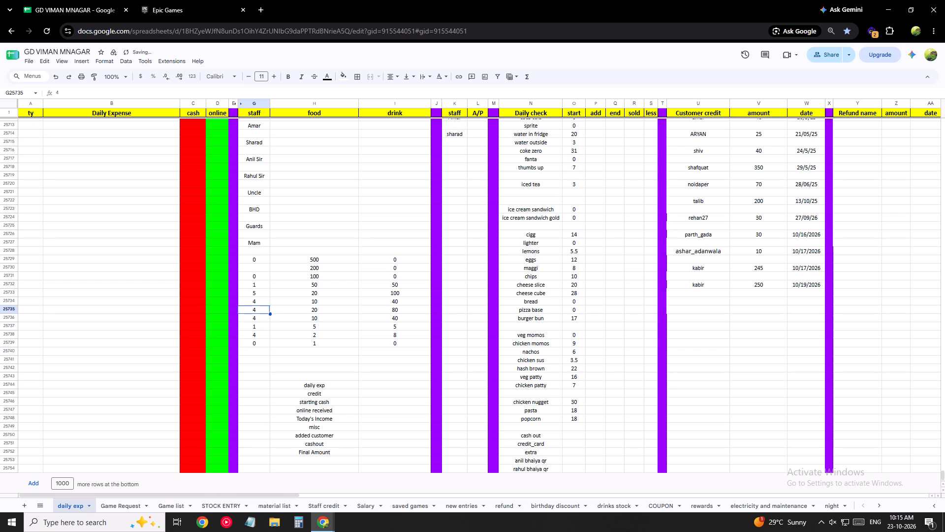
key(Down)
key(Down)
key(Down)
key(Down)
key(Up)
key(Up)
key(Up)
key(Up)
key(Up)
key(Up)
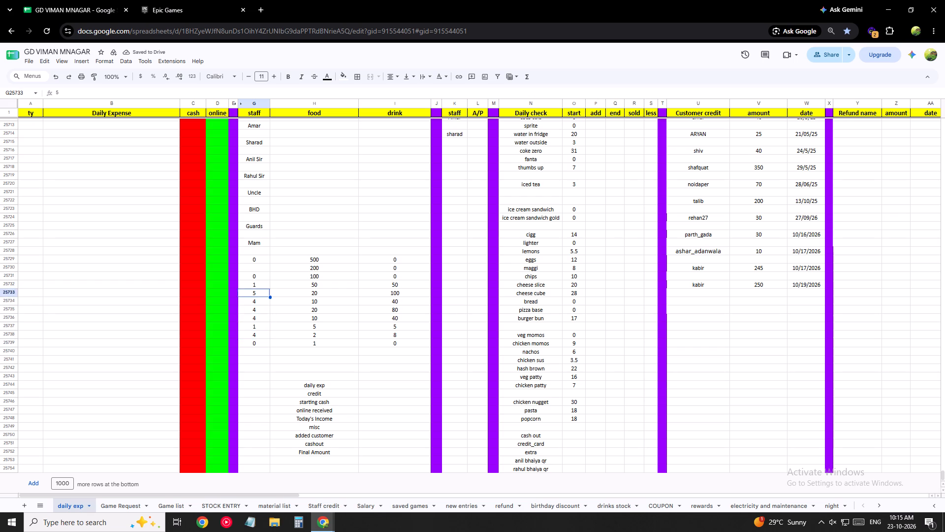
key(Up)
key(Up)
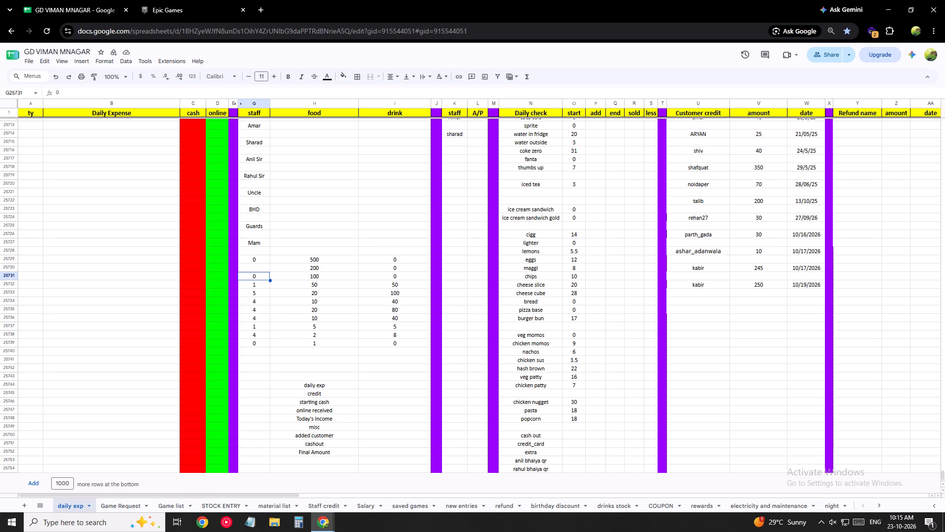
Set the count for the 1 denomination in G25739 to 2.
key(Down)
key(Down)
key(Down)
key(Down)
key(Down)
key(Down)
key(Down)
key(Down)
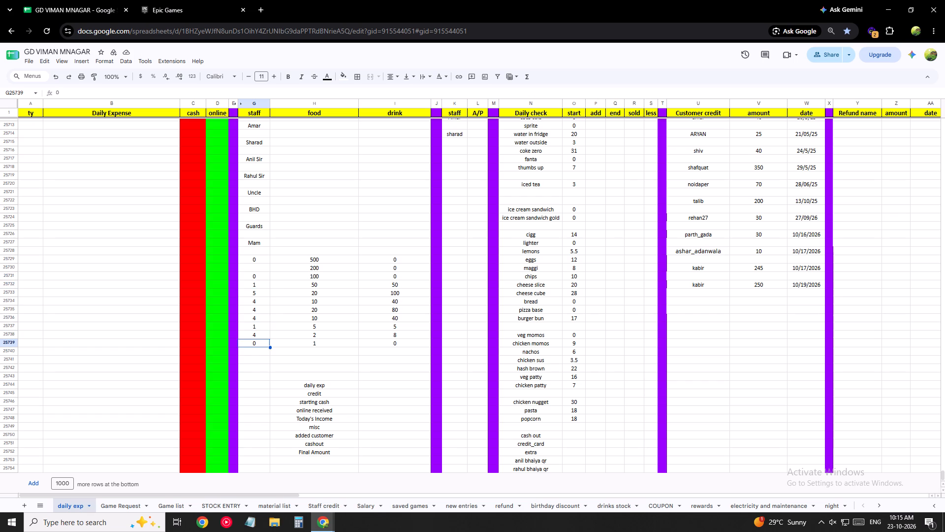
key(2)
key(Return)
Enter a count of 0 for the 200 denomination and 1 for the 500 denomination.
key(Up)
key(Up)
key(Up)
key(Up)
key(Up)
key(Up)
key(Up)
key(Up)
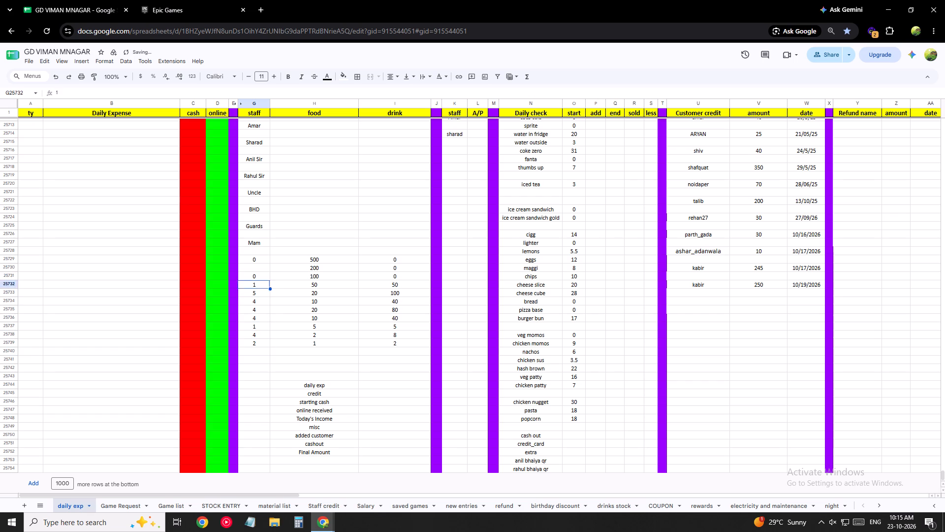
key(Up)
key(Up)
key(0)
key(Return)
key(Up)
key(Up)
key(1)
key(Return)
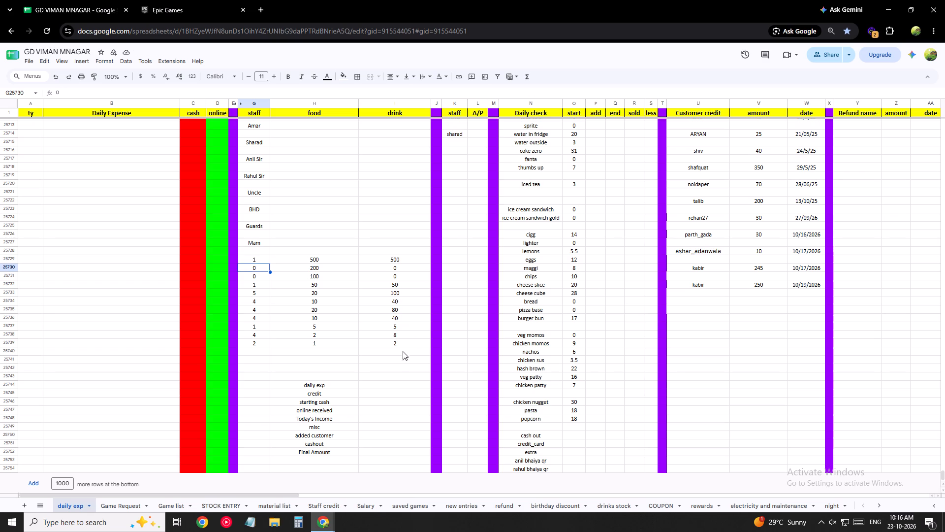
Check the sum of the denomination amounts in I25729:I25740.
drag(402, 356, 418, 259)
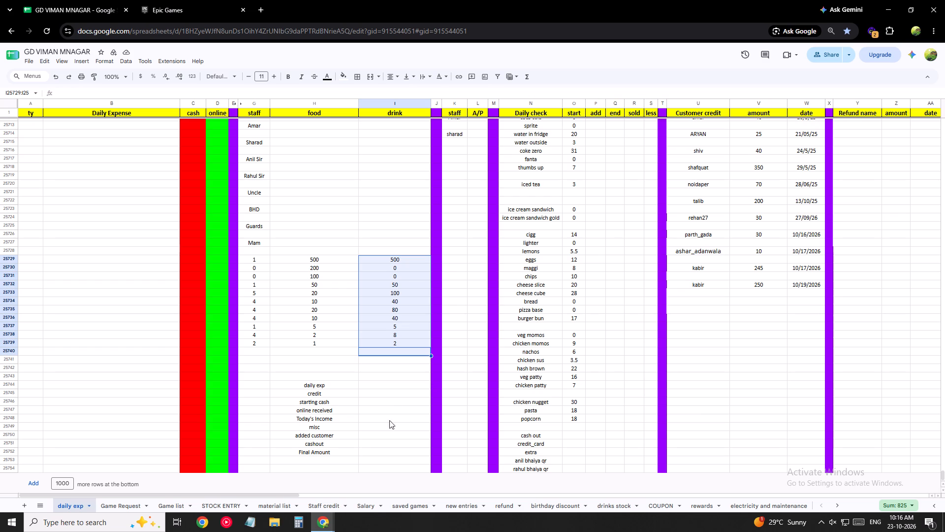
click(381, 382)
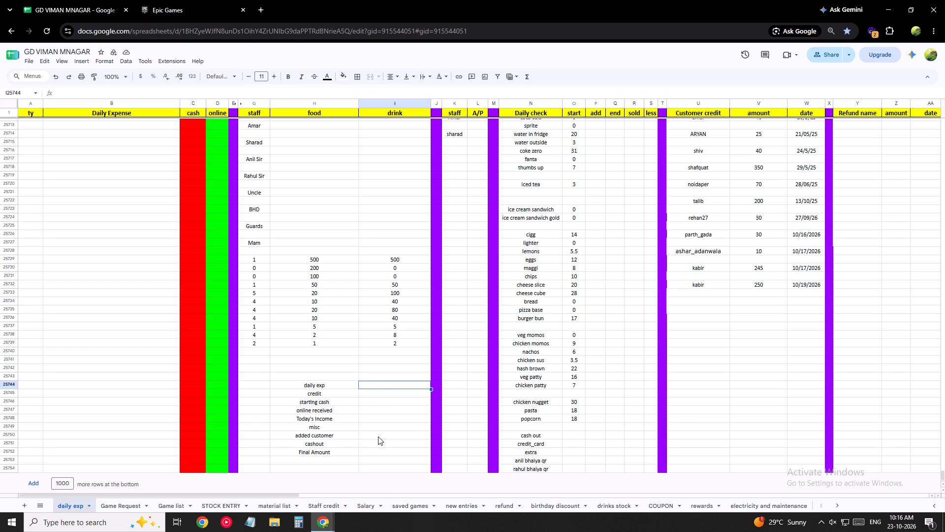
Enter a SUM formula over I25729:I25751 in the day's Final Amount cell, I25752.
click(390, 452)
text(=SUM)
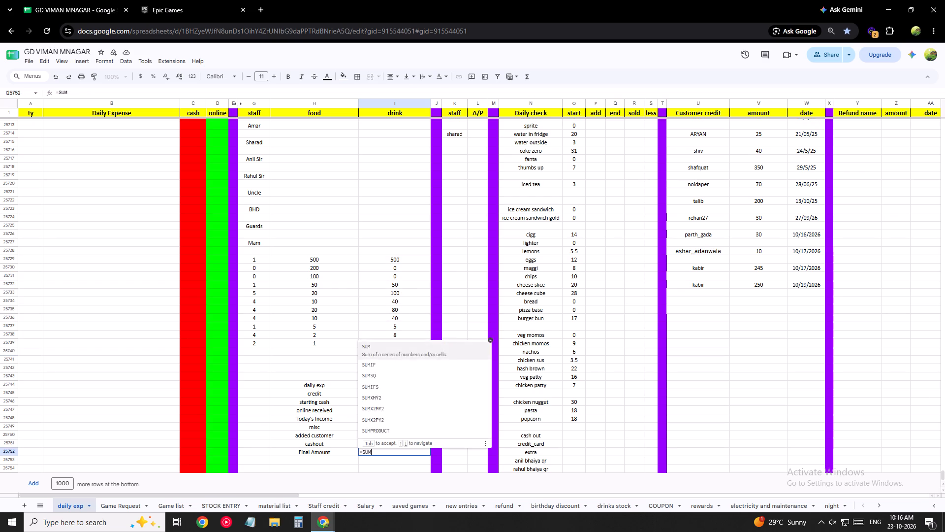
key(Tab)
key(Up)
key(Up)
key(Up)
key(Down)
key(Down)
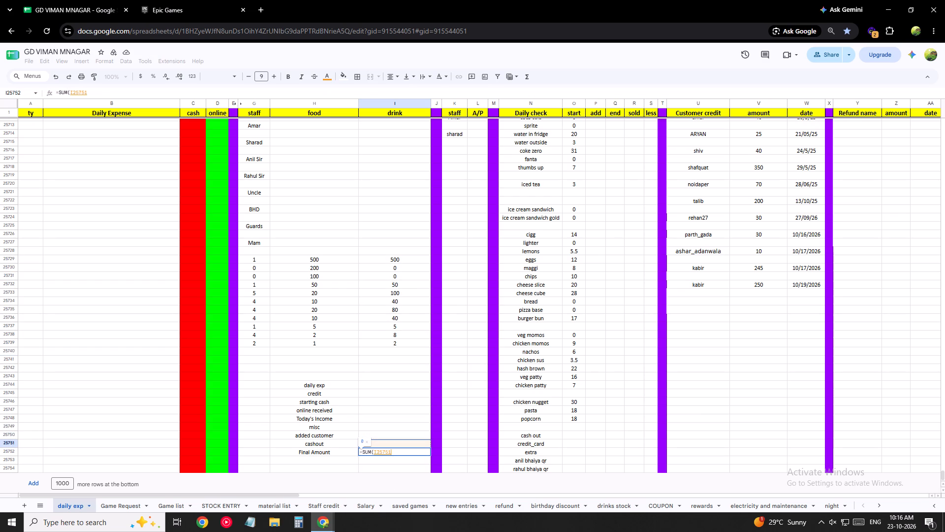
key(shift+Up)
key(shift+Up)
key(shift+Up)
key(shift+Up)
key(shift+Up)
key(shift+Up)
key(shift+Up)
key(shift+Up)
key(shift+Up)
key(shift+Up)
key(shift+Up)
key(shift+Up)
key(shift+Up)
key(shift+Up)
key(shift+Up)
key(shift+Up)
key(shift+Up)
key(shift+Up)
key(shift+Up)
key(shift+Up)
key(shift+Up)
key(shift+Up)
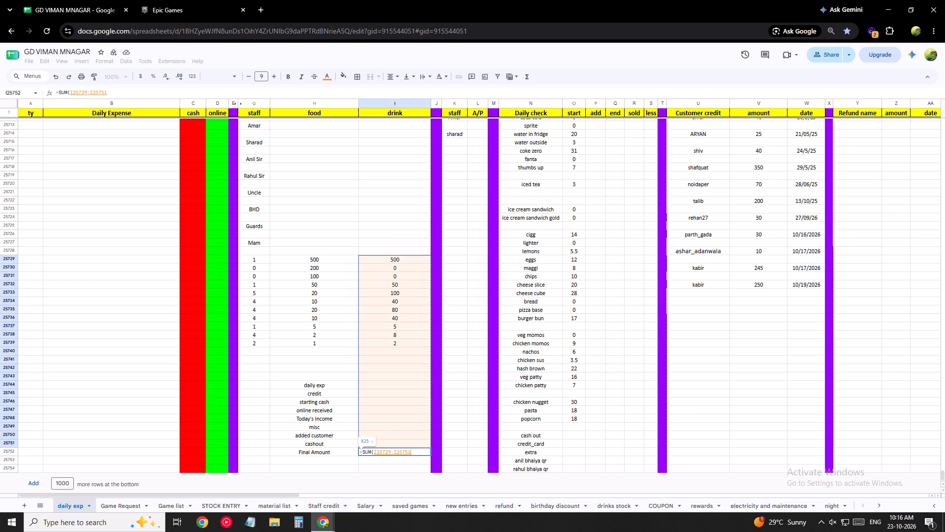
key(Return)
Delete the "added customer" label in H25750 from the day's summary list.
key(Left)
key(Up)
key(Up)
key(Up)
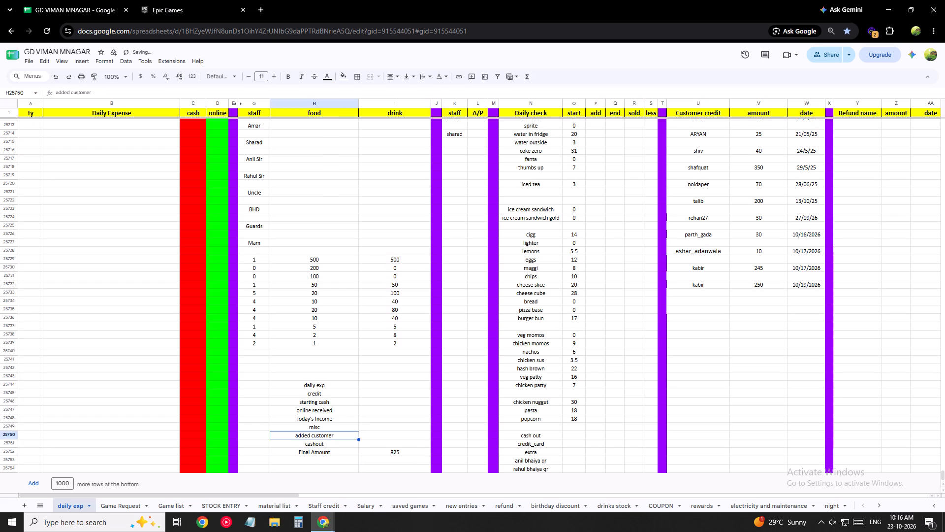
key(Delete)
Move the summary block from "daily exp" to "misc", H25744:I25749, down one row so it starts at H25745.
key(Down)
key(Down)
key(Up)
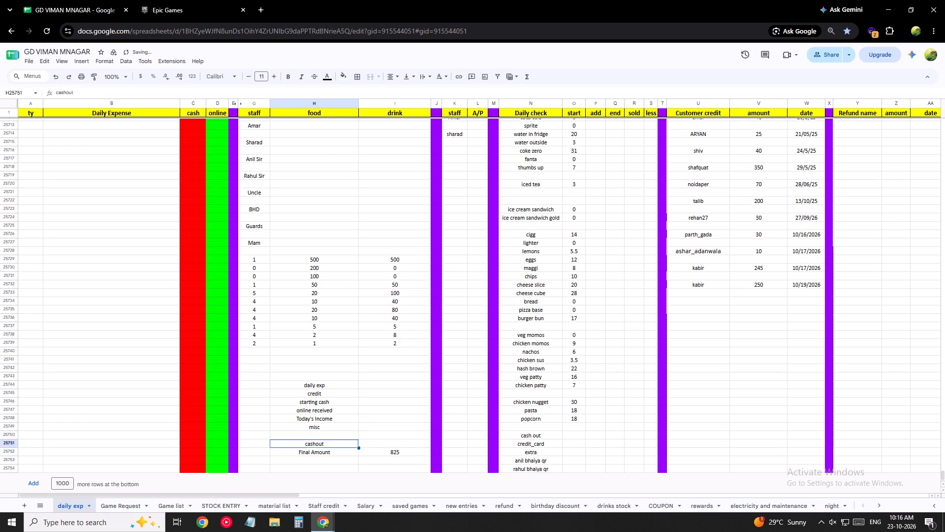
key(Up)
key(Up)
key(Up)
key(Up)
key(Up)
key(Up)
key(Up)
key(shift+Down)
key(shift+Down)
key(shift+Down)
key(shift+Down)
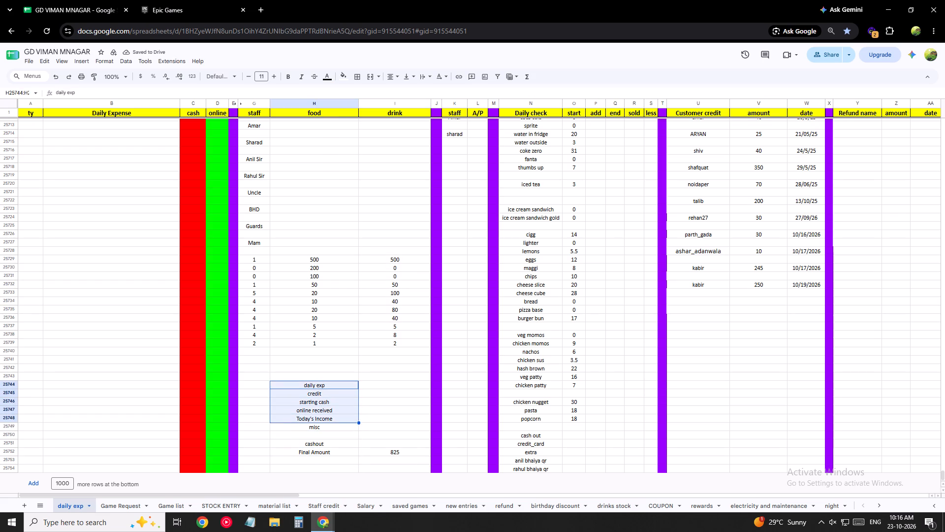
key(shift+Down)
key(shift+Right)
key(ctrl+x)
key(Left)
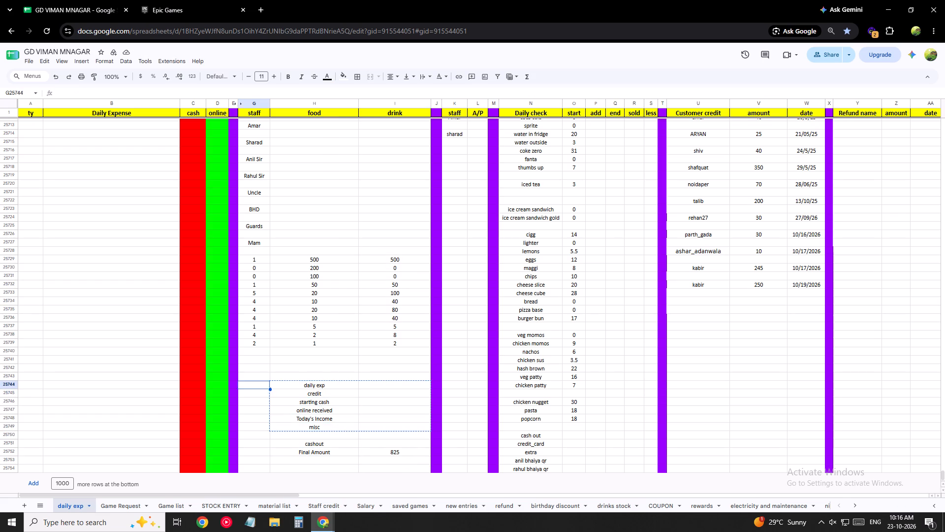
key(Down)
key(Down)
key(Down)
key(Down)
key(Down)
key(Down)
key(Down)
key(Up)
key(Up)
key(Up)
key(Up)
key(Up)
key(Up)
key(Up)
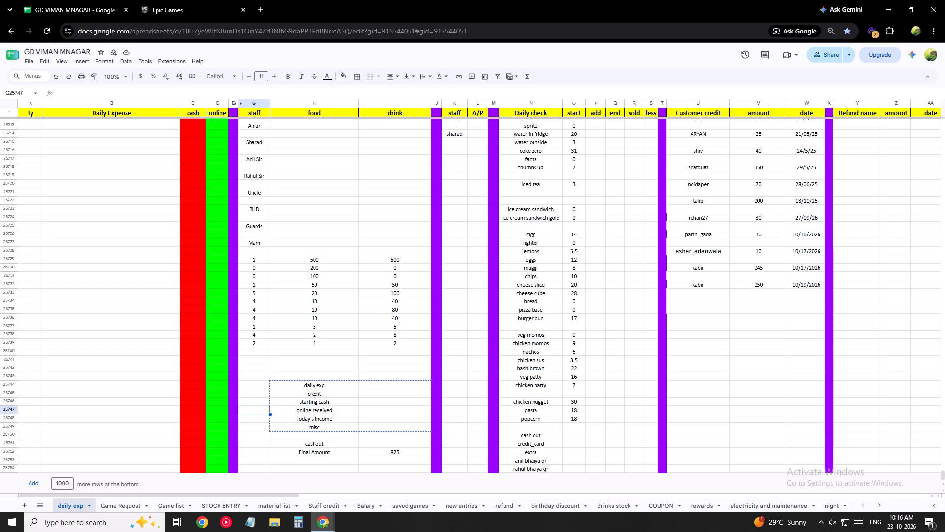
key(Right)
key(Down)
key(ctrl+v)
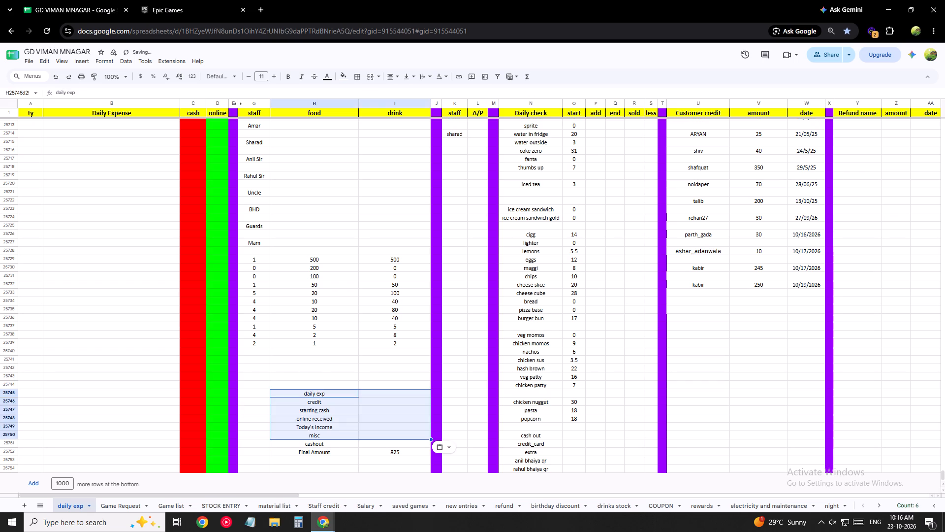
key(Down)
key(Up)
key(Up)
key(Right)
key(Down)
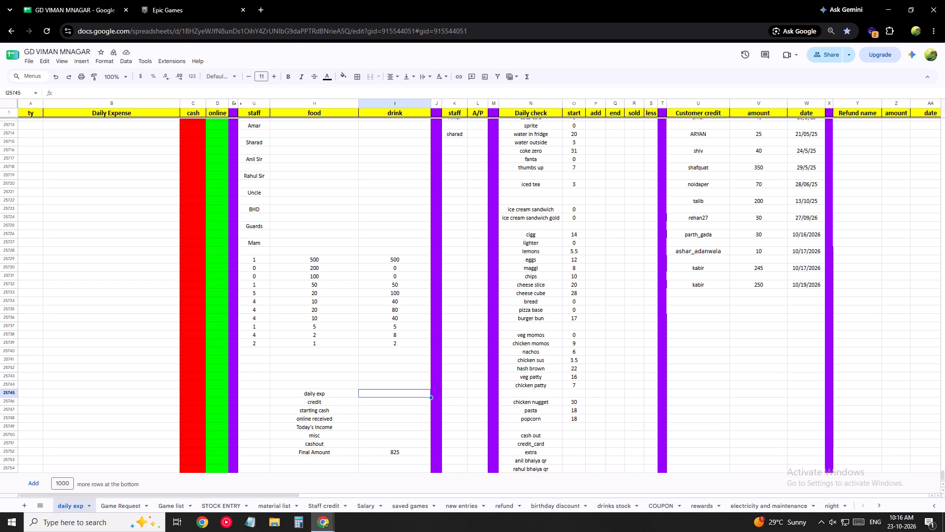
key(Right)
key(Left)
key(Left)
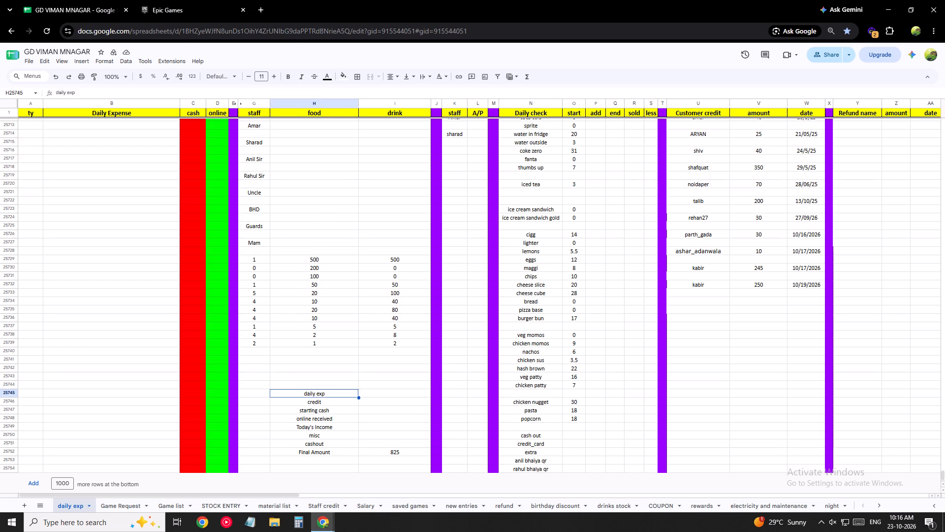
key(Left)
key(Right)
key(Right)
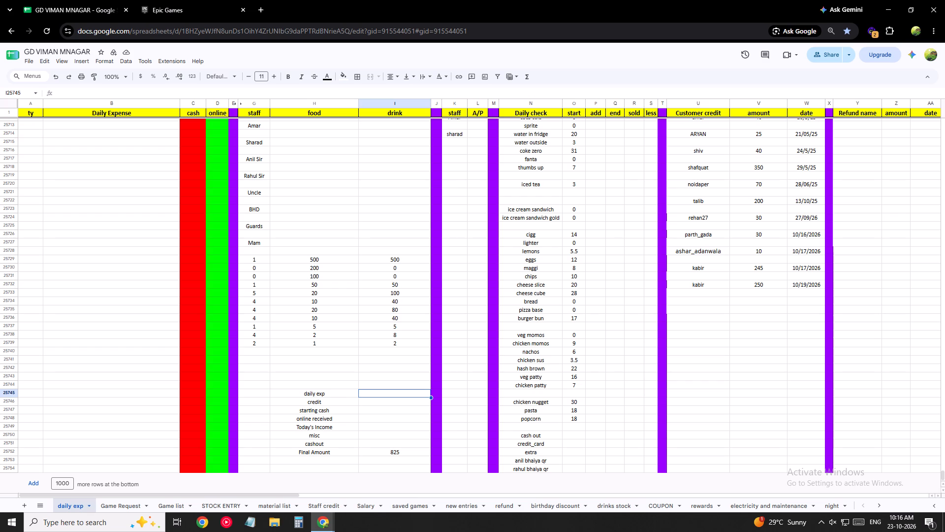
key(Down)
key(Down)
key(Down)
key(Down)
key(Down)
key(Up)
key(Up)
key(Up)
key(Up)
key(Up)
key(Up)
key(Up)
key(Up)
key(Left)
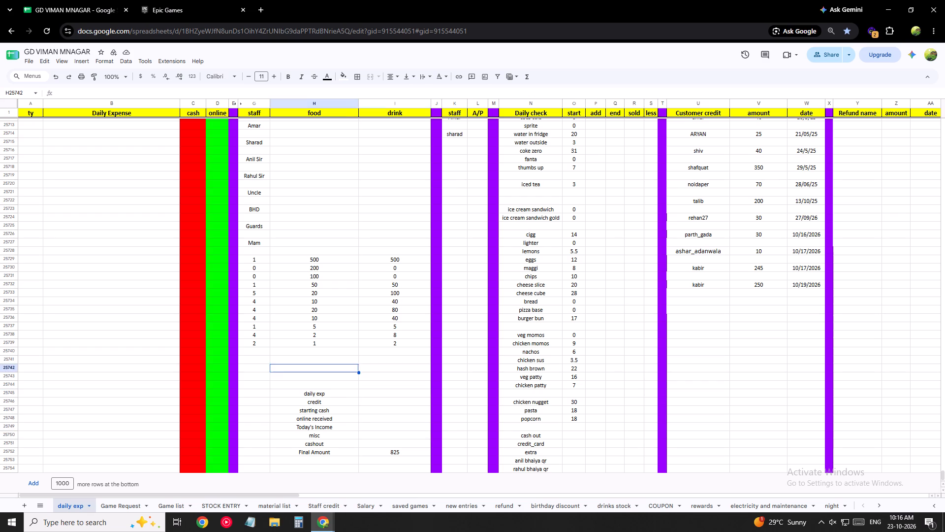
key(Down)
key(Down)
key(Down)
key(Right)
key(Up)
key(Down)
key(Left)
Look over the 10/23/26 section from the preceding day's Final Amount row down to the summary rows.
key(Up)
key(Up)
key(Up)
key(Up)
key(Up)
key(Up)
key(Up)
key(Up)
key(Up)
key(Up)
key(Up)
key(Up)
key(Up)
key(Up)
key(Up)
key(Up)
key(Up)
key(Up)
key(Up)
key(Up)
key(Up)
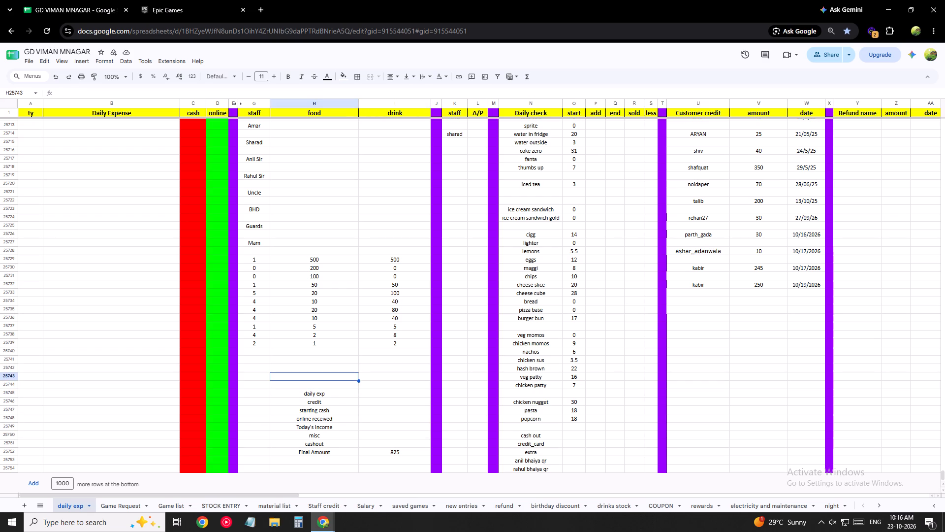
key(Right)
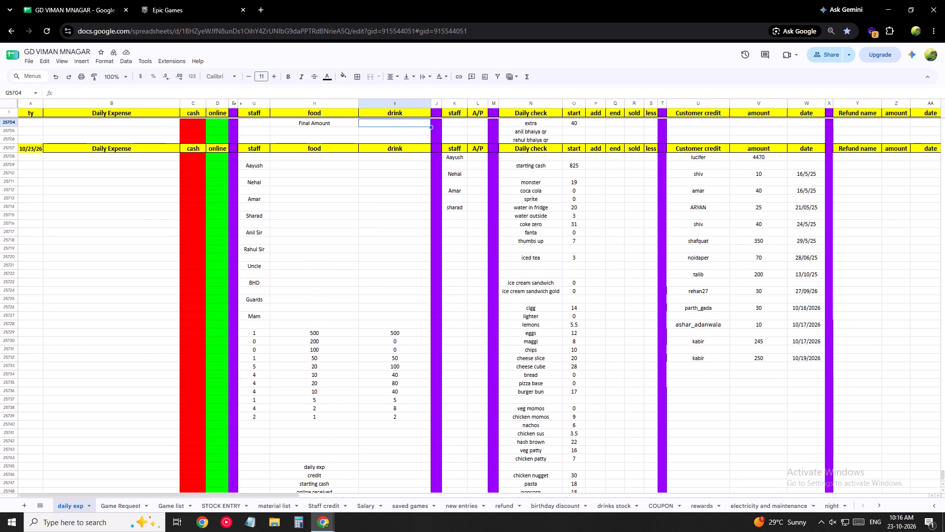
key(Down)
key(Down)
key(Down)
key(Down)
key(Down)
key(Down)
key(Down)
key(Down)
key(Down)
key(Down)
key(Down)
key(Down)
key(Down)
key(Down)
key(Down)
key(Down)
key(Down)
key(Down)
key(Down)
key(Down)
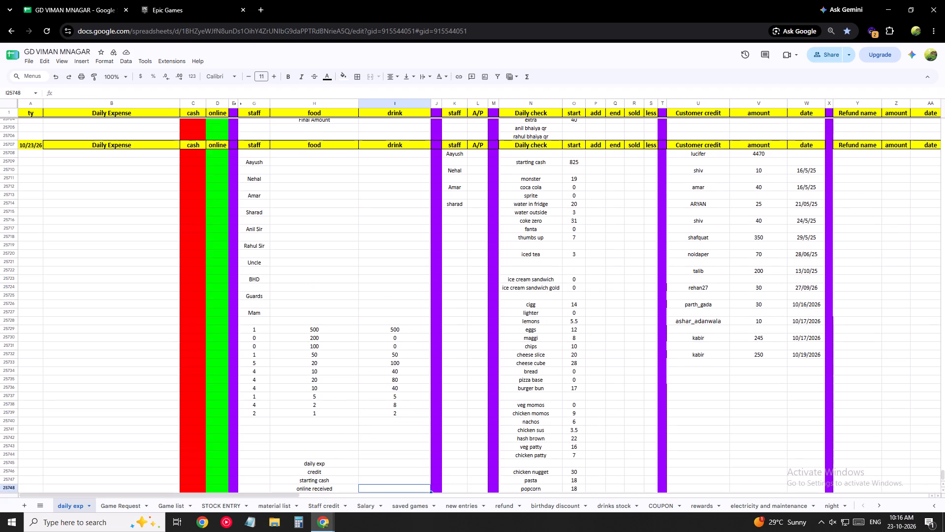
key(Up)
key(Up)
key(Up)
key(Up)
key(Up)
key(Up)
key(Up)
key(Up)
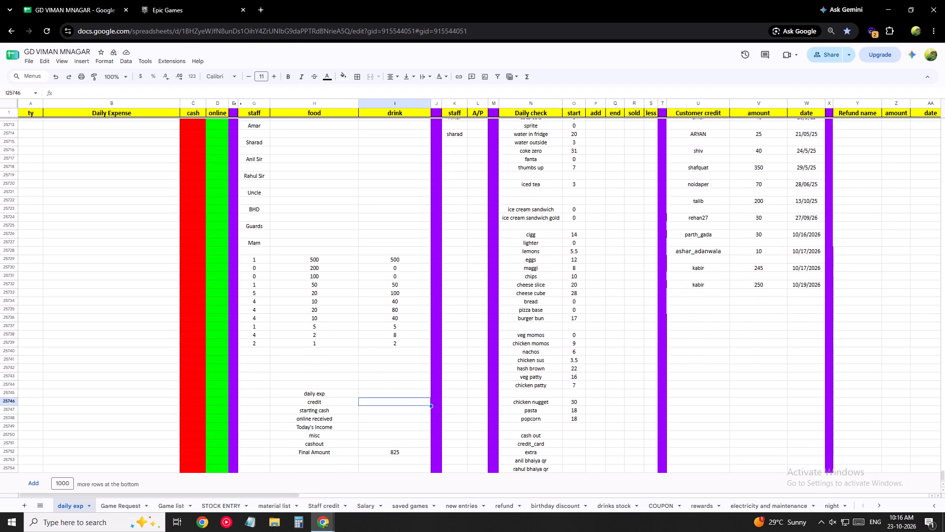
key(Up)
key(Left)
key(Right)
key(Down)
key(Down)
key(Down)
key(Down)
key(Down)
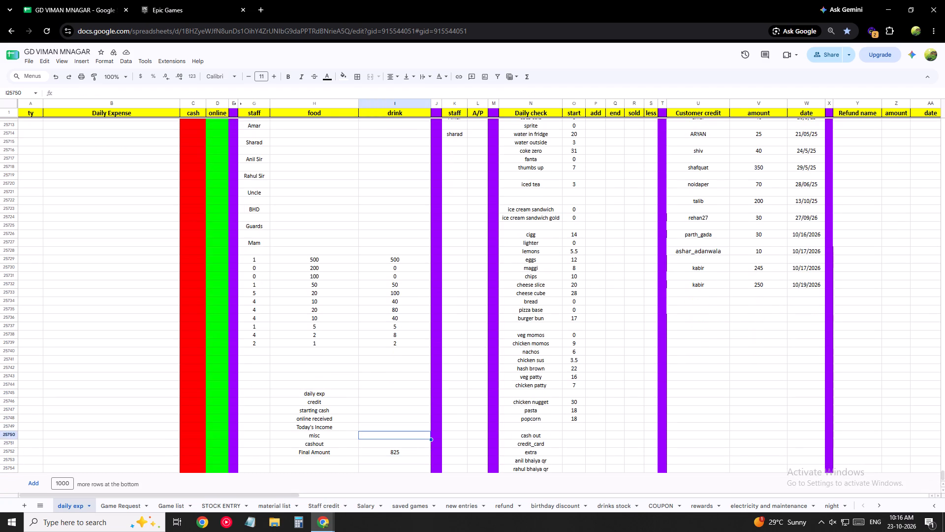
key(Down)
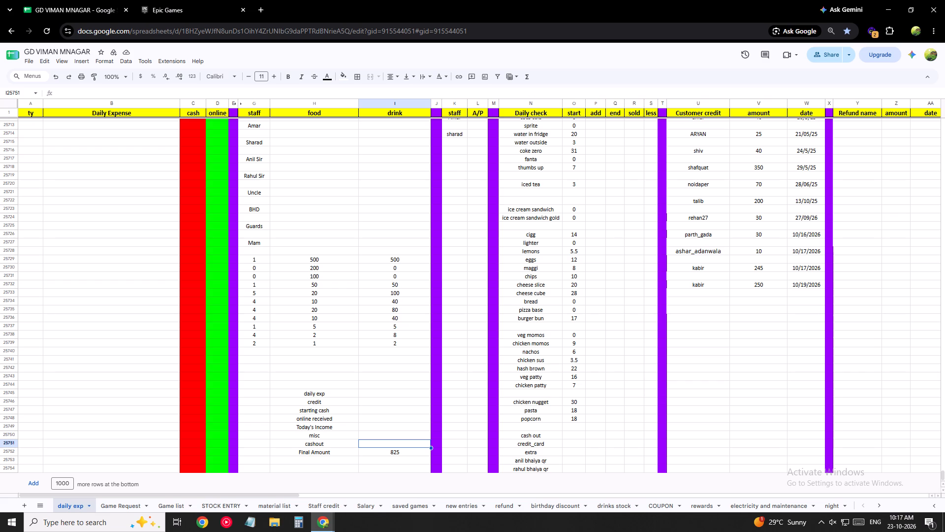
Check the combined amount of kabir's two customer credits in the 10/23/26 section.
drag(757, 293, 764, 262)
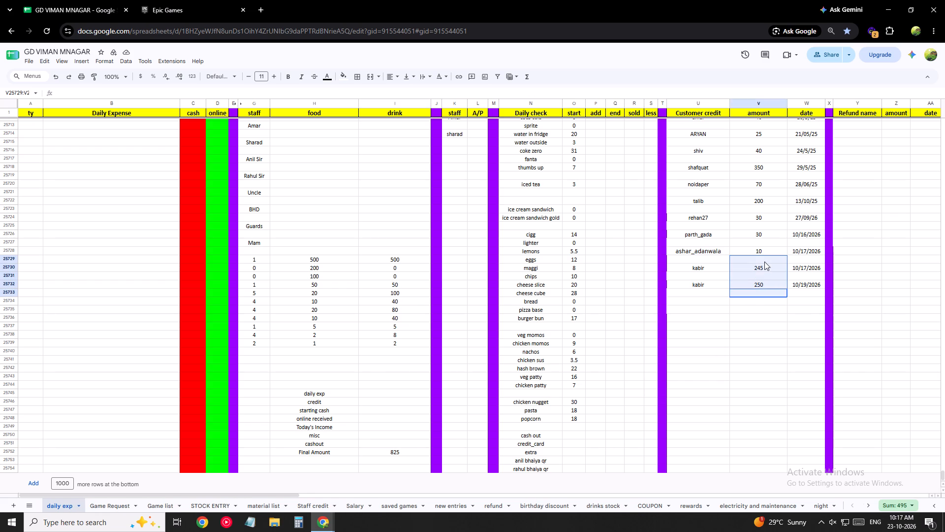
drag(764, 262, 762, 264)
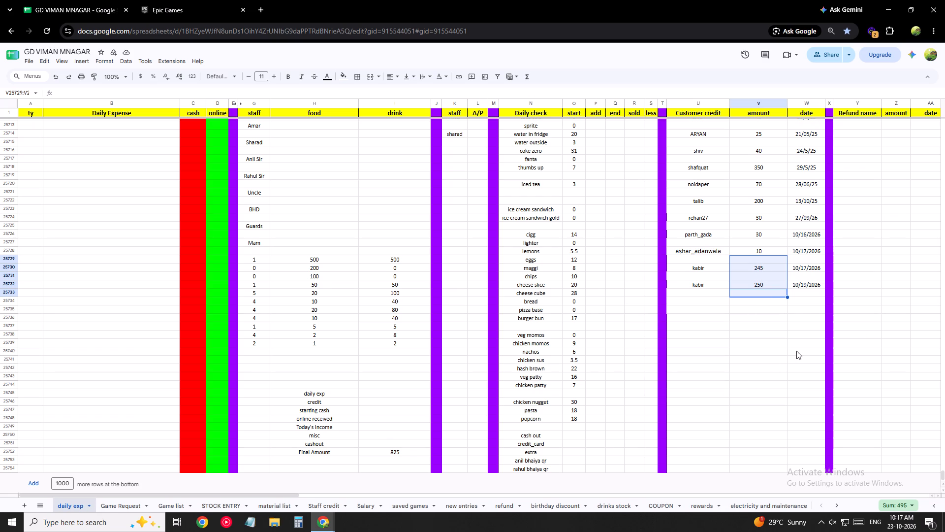
Look back through the customer credit and daily check entries of the earlier day sections, as far as 10/18/26.
scroll(786, 415, up, 5)
scroll(615, 313, up, 2)
scroll(643, 395, up, 4)
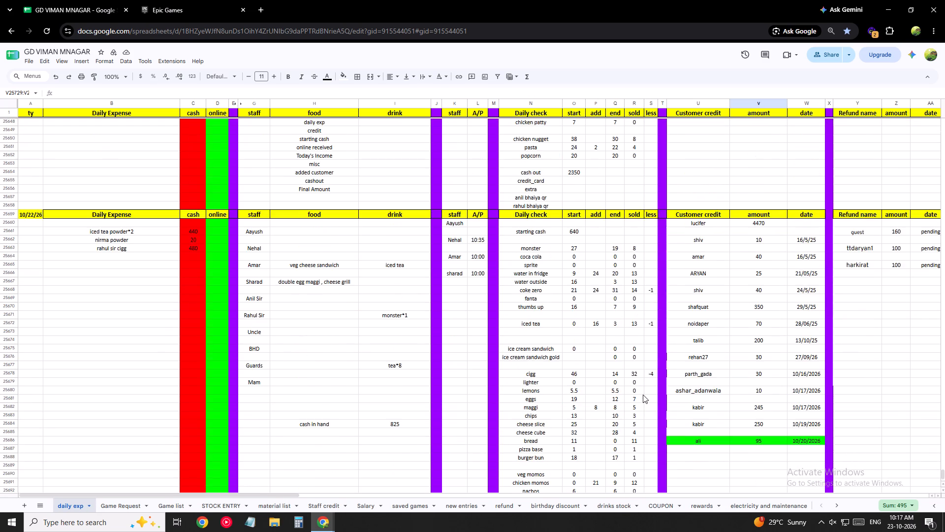
scroll(643, 395, up, 10)
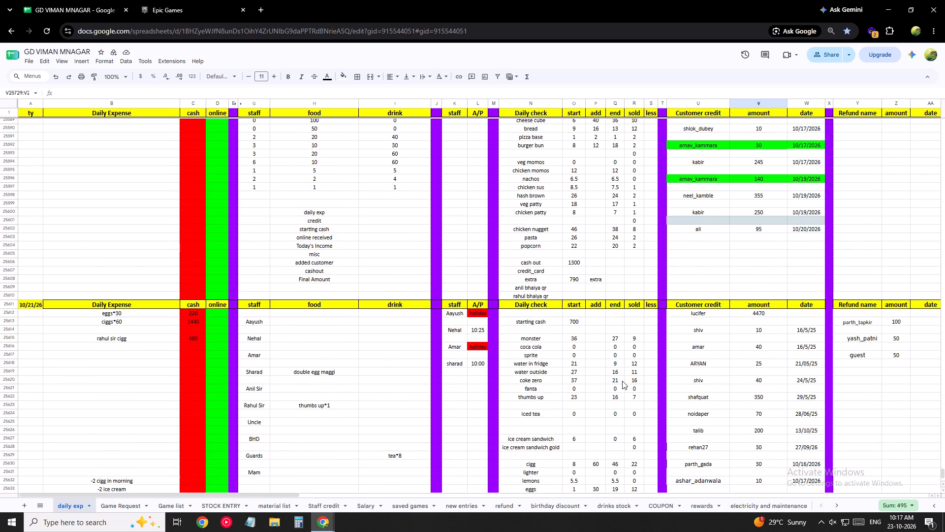
scroll(622, 381, up, 13)
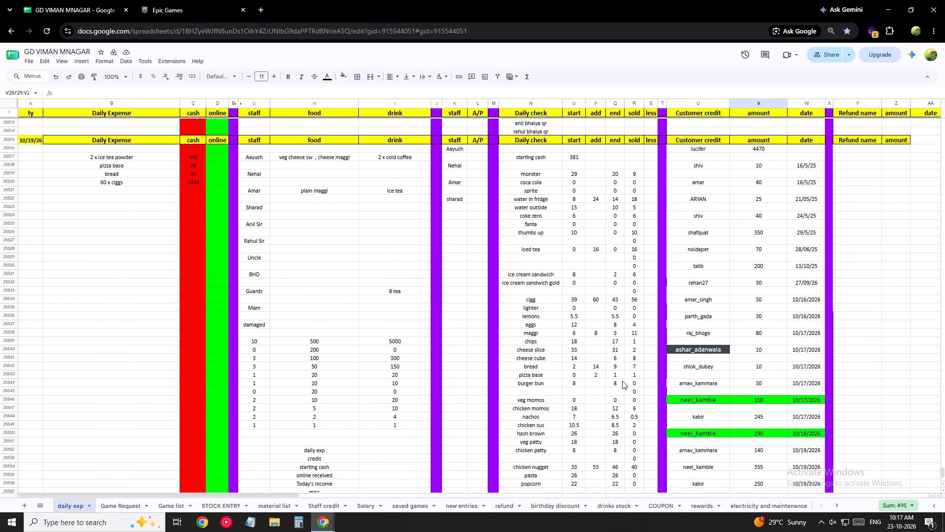
scroll(622, 381, up, 12)
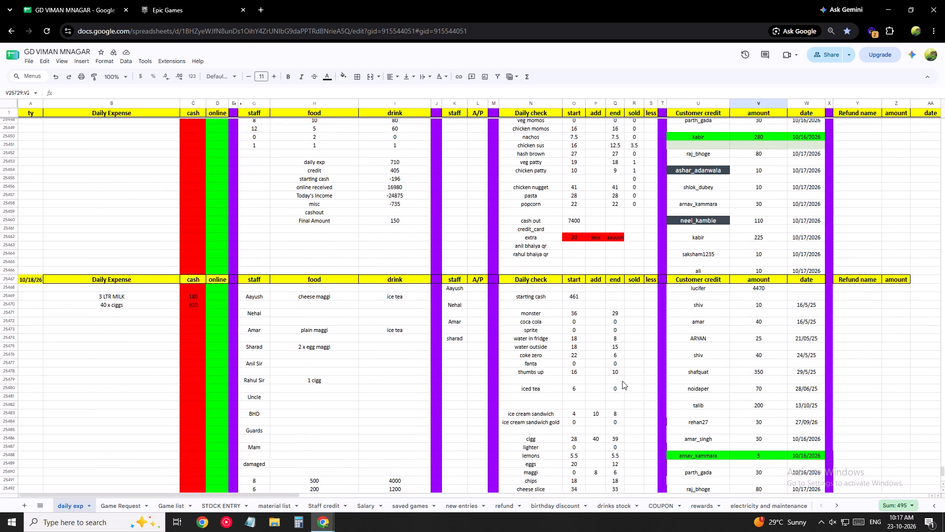
Compare the cash count, daily check and customer credit entries across the 10/18/26, 10/19/26 and 10/20/26 sections.
scroll(622, 381, down, 7)
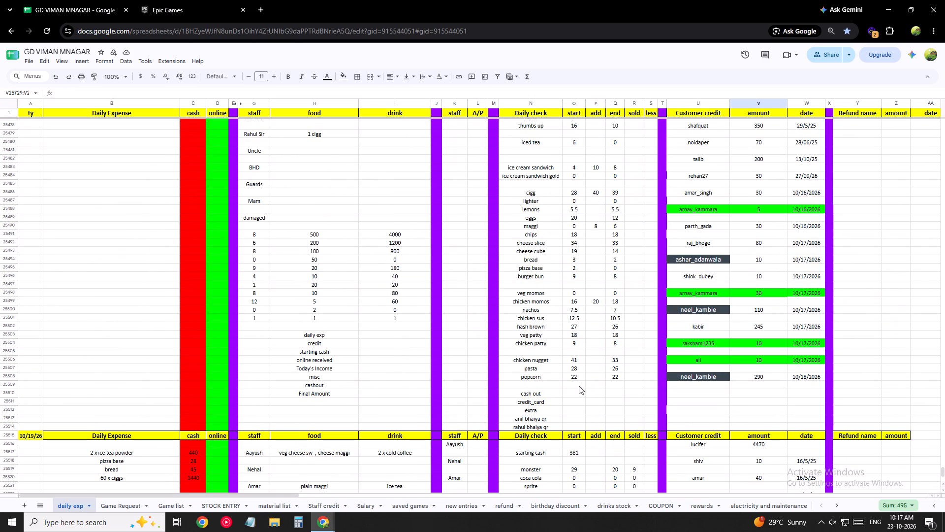
scroll(724, 380, down, 2)
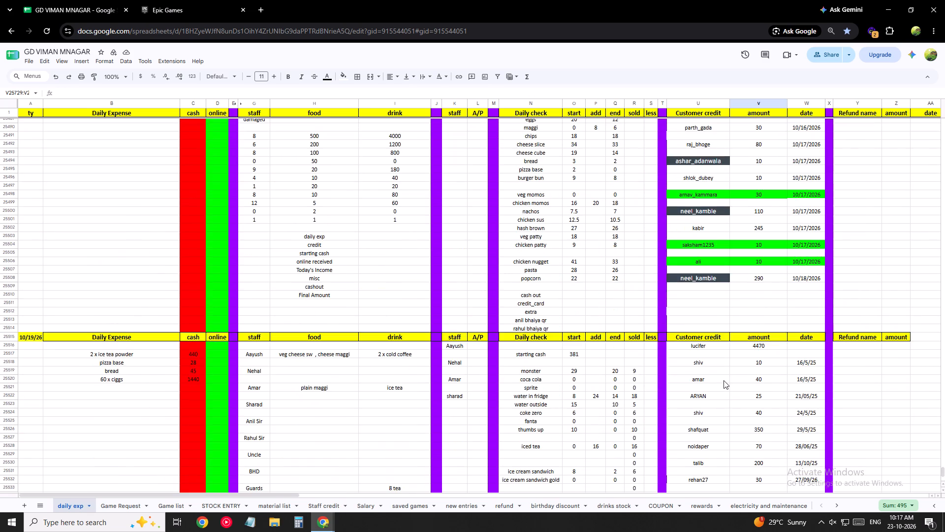
scroll(724, 380, down, 2)
scroll(556, 357, down, 3)
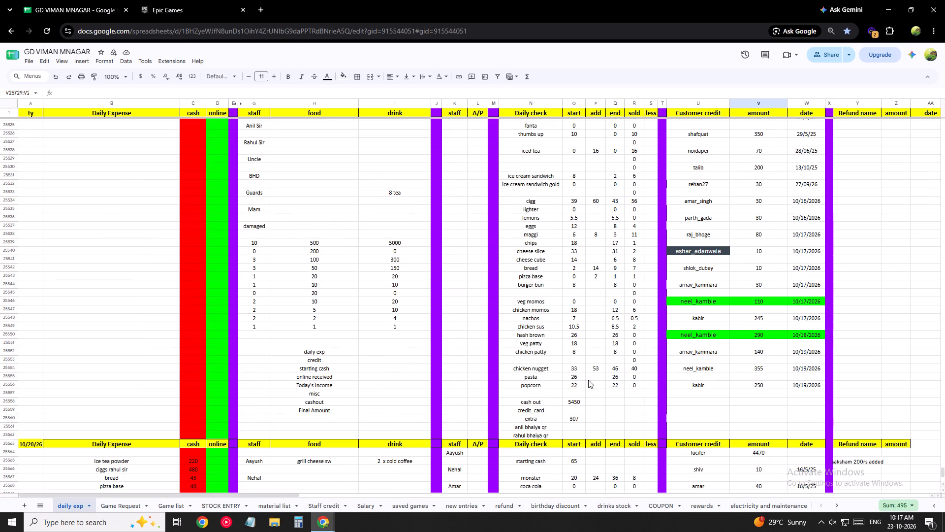
scroll(610, 416, down, 3)
scroll(609, 429, up, 1)
scroll(609, 429, down, 1)
scroll(609, 429, up, 1)
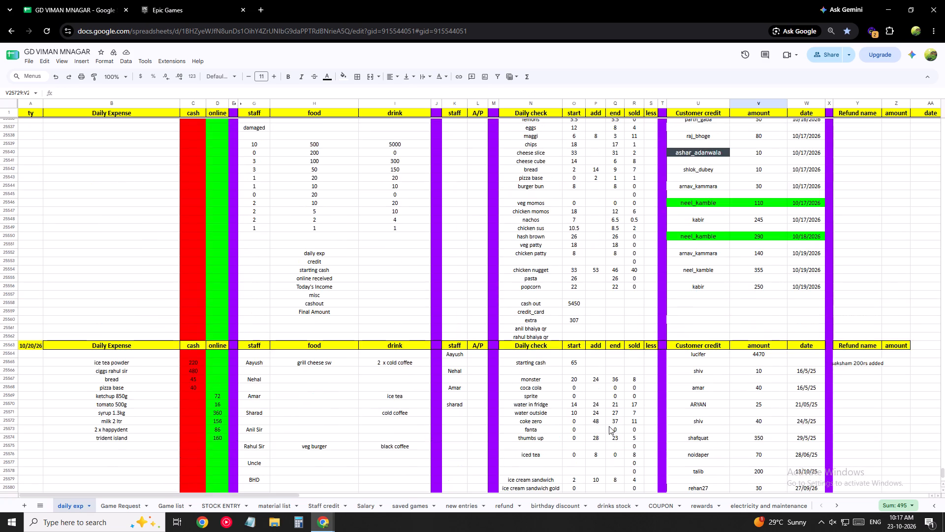
scroll(609, 426, up, 15)
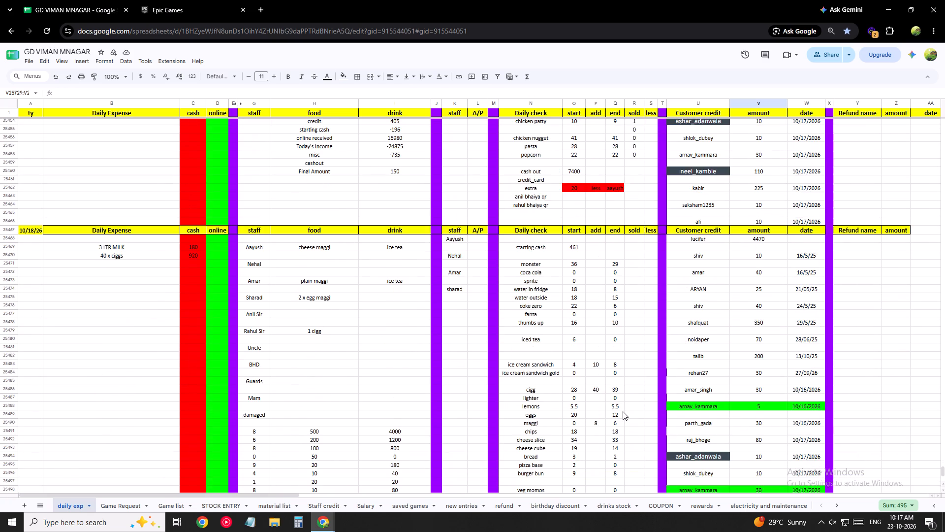
scroll(623, 411, down, 14)
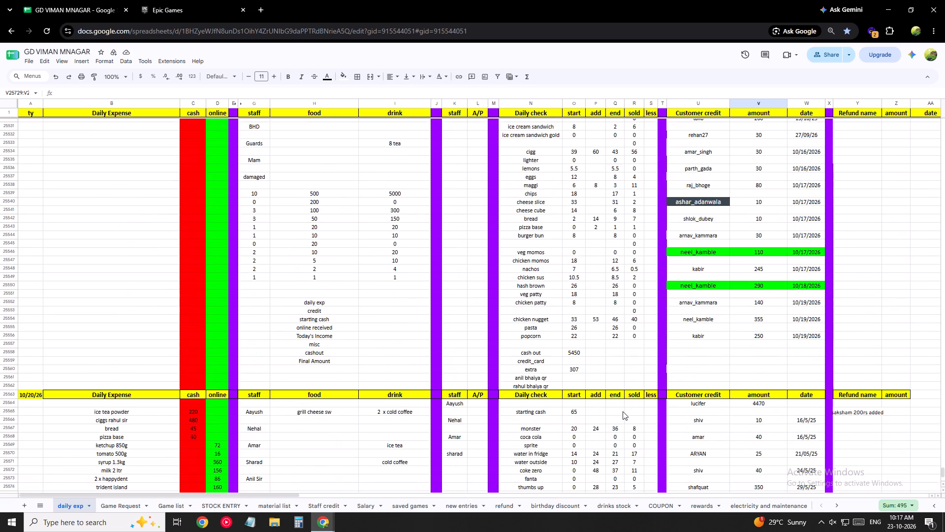
scroll(623, 411, down, 7)
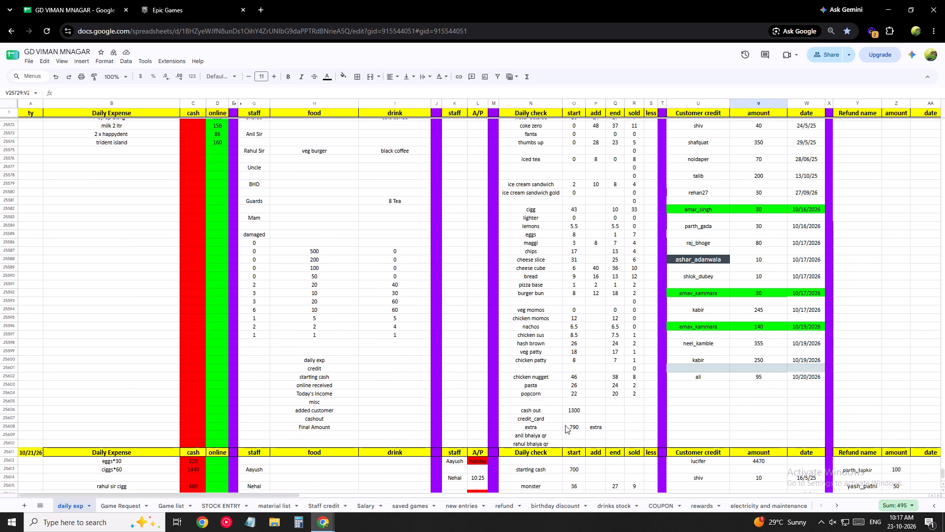
Examine the "extra" row at the end of the 10/20/26 daily check.
click(630, 426)
click(648, 425)
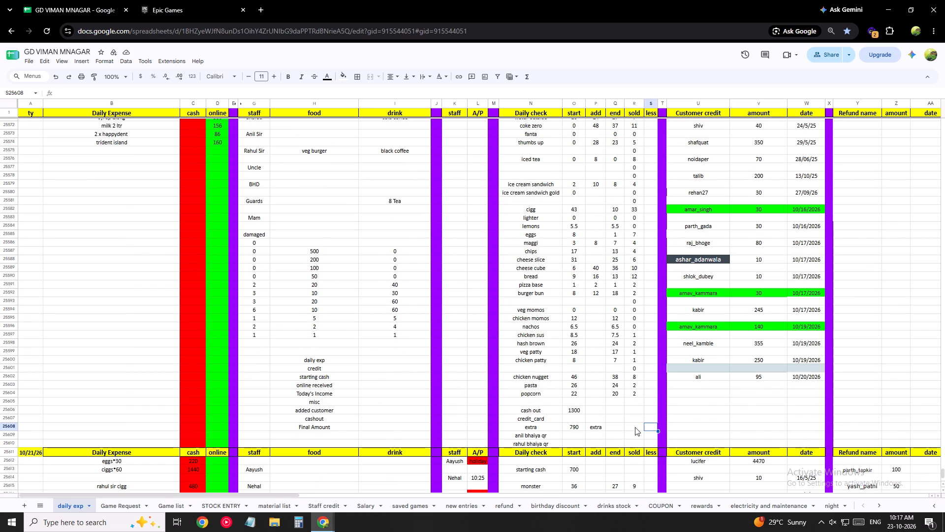
click(599, 428)
click(623, 426)
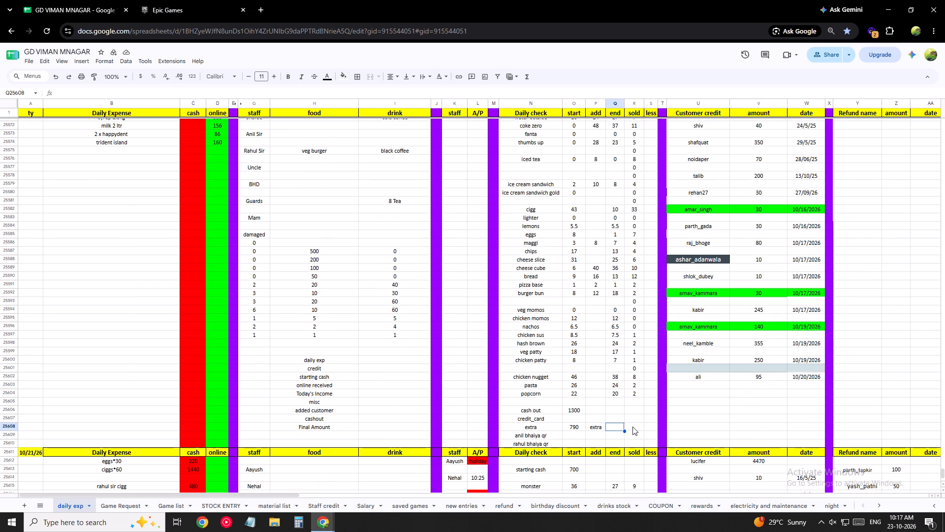
click(632, 427)
click(654, 426)
click(683, 425)
click(639, 422)
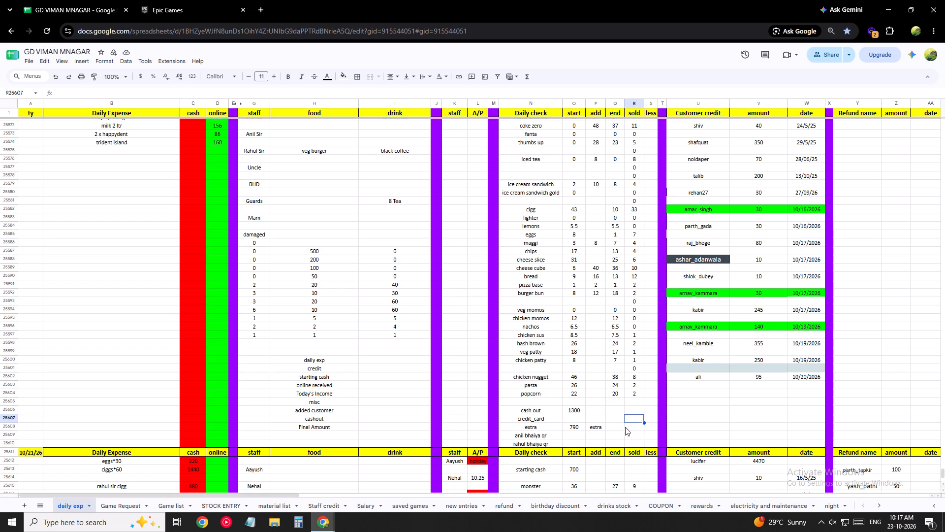
click(621, 428)
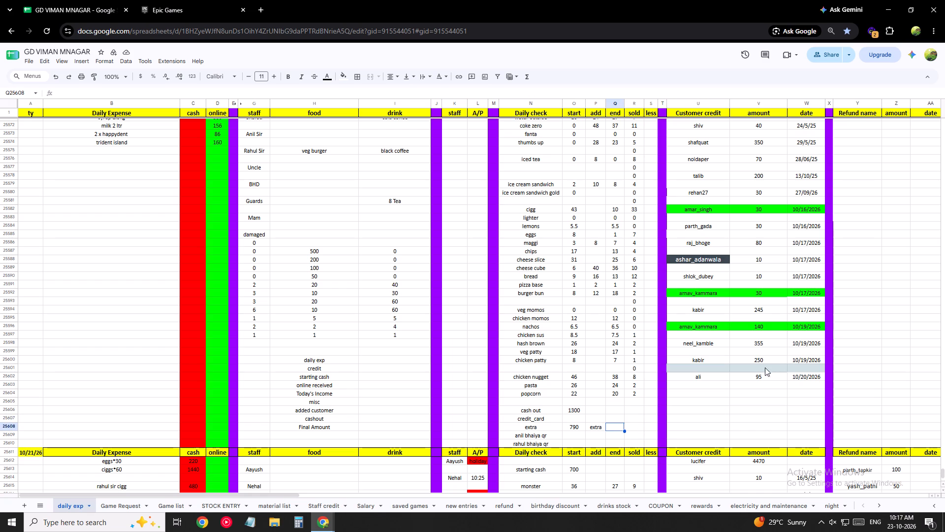
Compare kabir's 10/17/2026 customer credit entry between the 10/20/26 and 10/21/26 sections.
drag(696, 308, 751, 307)
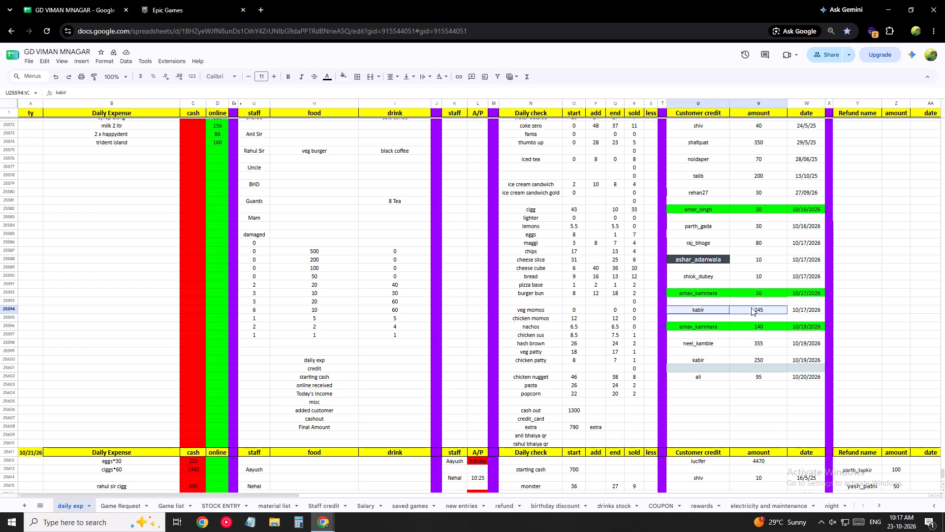
drag(751, 307, 795, 312)
click(739, 407)
drag(702, 313, 825, 312)
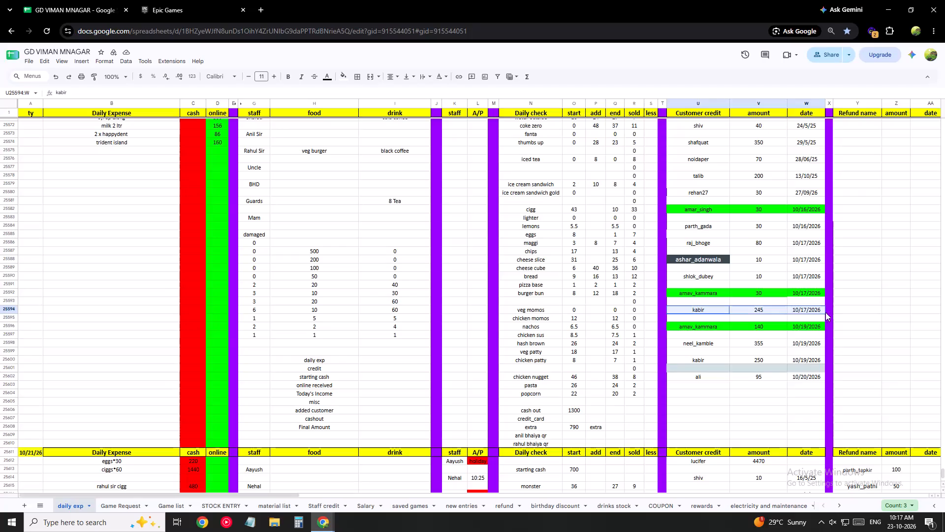
drag(825, 312, 828, 311)
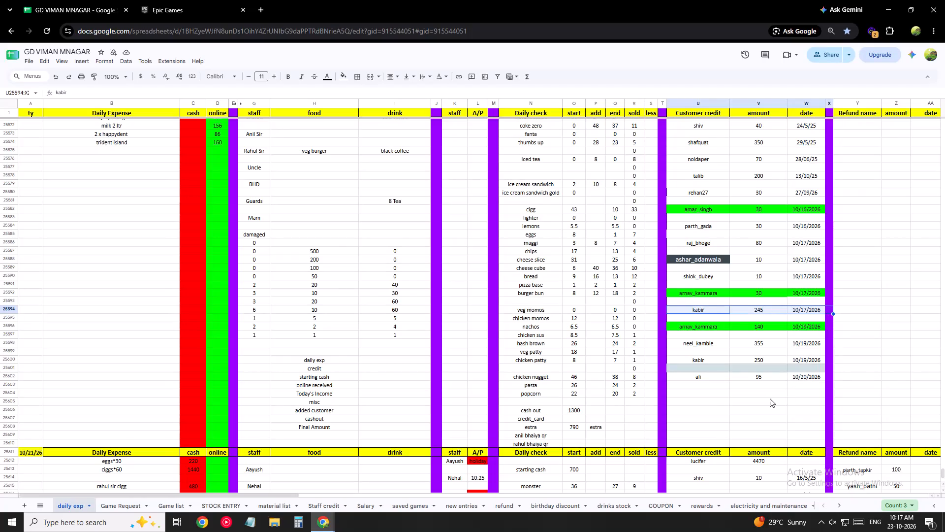
scroll(762, 401, down, 5)
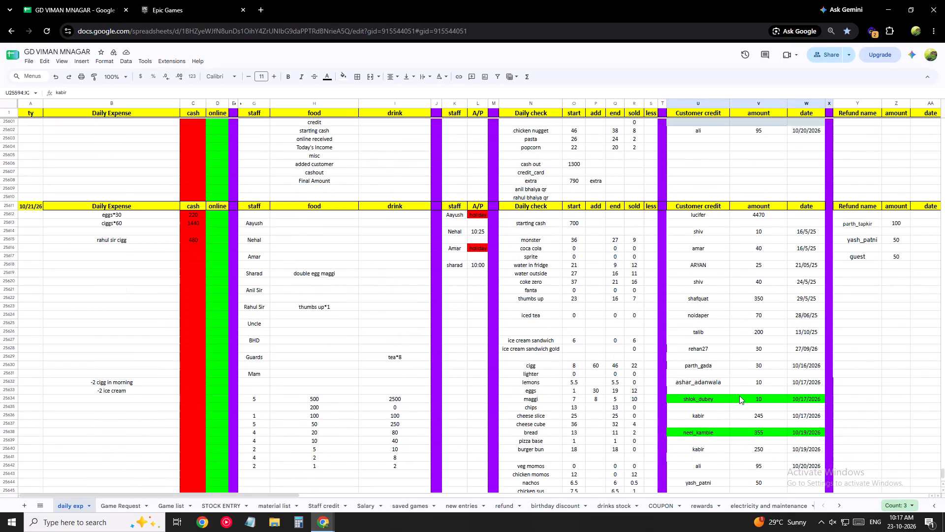
scroll(739, 396, down, 1)
drag(701, 369, 728, 366)
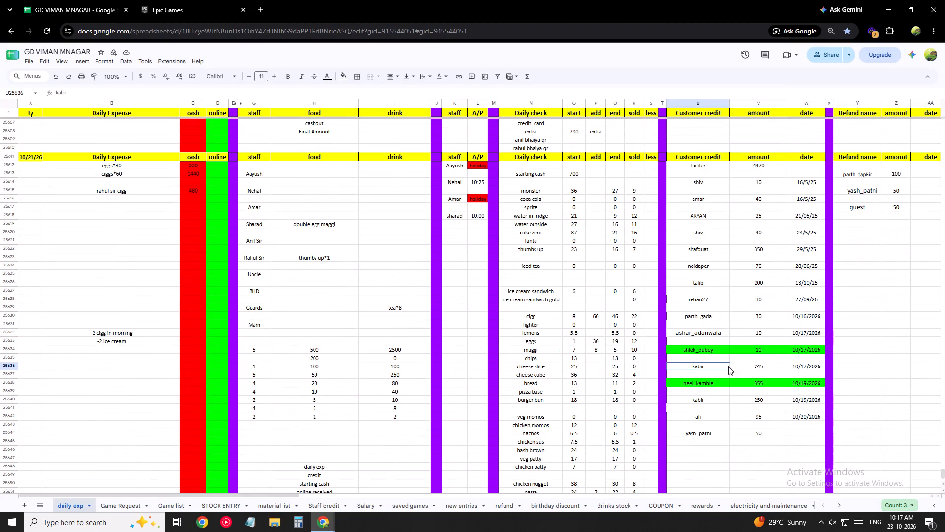
drag(728, 366, 805, 370)
scroll(748, 406, up, 2)
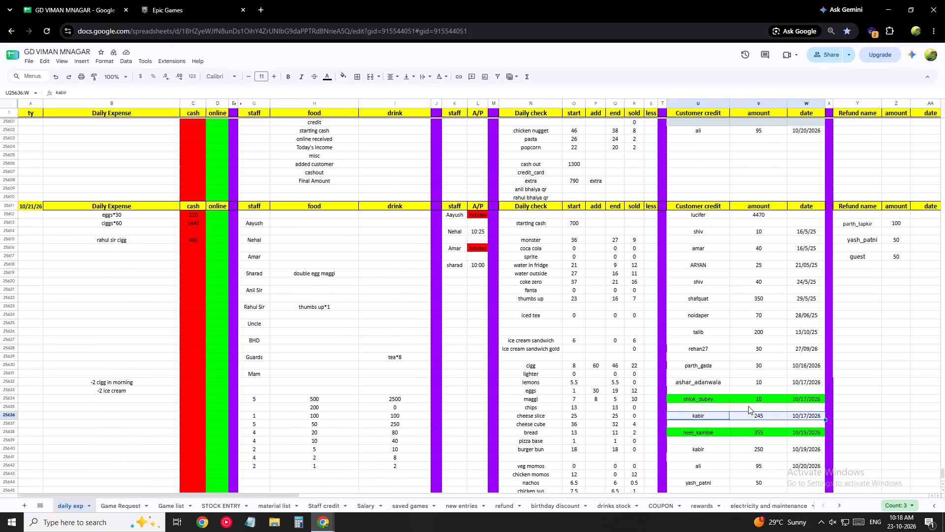
scroll(748, 406, up, 2)
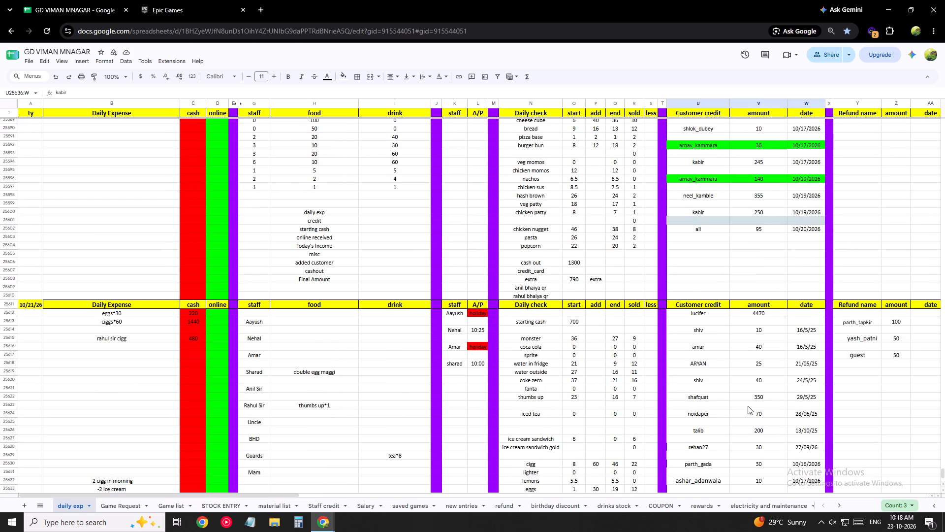
click(354, 288)
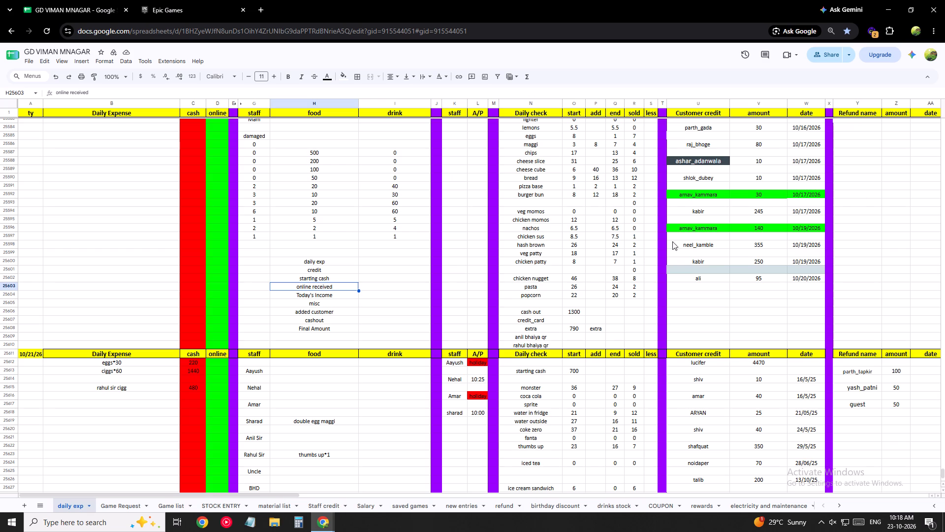
Check kabir's two customer credit entries and their combined amount in the 10/22/26 section.
scroll(770, 338, down, 4)
scroll(714, 393, down, 12)
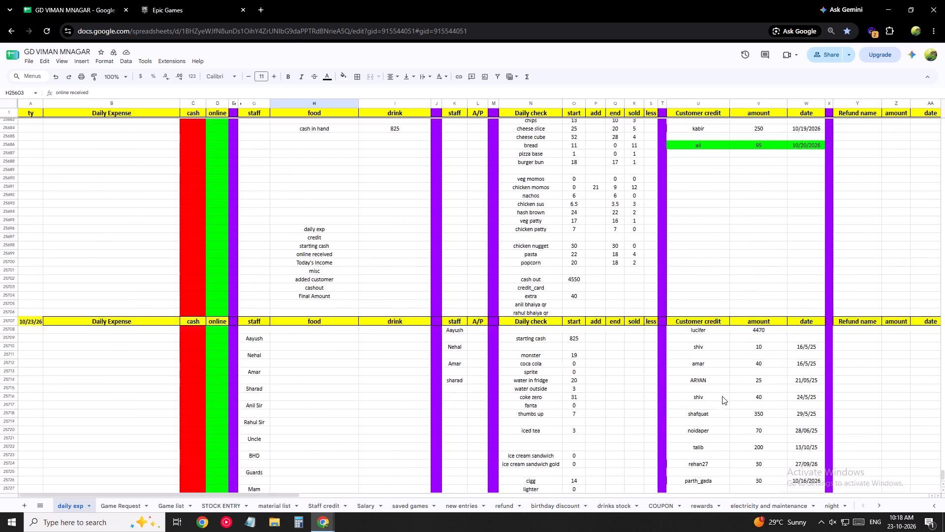
scroll(722, 396, down, 3)
scroll(722, 396, up, 4)
scroll(709, 300, up, 2)
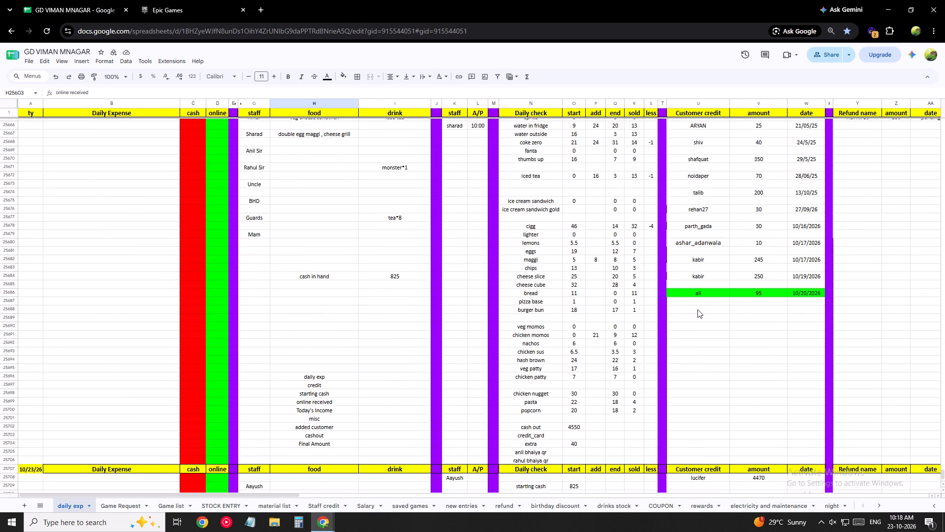
drag(697, 309, 816, 312)
click(773, 360)
drag(776, 332, 776, 325)
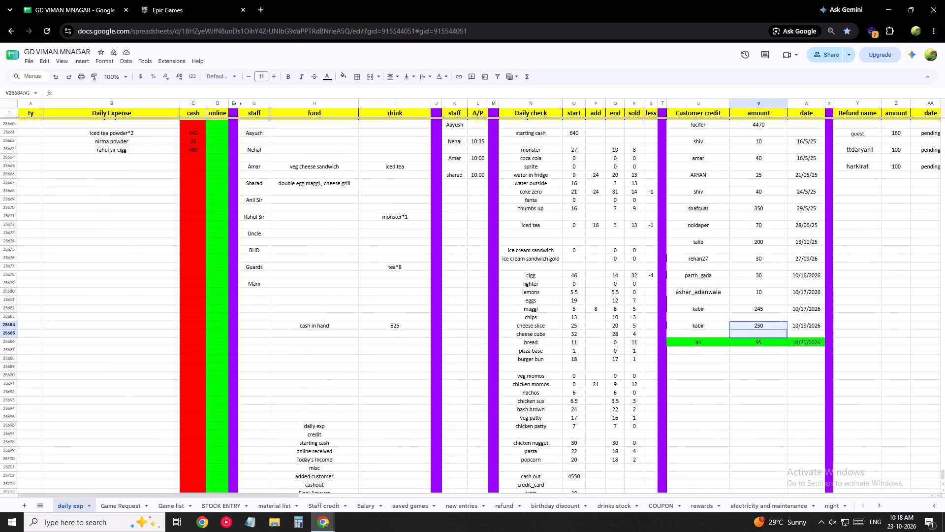
drag(776, 325, 776, 309)
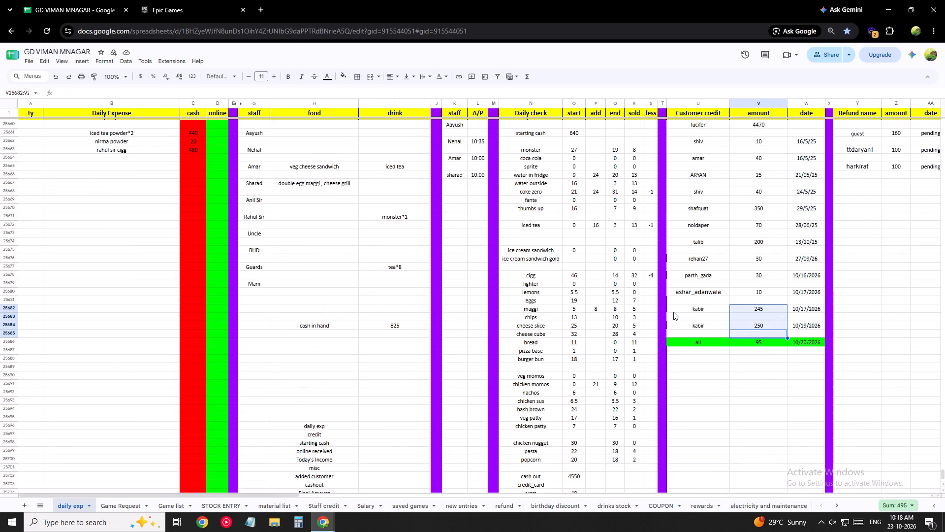
drag(680, 308, 793, 307)
Trace kabir's customer credit entries back through the daily sections from 10/22/26 to 10/18/26.
scroll(750, 396, up, 5)
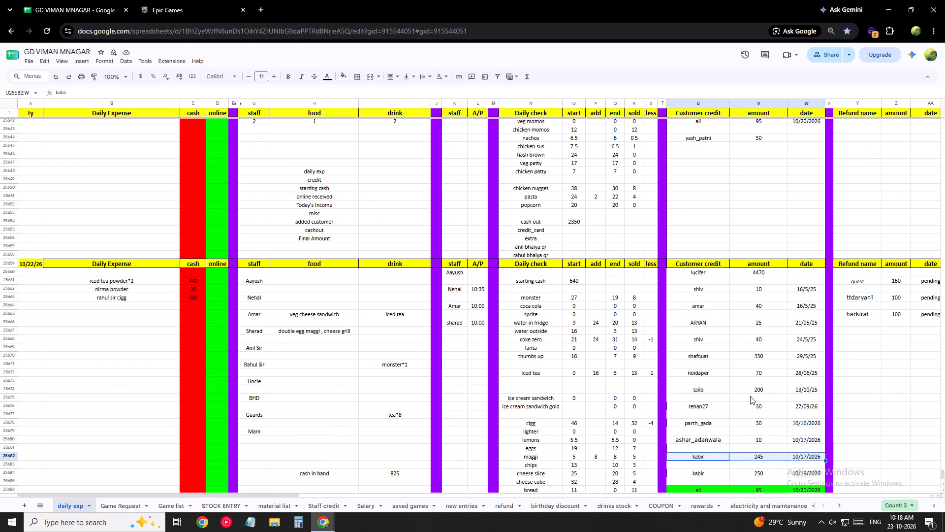
scroll(750, 396, up, 10)
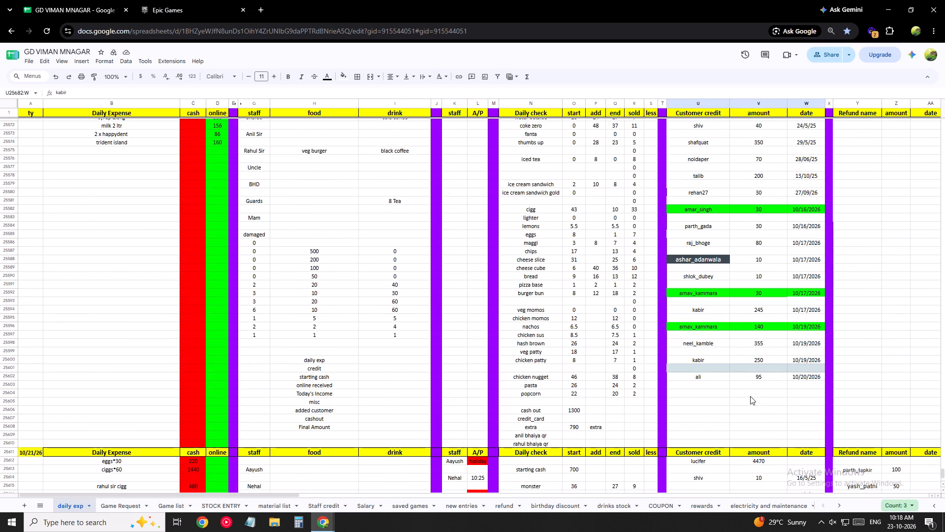
scroll(750, 396, up, 7)
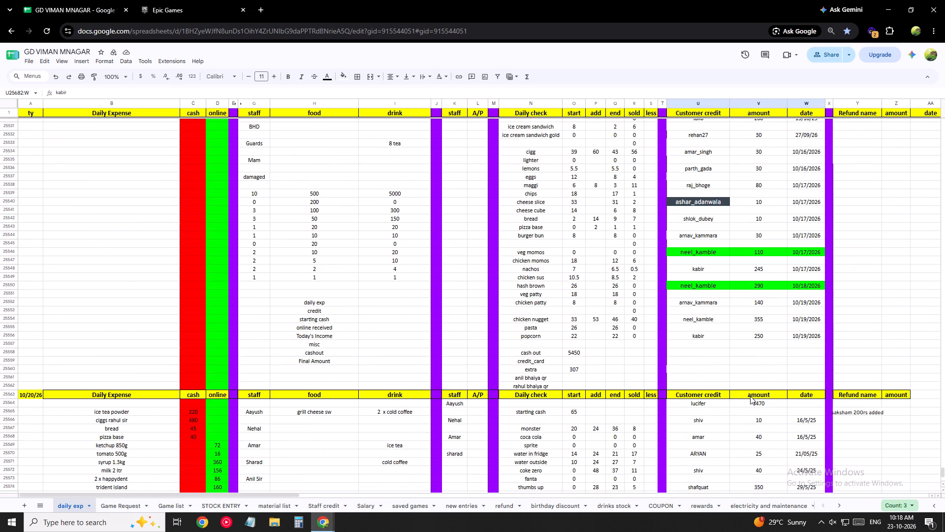
scroll(713, 320, up, 3)
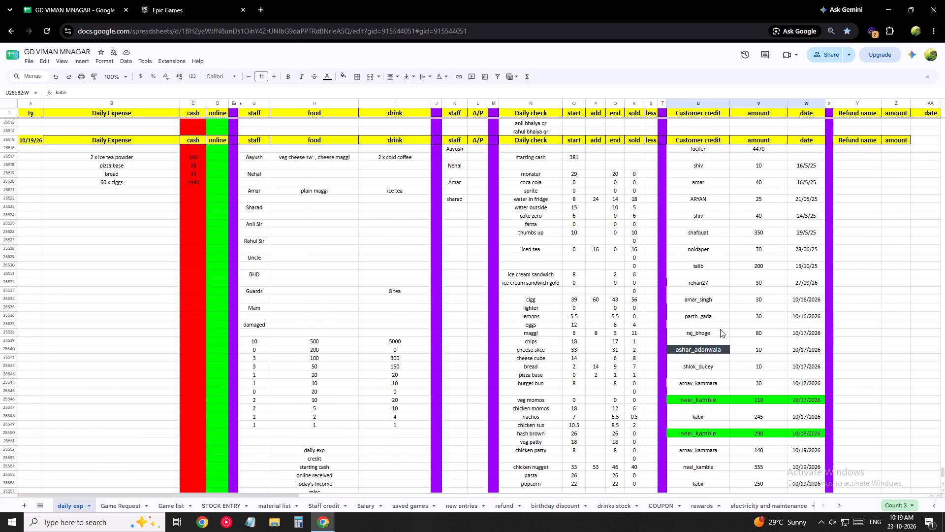
scroll(744, 356, up, 6)
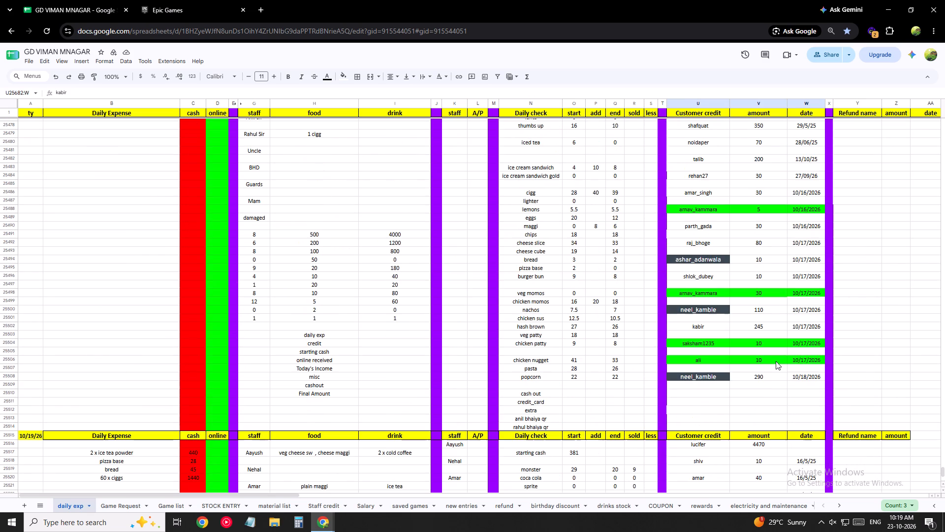
scroll(776, 361, up, 1)
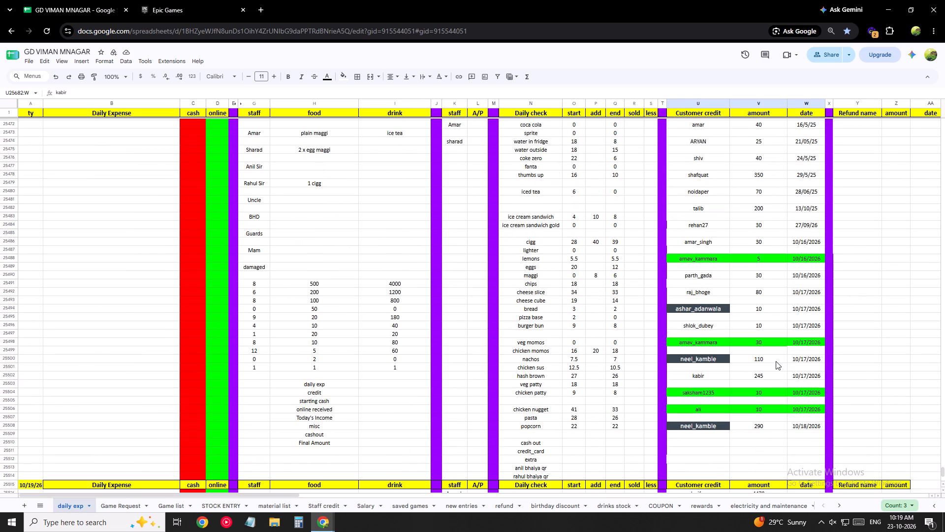
Compare the customer credit lists of the 10/18/26 and 10/19/26 sections and the section before them, focusing on kabir's entries.
scroll(776, 361, down, 5)
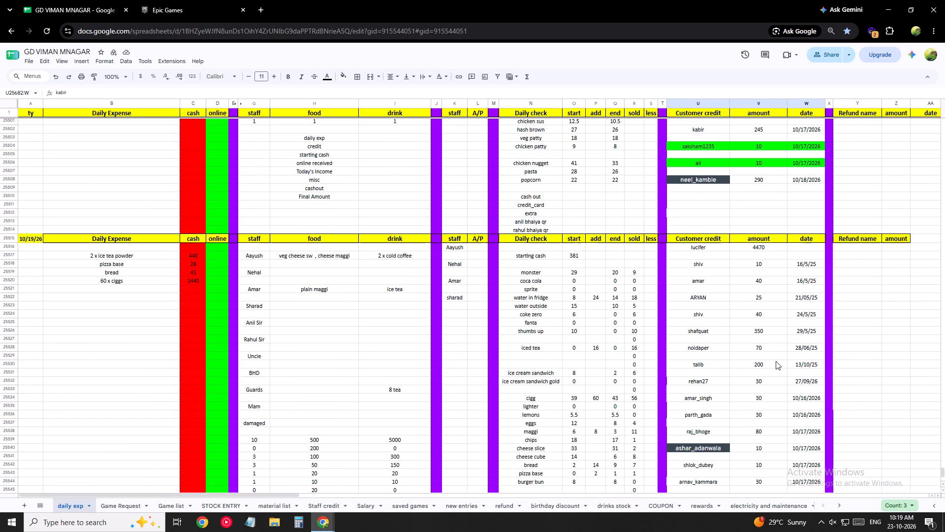
scroll(776, 361, up, 3)
scroll(776, 361, down, 3)
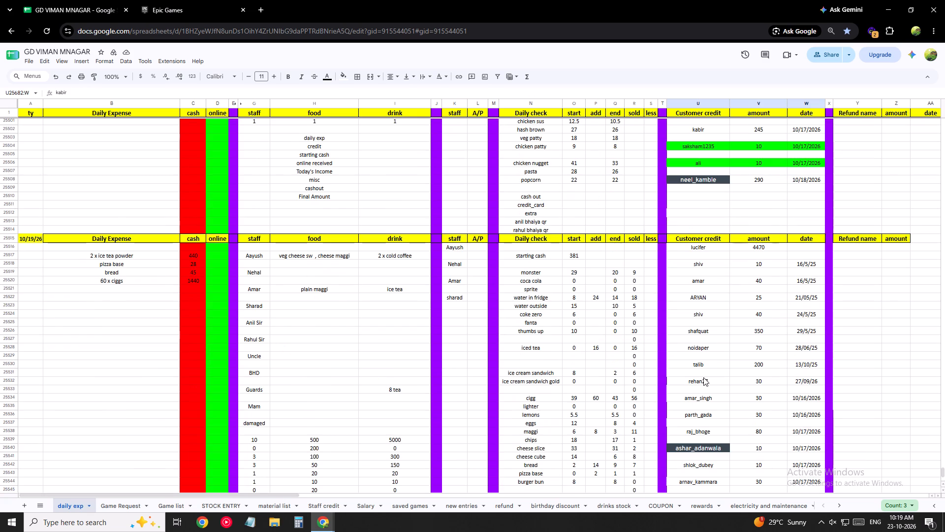
scroll(703, 377, down, 3)
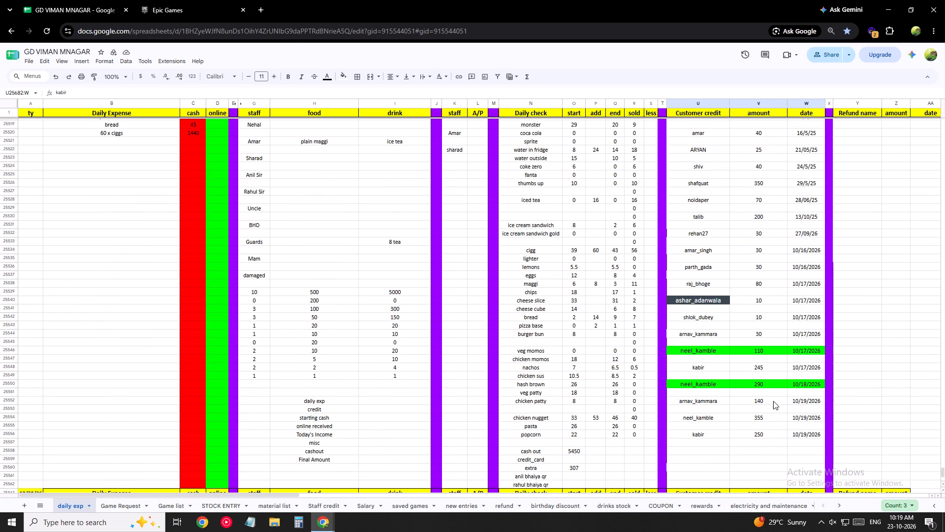
scroll(753, 450, up, 2)
scroll(128, 290, up, 4)
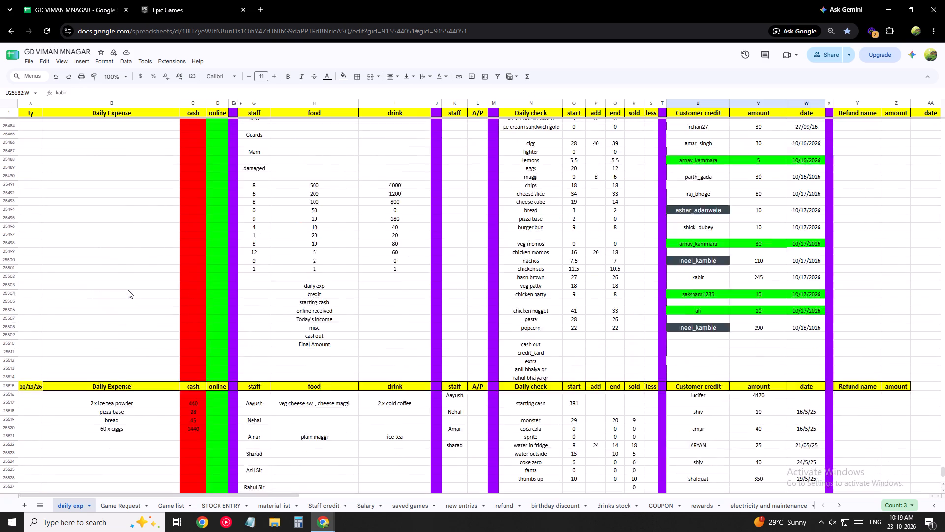
scroll(128, 290, up, 4)
scroll(782, 452, up, 5)
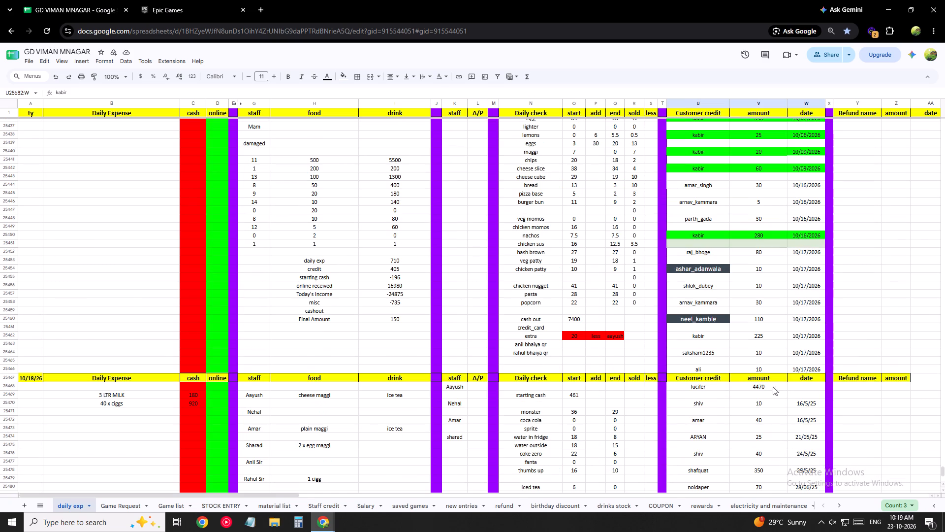
scroll(806, 429, down, 14)
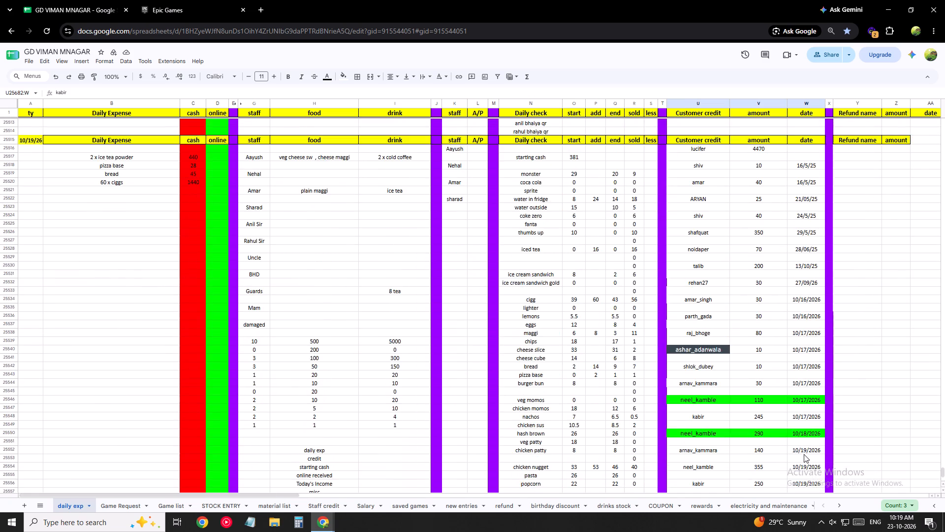
Check kabir's 10/17/2026 and 10/19/2026 customer credit amounts and their sum in the 10/23/26 section.
scroll(804, 454, down, 20)
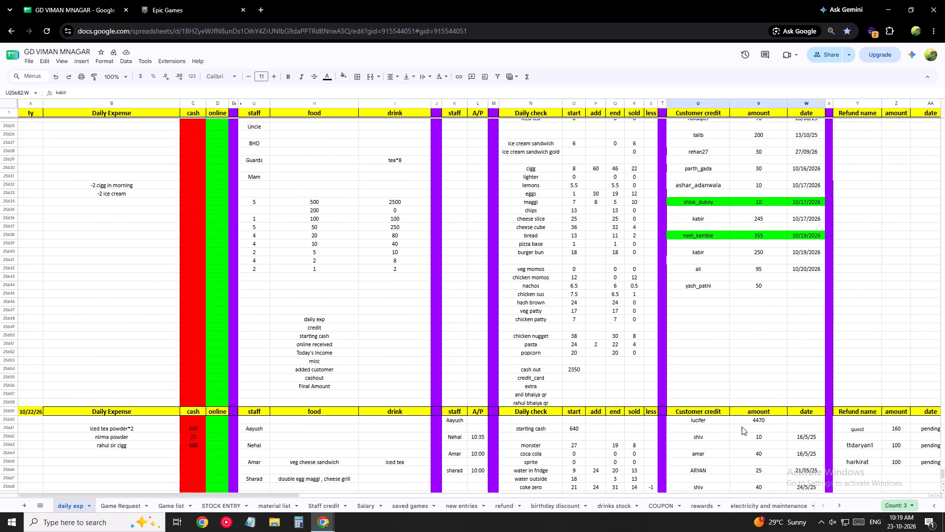
scroll(754, 420, down, 8)
scroll(754, 421, up, 1)
scroll(754, 421, down, 1)
click(729, 207)
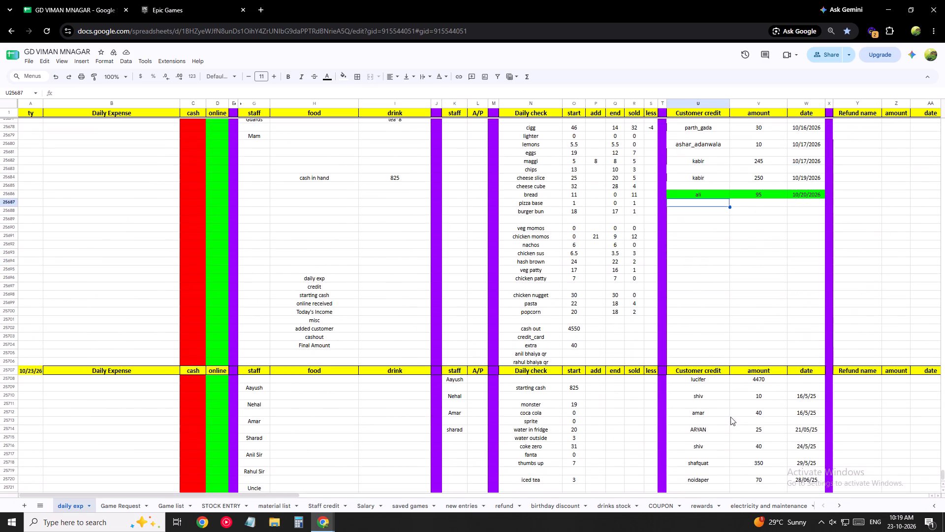
scroll(728, 430, down, 5)
drag(773, 344, 782, 313)
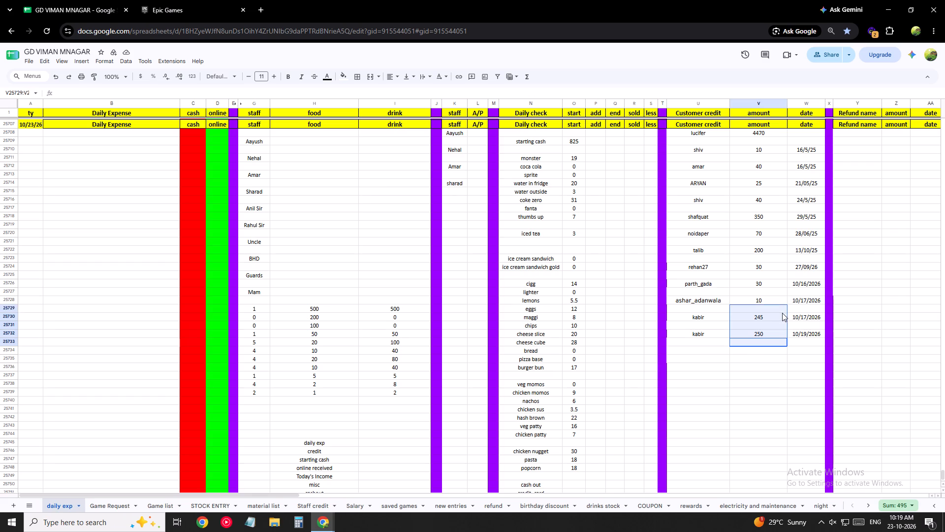
drag(782, 313, 780, 315)
click(777, 419)
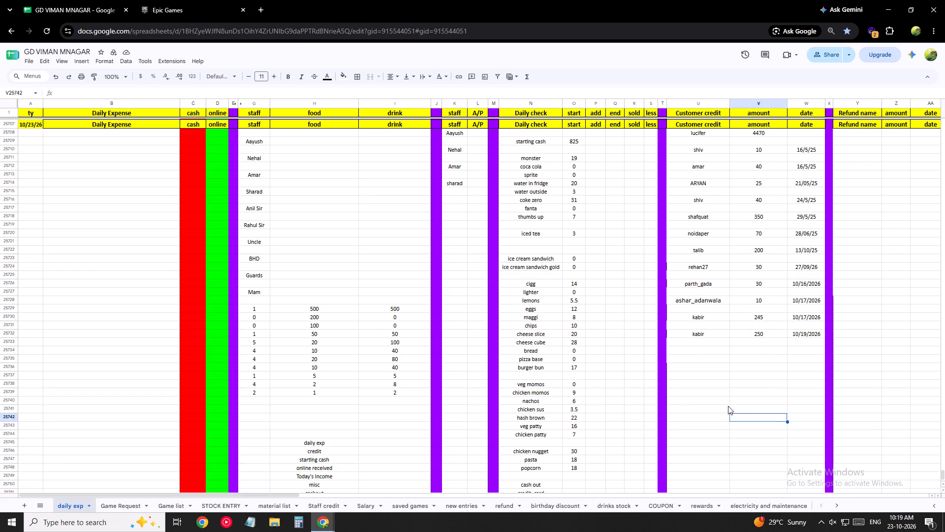
Review the cash count by denomination and the summary rows down to Final Amount in the 10/23/26 section.
scroll(563, 379, up, 2)
scroll(563, 379, down, 4)
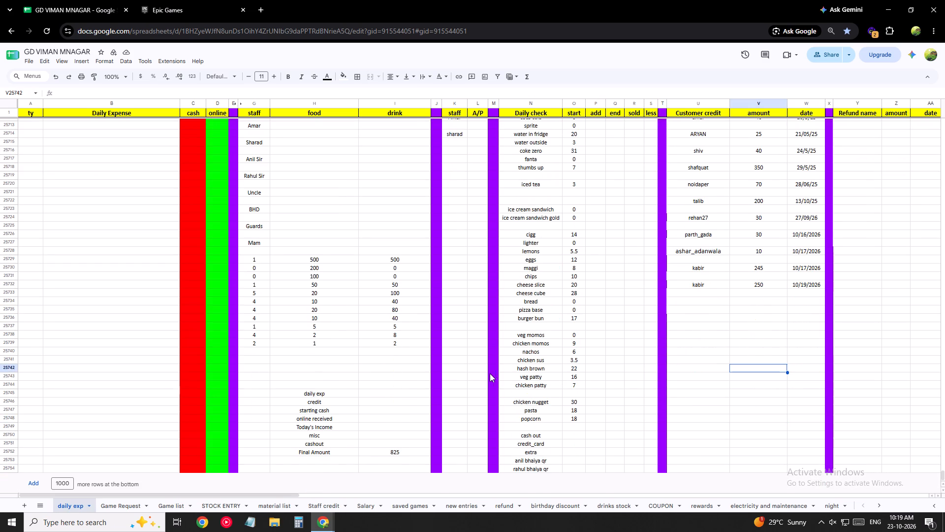
scroll(490, 373, up, 2)
scroll(418, 383, down, 3)
click(404, 450)
click(393, 397)
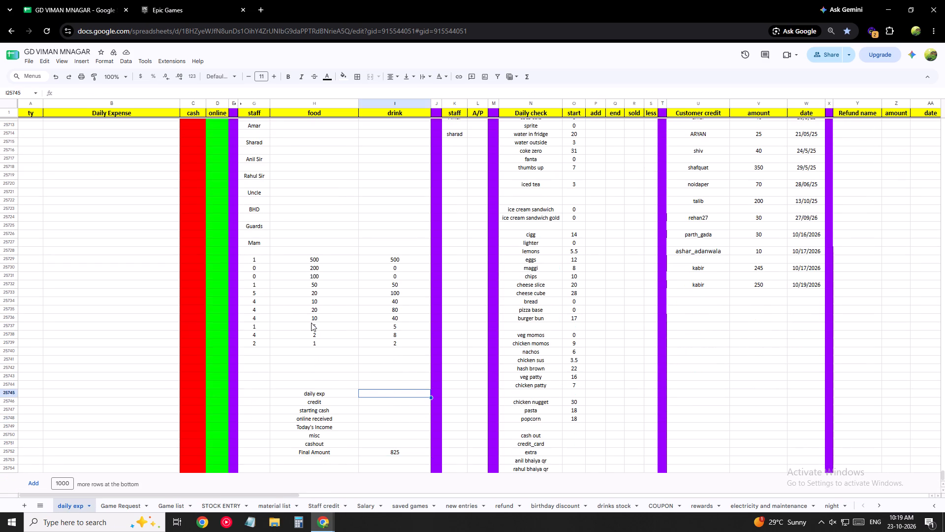
scroll(340, 290, up, 2)
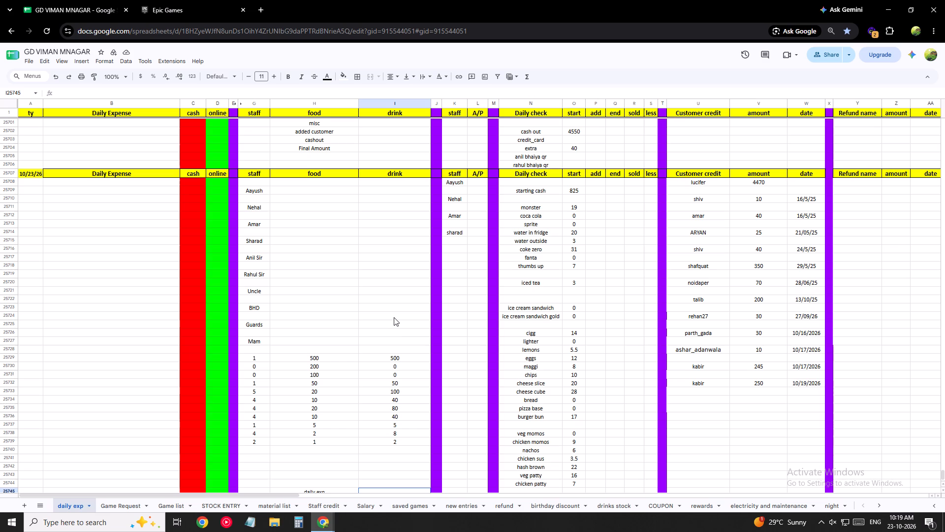
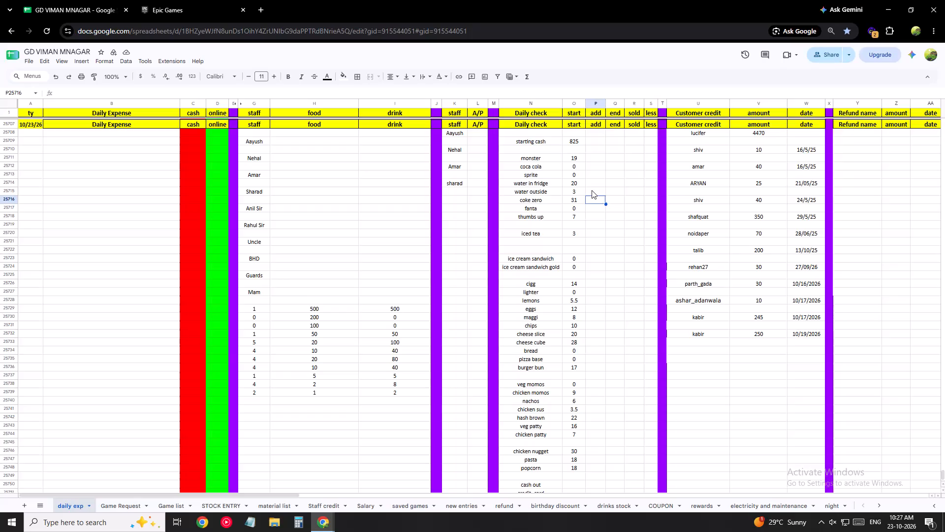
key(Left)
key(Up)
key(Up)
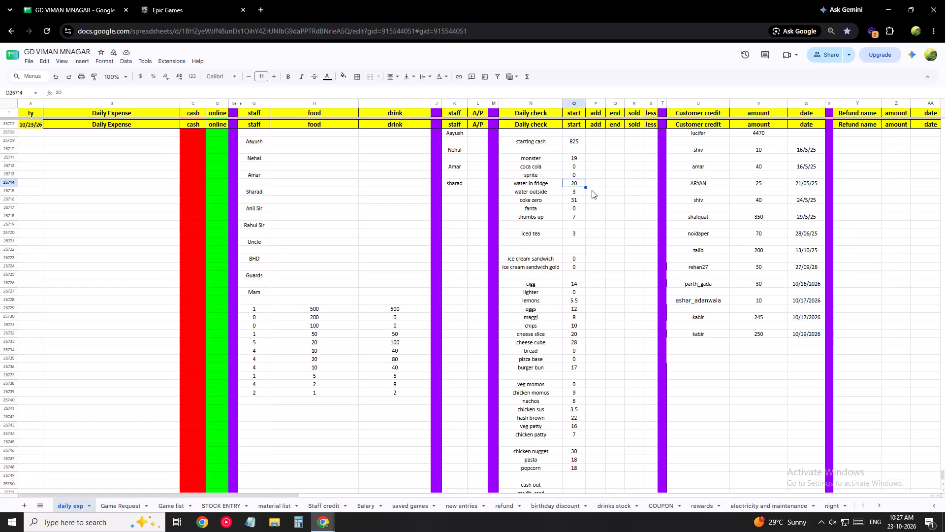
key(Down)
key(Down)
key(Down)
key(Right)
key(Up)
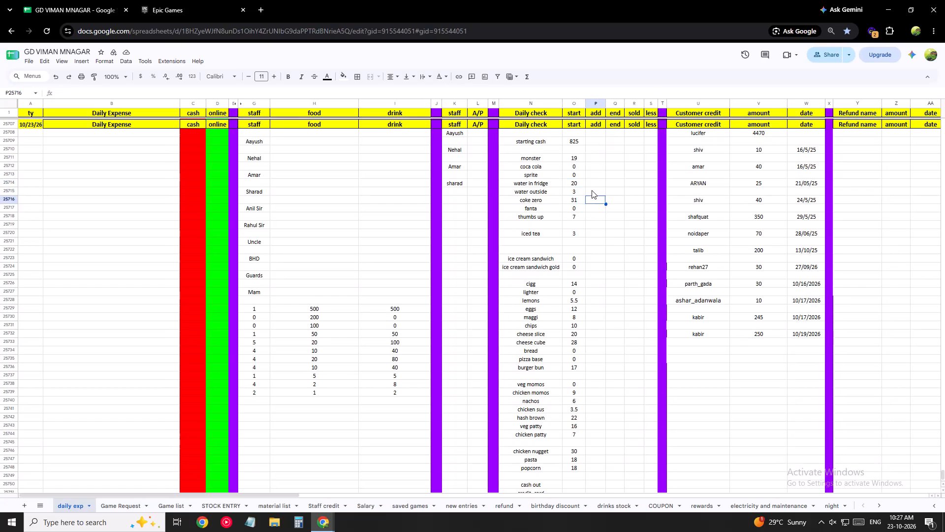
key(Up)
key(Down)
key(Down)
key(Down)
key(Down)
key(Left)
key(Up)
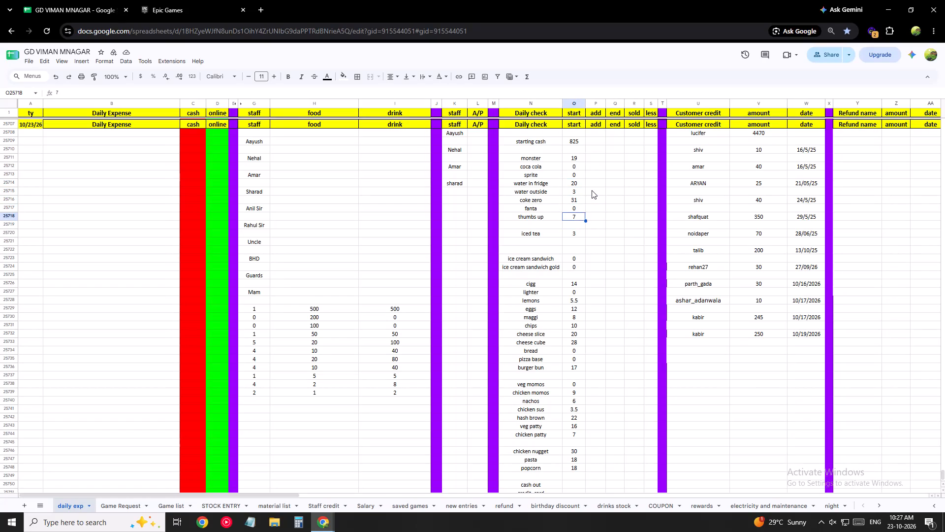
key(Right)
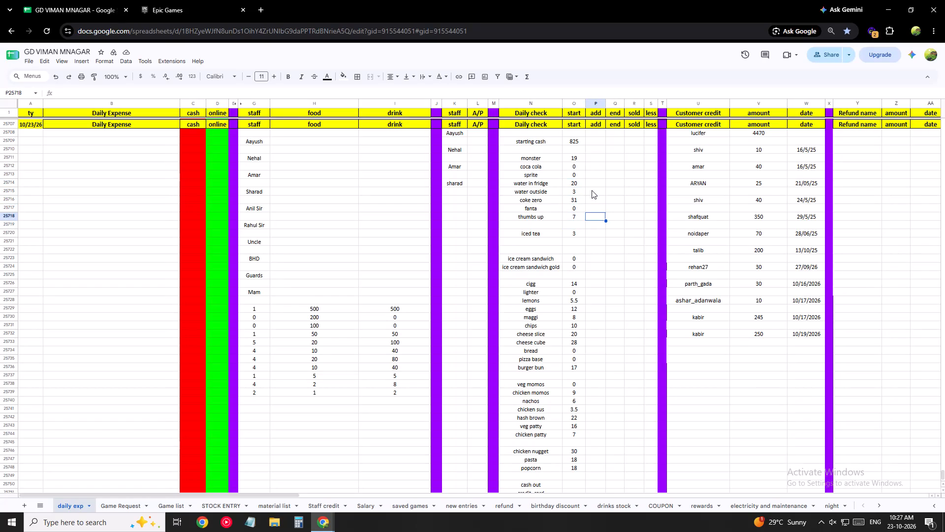
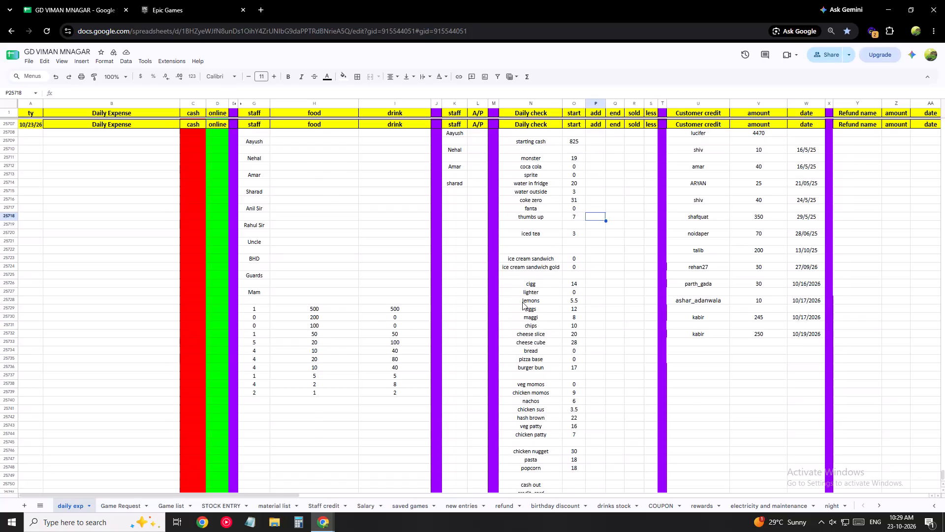
In the 10/23/26 daily check, fill the water in fridge start cell red and set its count to 19.
scroll(522, 302, up, 1)
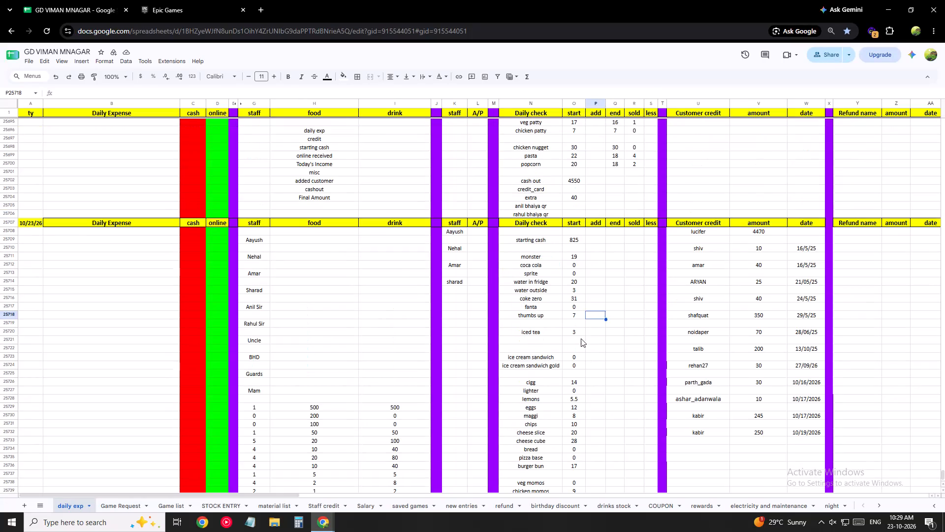
click(576, 329)
click(594, 331)
click(576, 331)
right_click(576, 331)
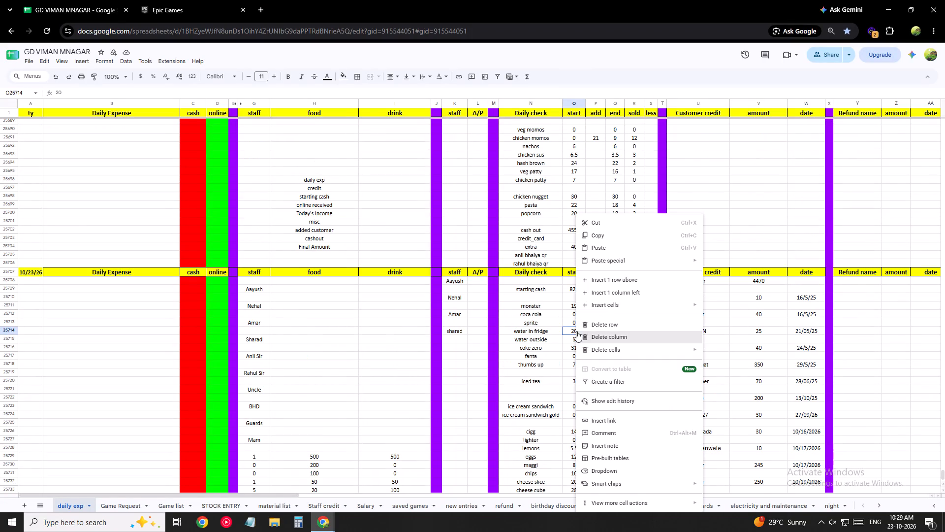
click(343, 74)
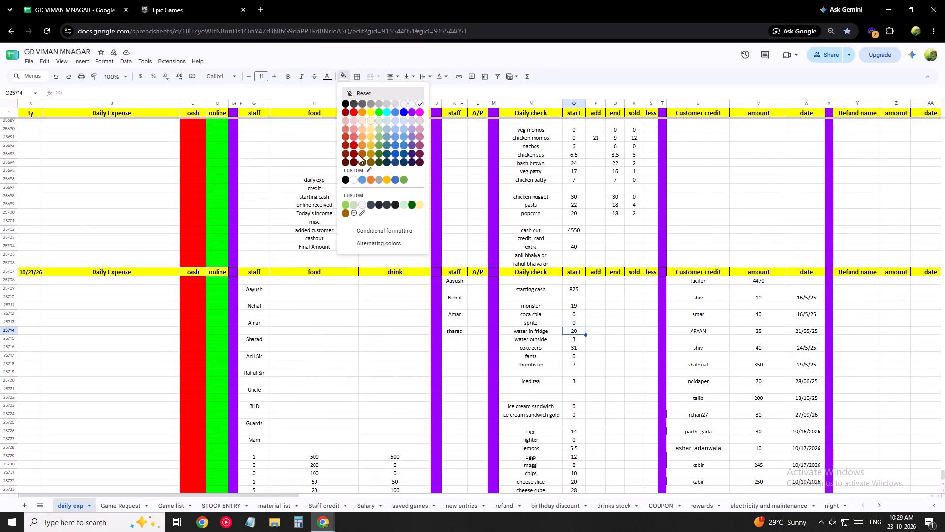
click(356, 112)
key(BackSpace)
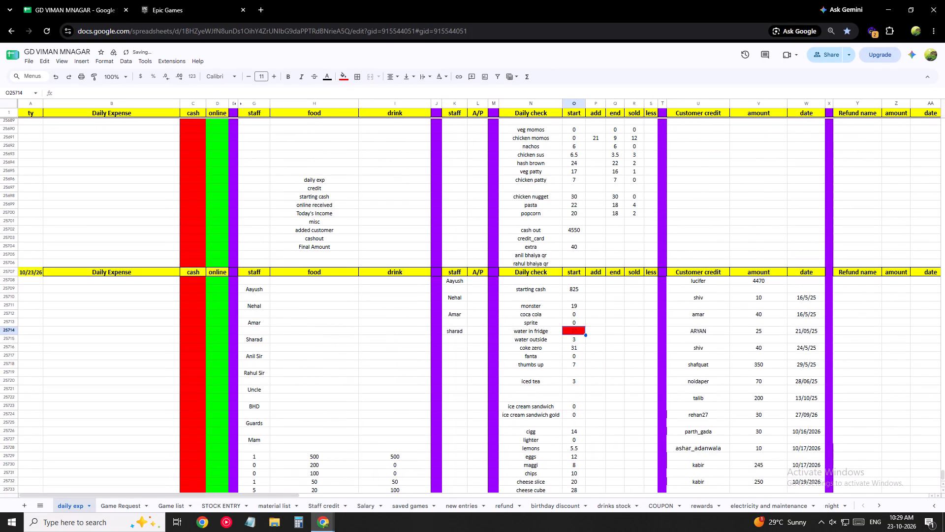
text(119)
key(BackSpace)
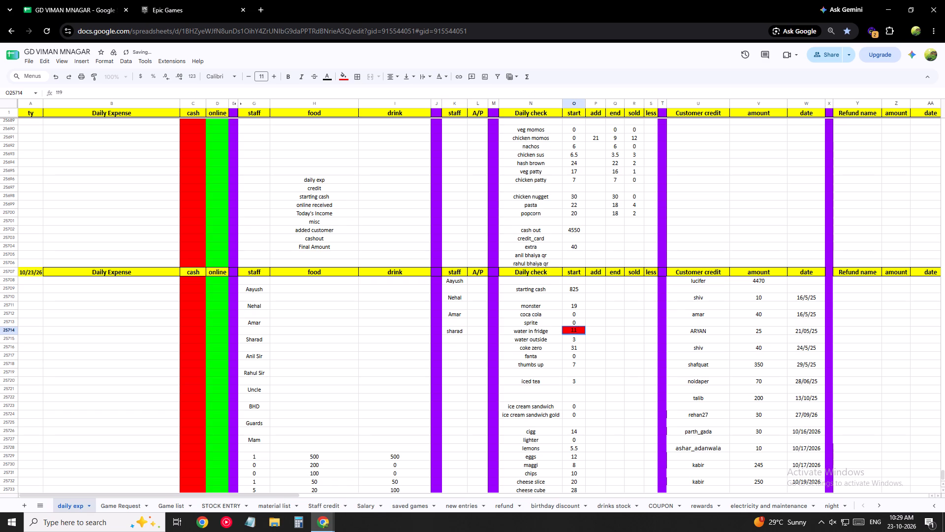
key(BackSpace)
key(9)
key(Return)
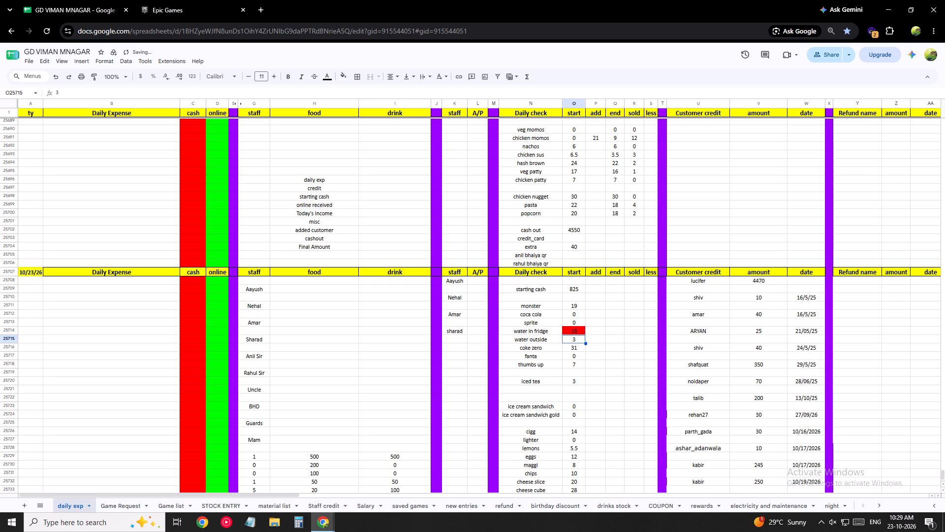
Review the 10/22/26 expense, staff, stock and customer credit entries against the 10/23/26 block.
scroll(588, 332, up, 3)
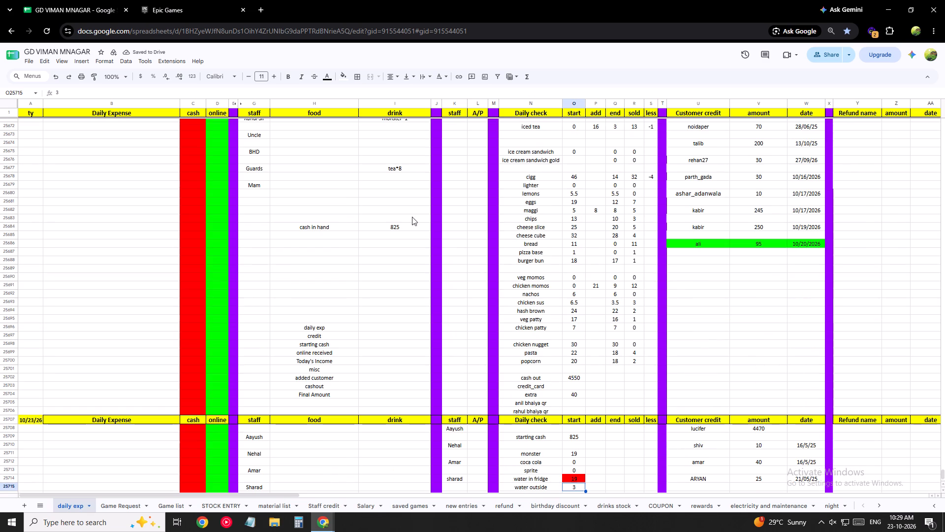
scroll(430, 233, up, 2)
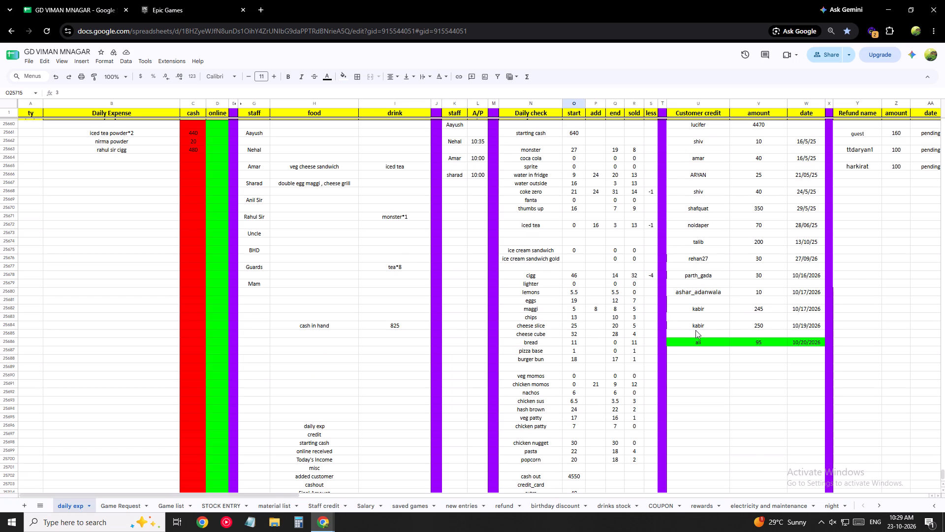
scroll(378, 310, up, 1)
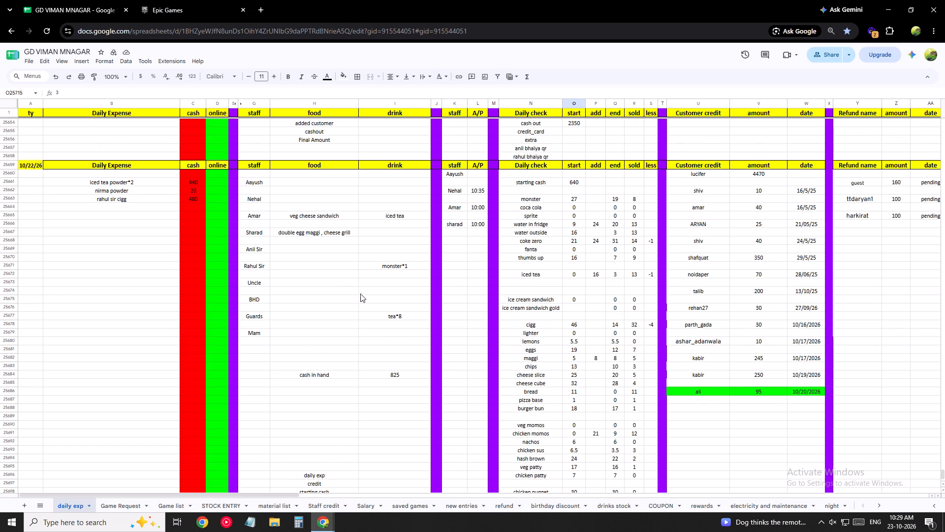
scroll(378, 323, down, 4)
key(super+Tab)
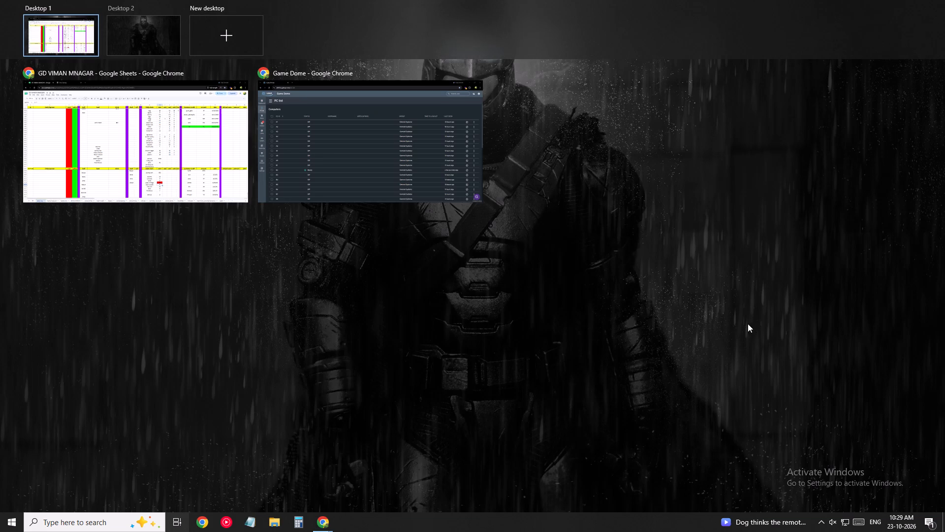
click(150, 149)
scroll(588, 428, down, 4)
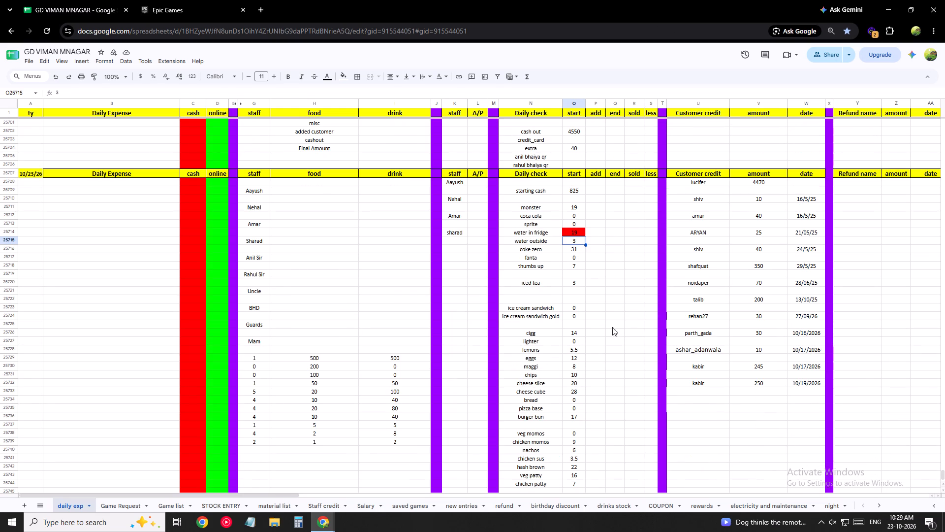
scroll(653, 403, up, 6)
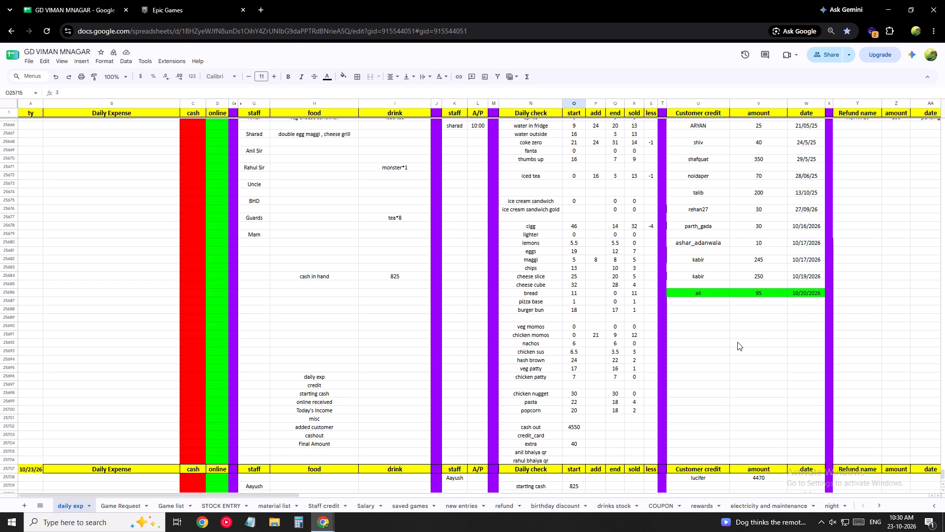
Switch to the Game Dome admin site and check the computers' status in the PC list.
key(alt+Tab)
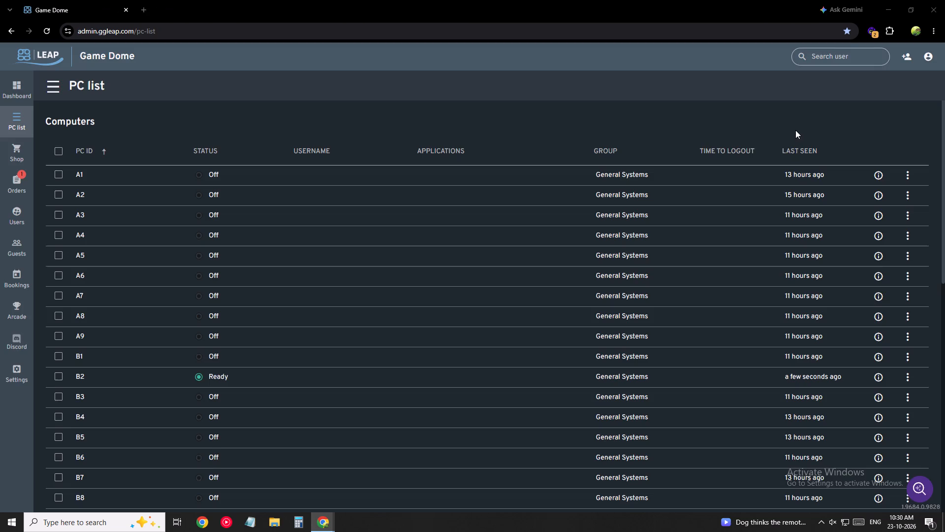
key(alt+Tab)
key(alt+Tab)
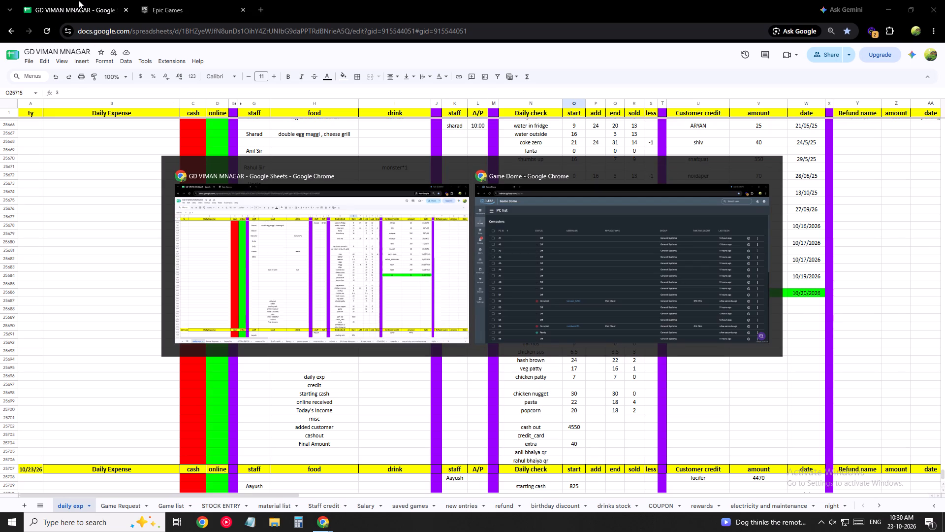
key(space)
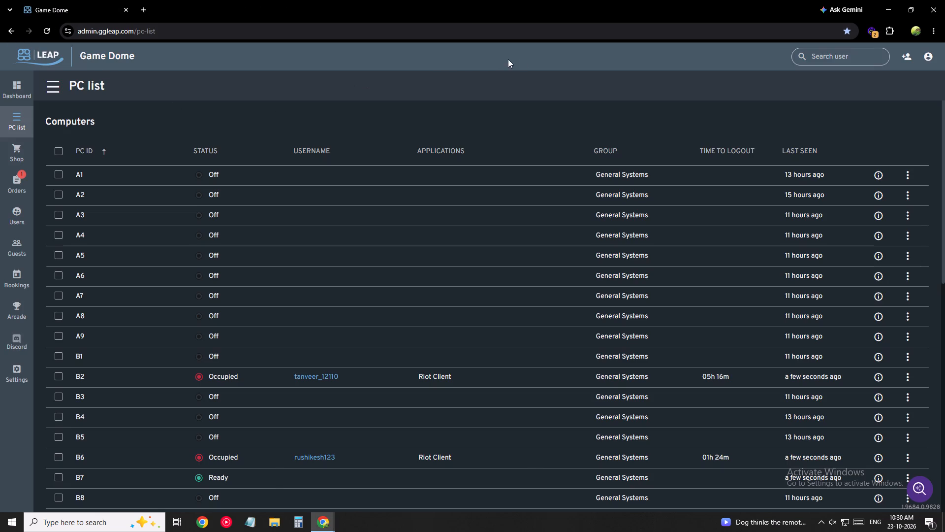
Return to the expense sheet and compare the customer credit entries of 10/22/26 and 10/23/26, including kabir's amounts.
key(alt+Tab)
scroll(738, 381, down, 2)
drag(690, 188, 718, 195)
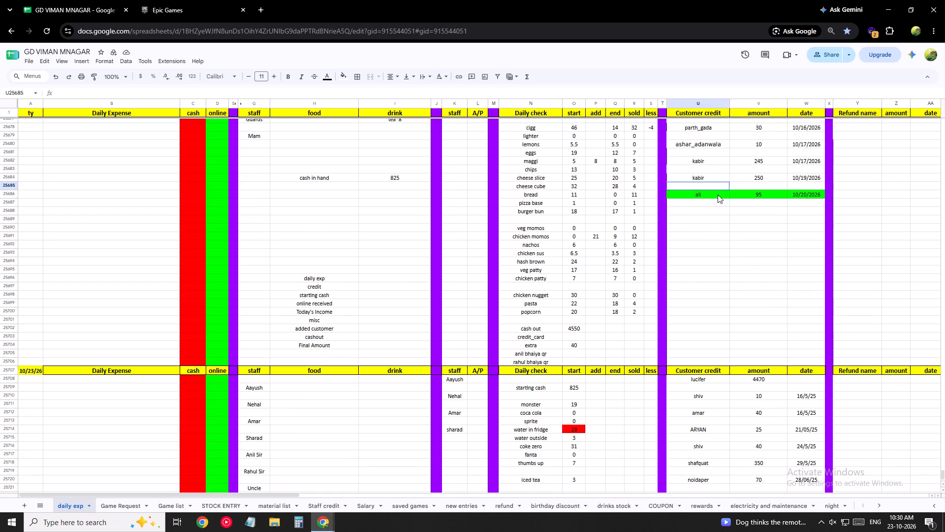
drag(718, 195, 806, 199)
click(775, 247)
scroll(689, 307, down, 2)
scroll(730, 317, down, 3)
drag(791, 332, 803, 332)
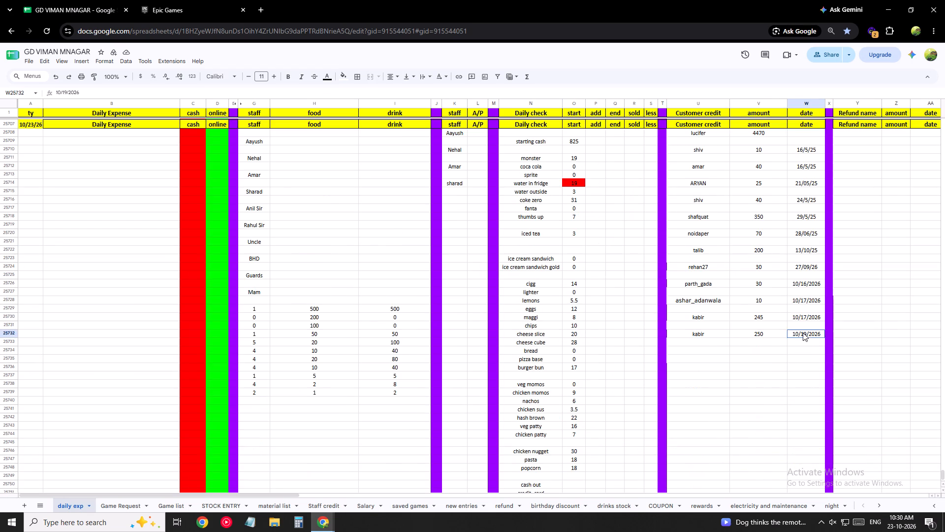
click(735, 374)
drag(759, 350, 773, 317)
scroll(708, 360, down, 2)
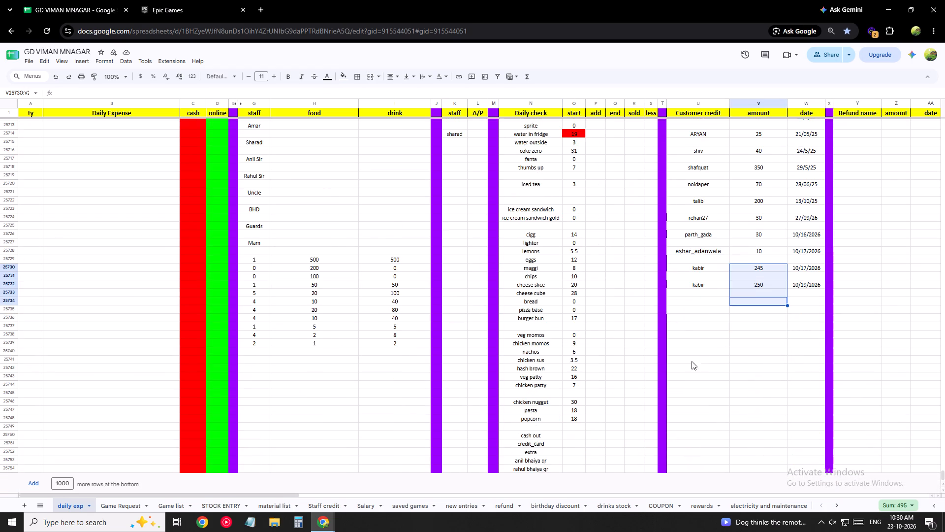
scroll(526, 292, up, 3)
scroll(787, 453, down, 4)
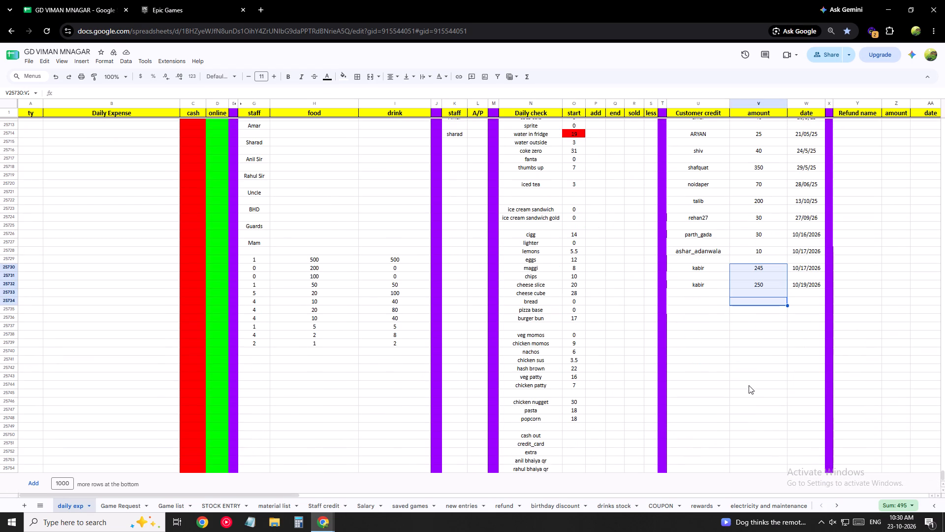
Switch to the Game Dome admin site and check the dashboard's PC status and the latest entries in the order history.
key(Tab)
key(alt+Tab)
click(0, 68)
click(3, 91)
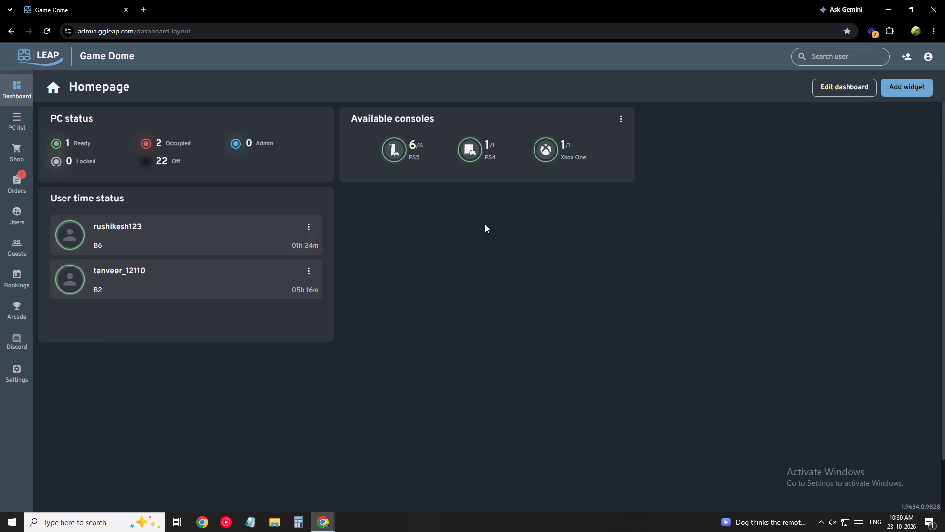
click(833, 85)
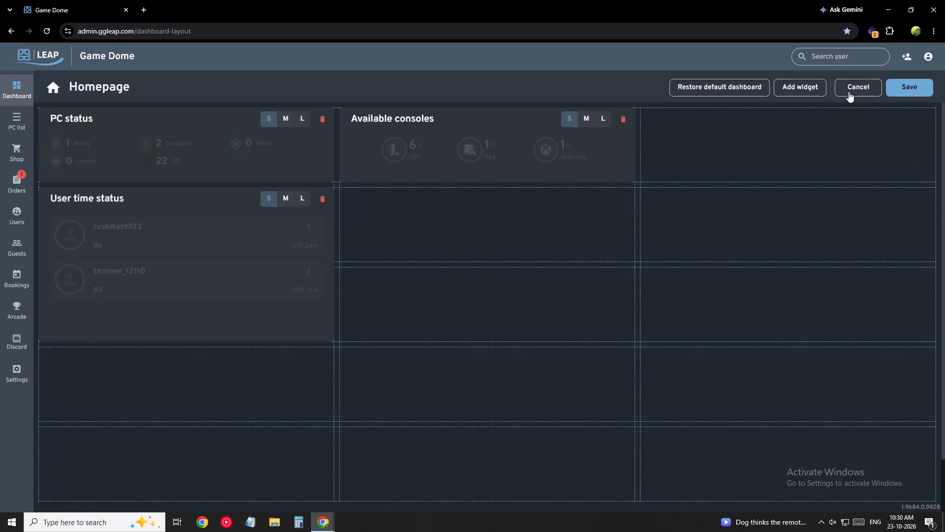
click(862, 89)
click(0, 167)
click(0, 181)
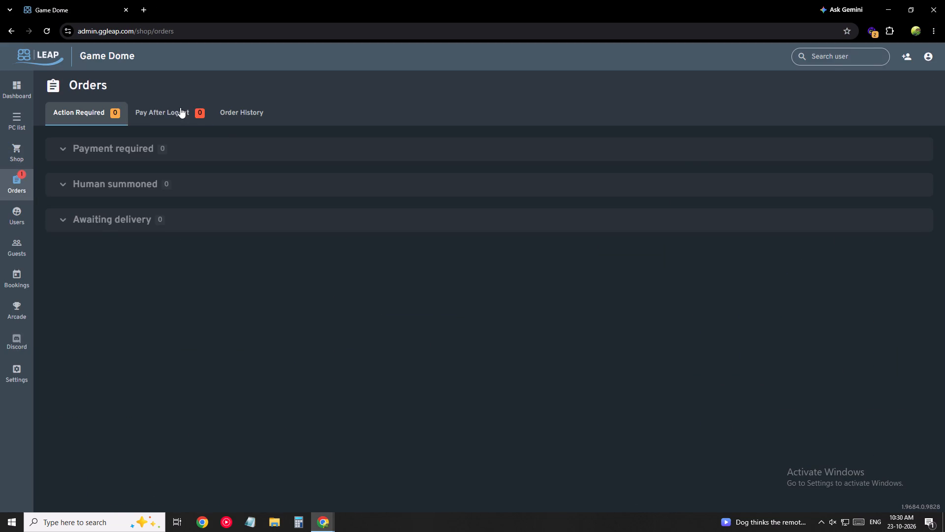
click(180, 107)
click(237, 110)
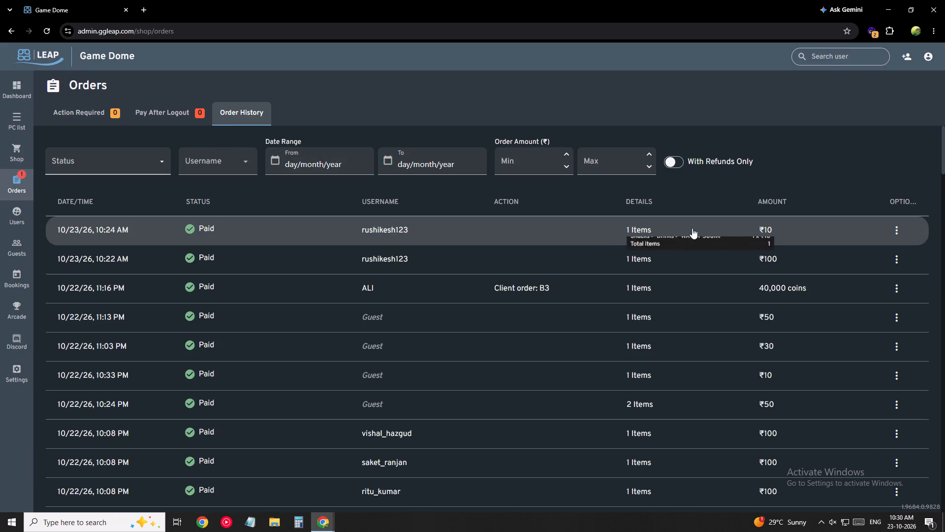
Check the status of the computers and consoles in the PC list.
click(7, 134)
scroll(452, 332, down, 3)
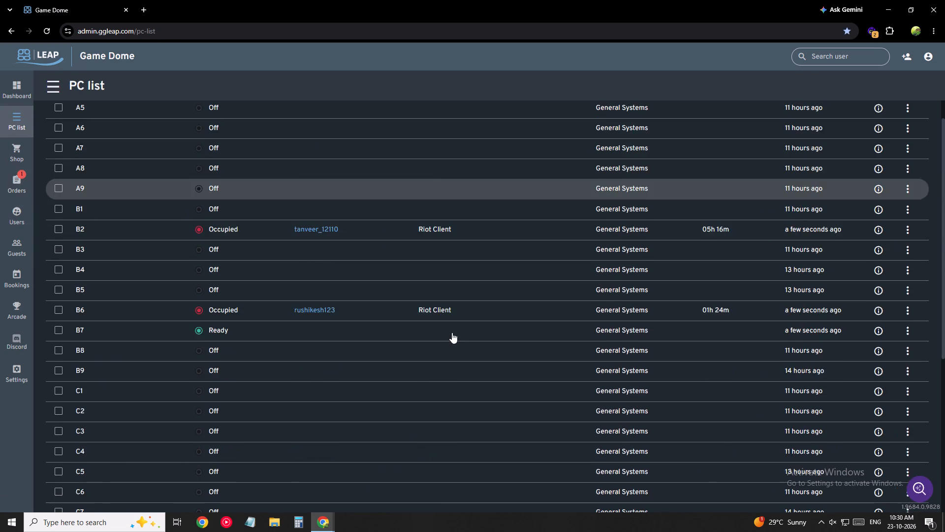
scroll(452, 332, down, 5)
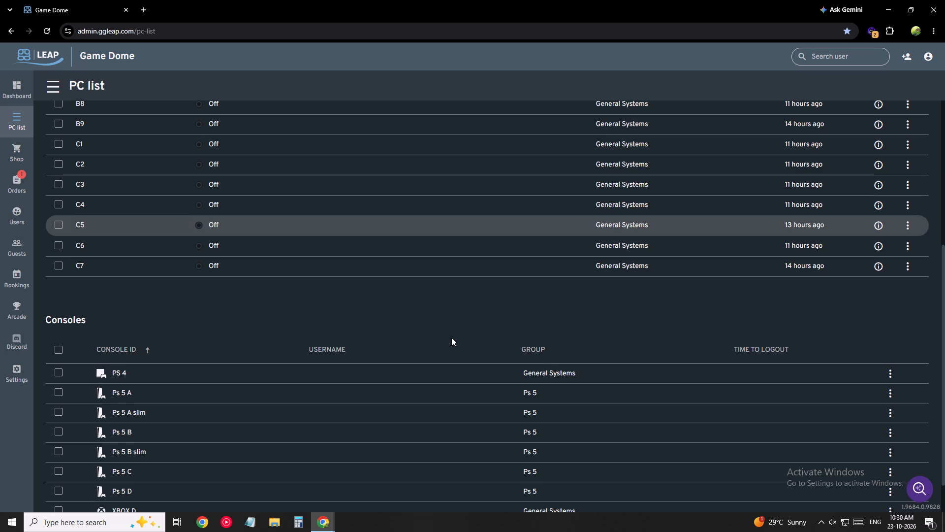
click(829, 49)
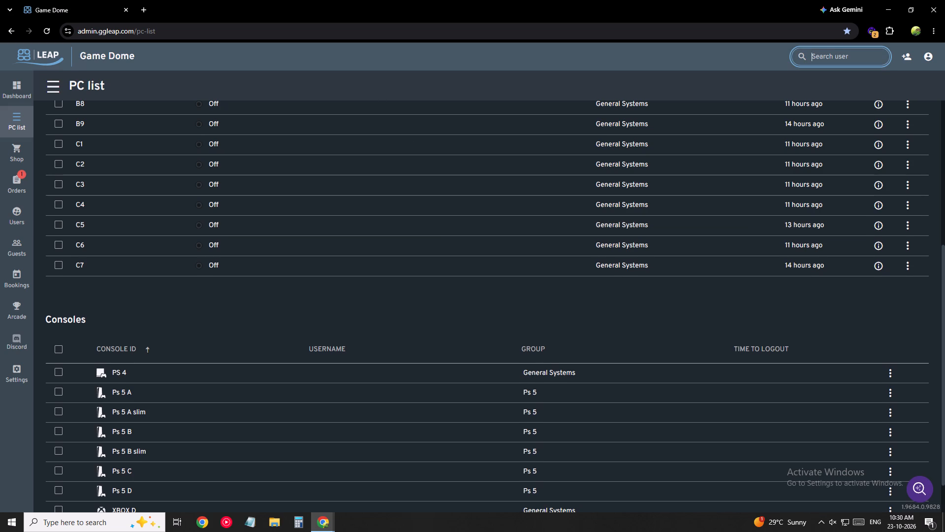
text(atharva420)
click(901, 82)
click(925, 88)
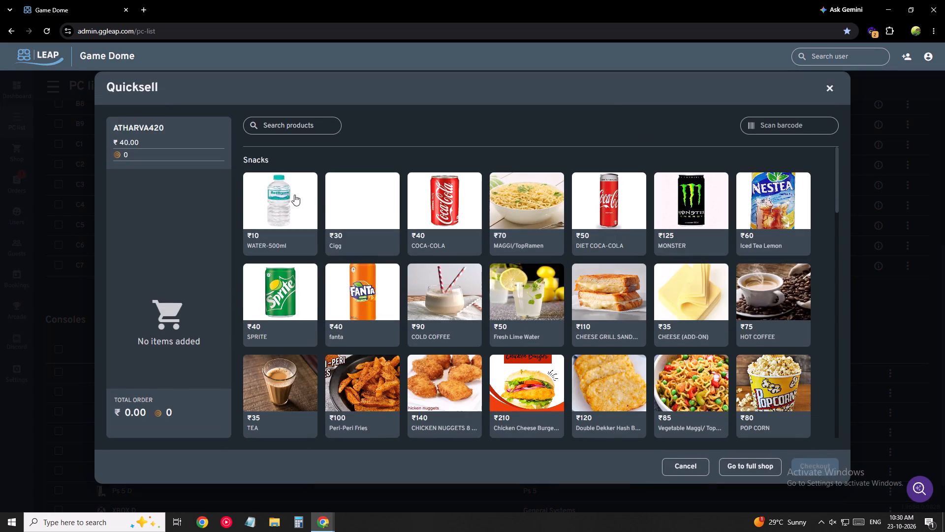
click(263, 190)
click(799, 472)
click(225, 275)
click(281, 434)
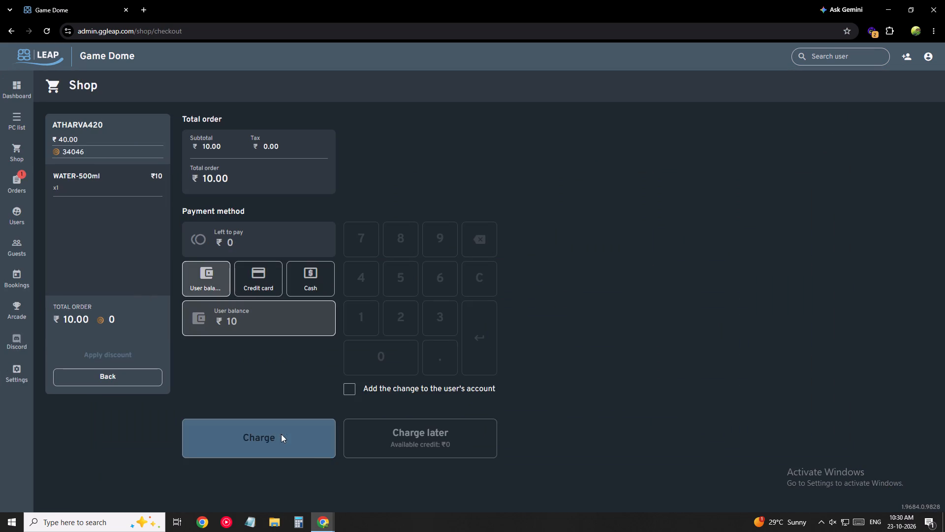
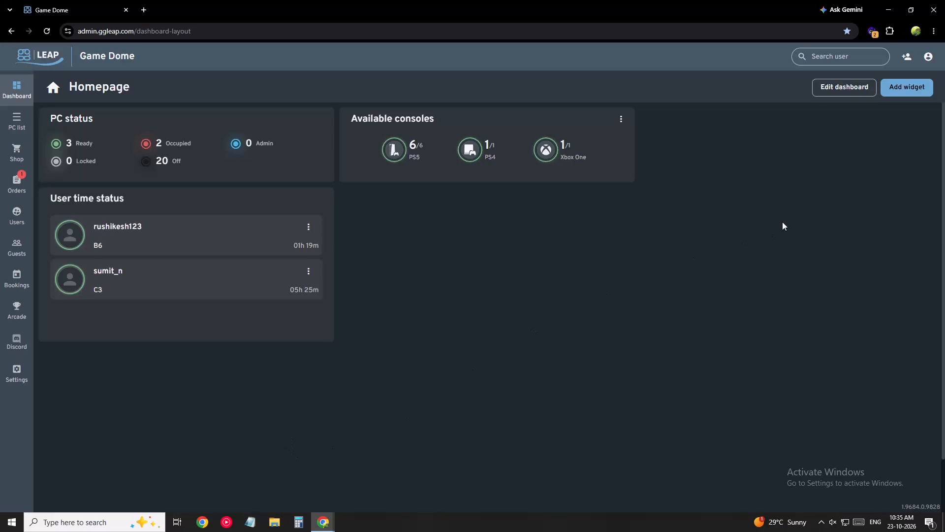
click(824, 50)
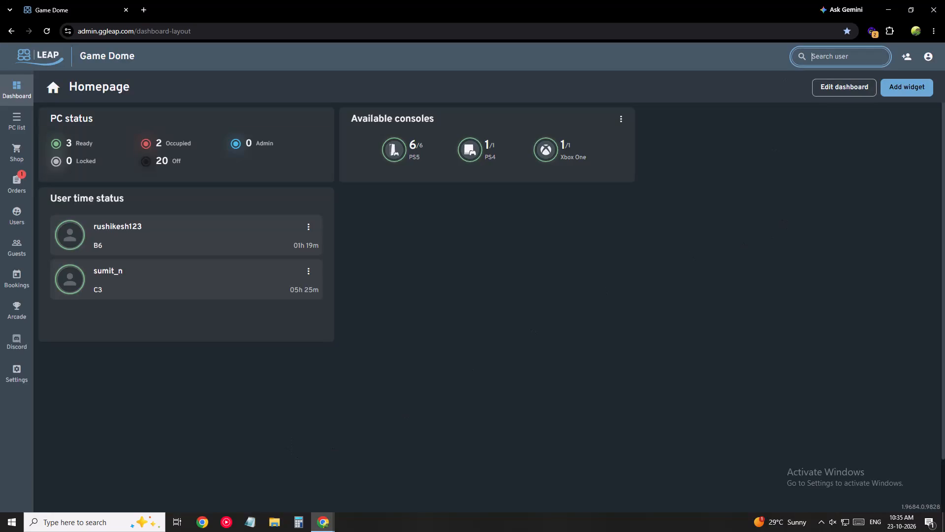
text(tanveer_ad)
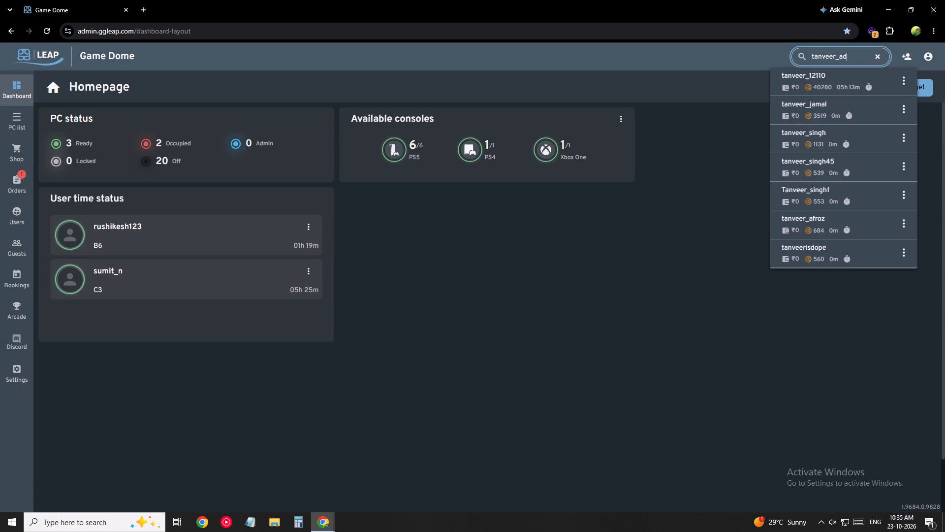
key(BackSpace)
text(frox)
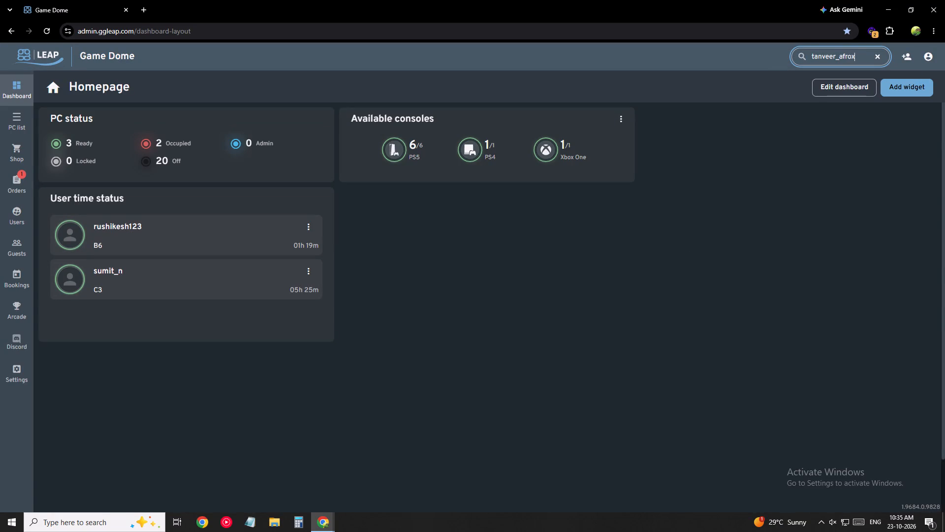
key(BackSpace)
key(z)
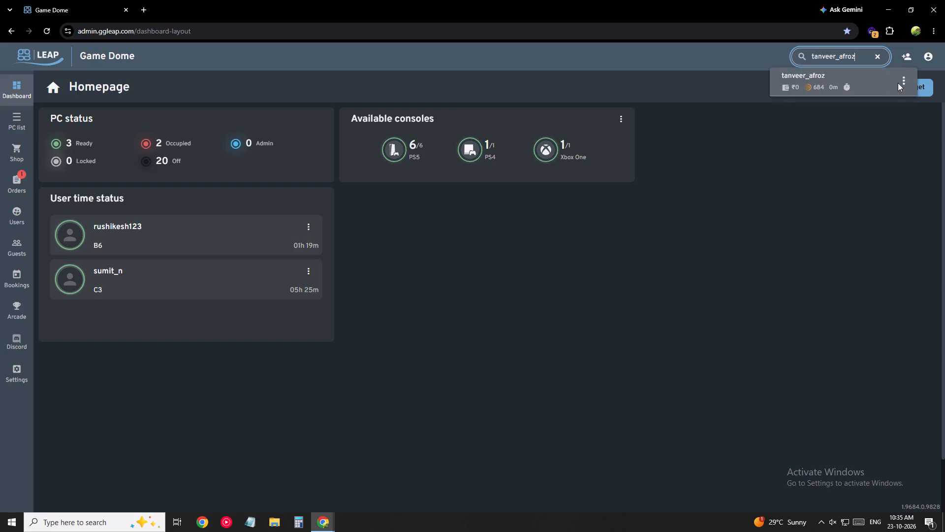
click(907, 83)
click(913, 165)
click(562, 281)
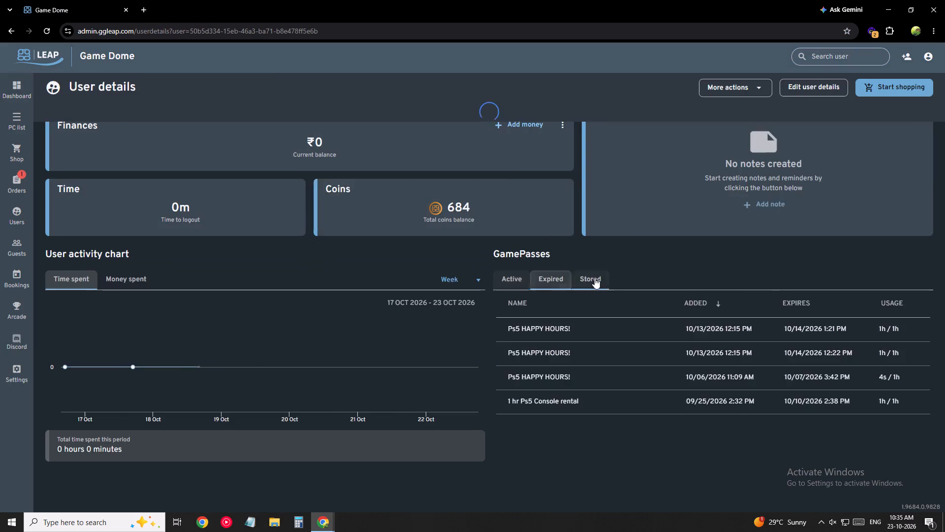
click(595, 278)
click(545, 347)
click(507, 351)
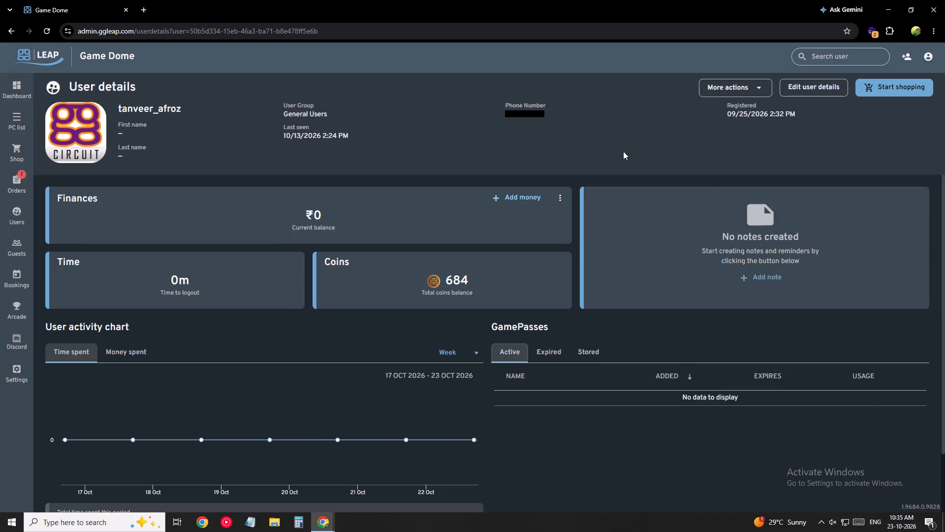
drag(338, 216, 299, 215)
click(329, 221)
click(319, 220)
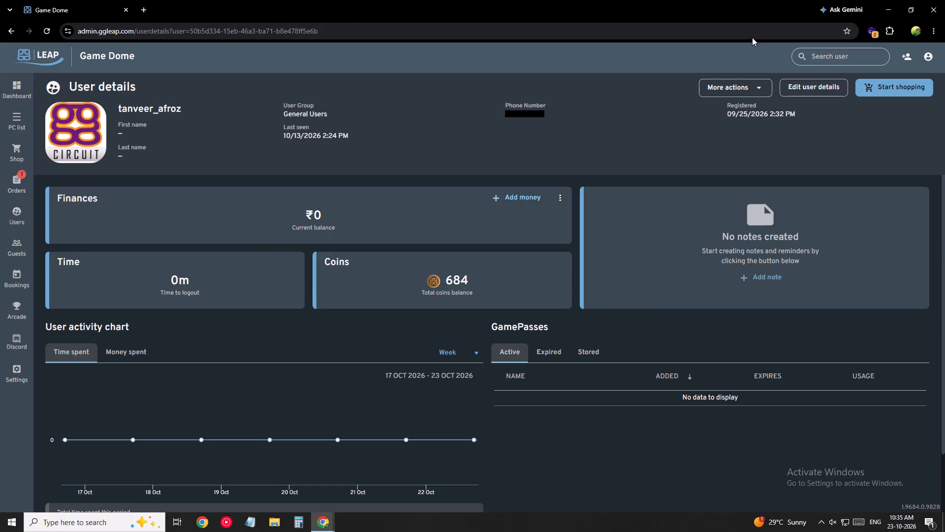
Sell this customer two 1 hr Ps5 Console rental passes and check out the ₹200 order as paid in cash.
click(912, 93)
click(273, 146)
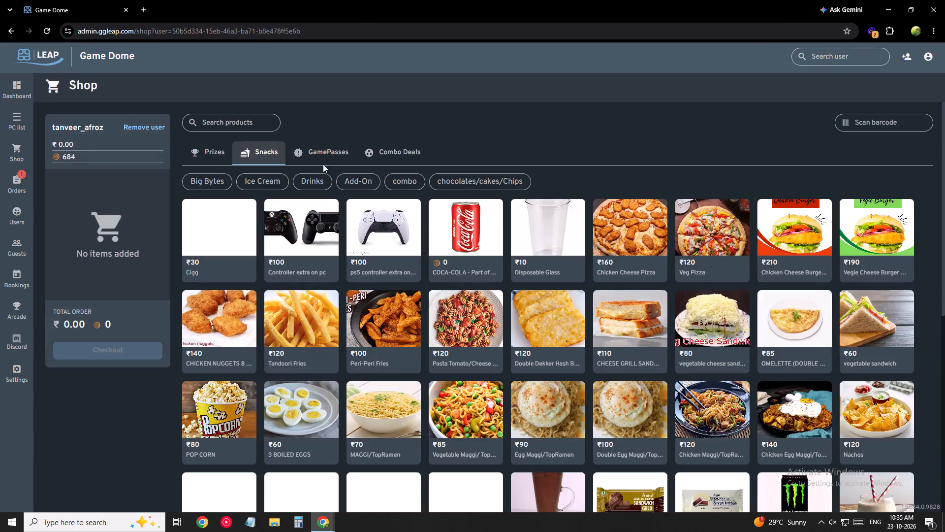
click(323, 161)
click(306, 185)
double_click(222, 231)
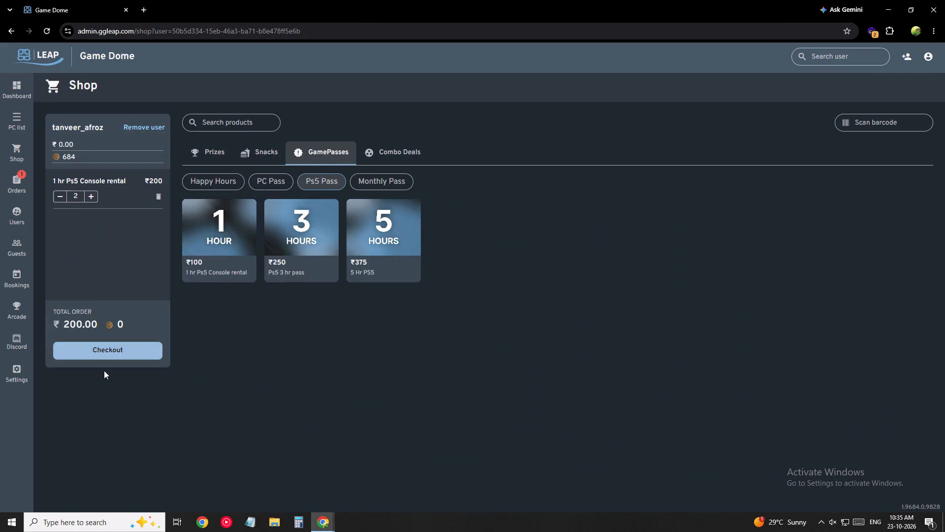
click(110, 353)
click(311, 269)
click(275, 446)
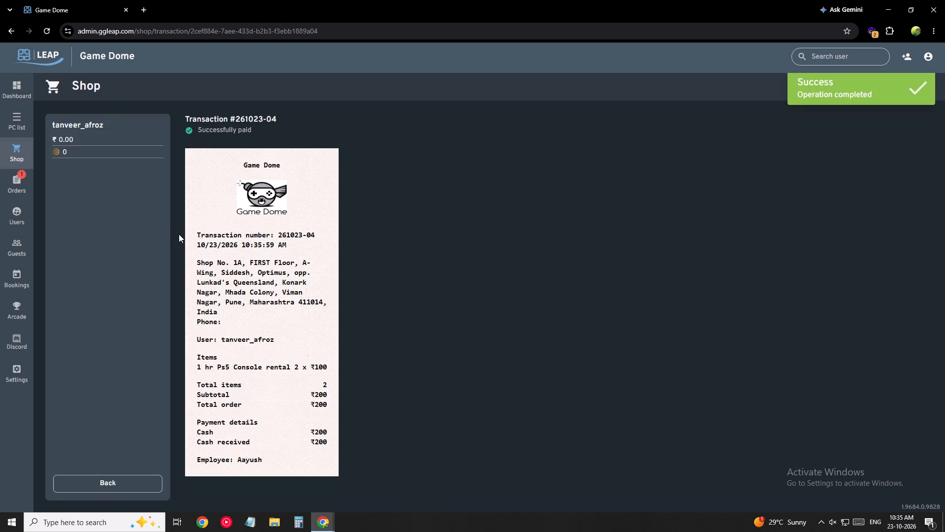
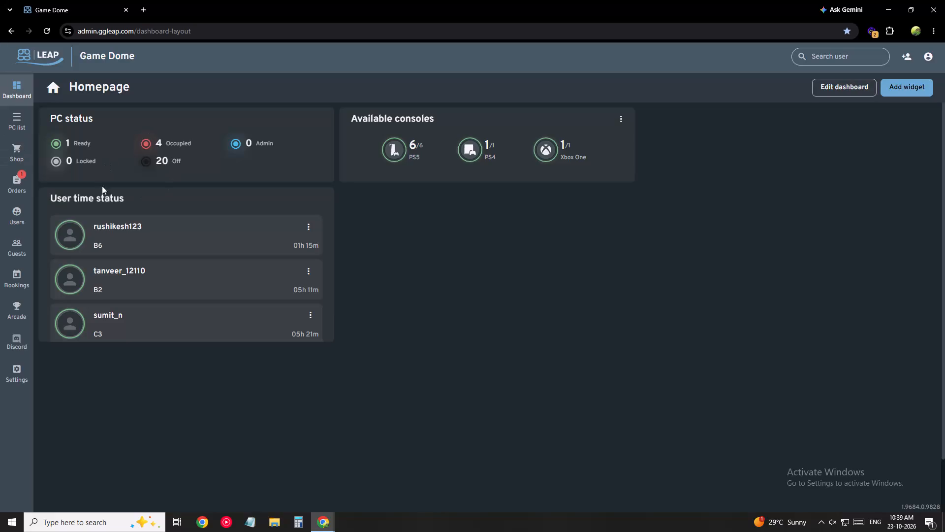
Open the PC list and review the status, user and remaining time of each computer.
click(0, 132)
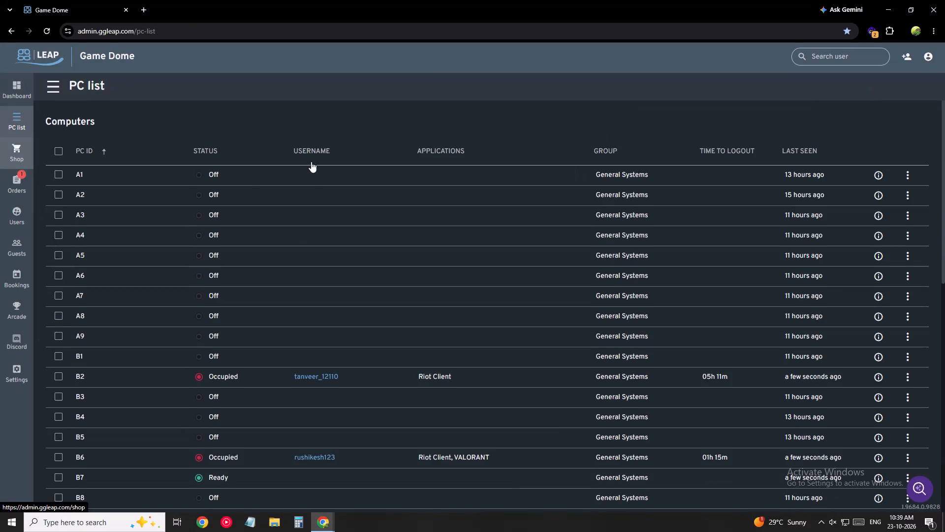
scroll(453, 355, down, 5)
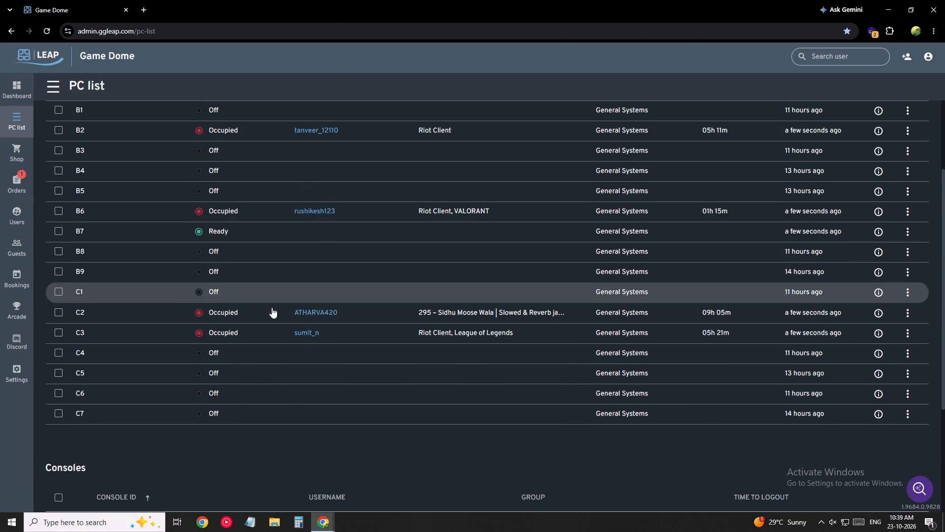
scroll(272, 307, up, 2)
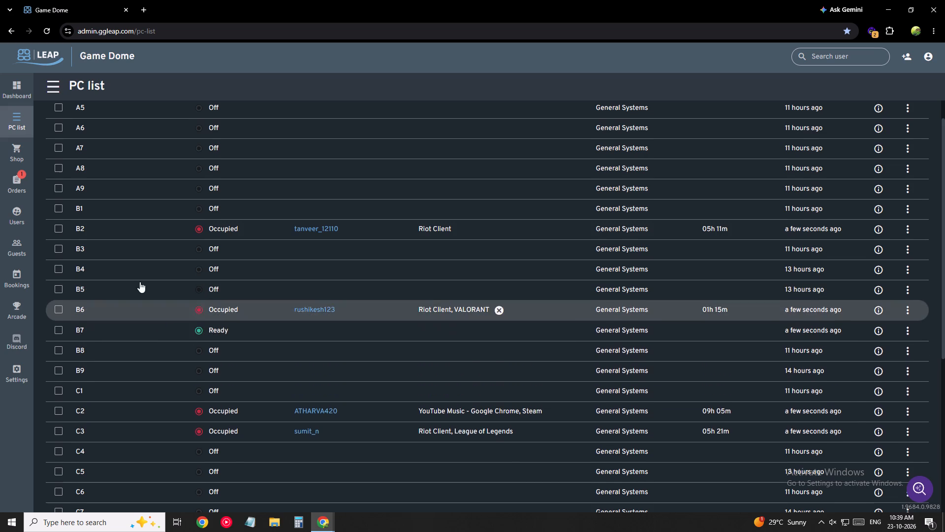
scroll(103, 276, up, 3)
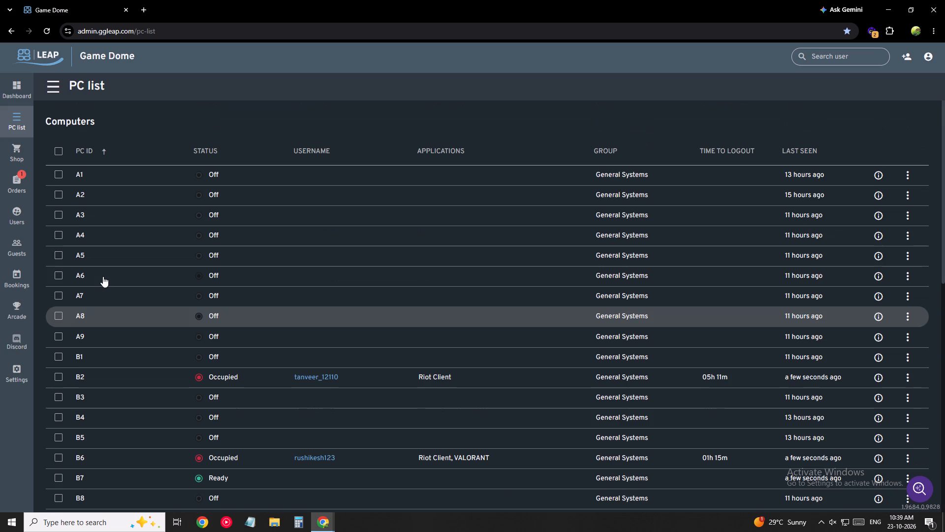
Check today's date and weekday in the system calendar, and close it again.
click(888, 523)
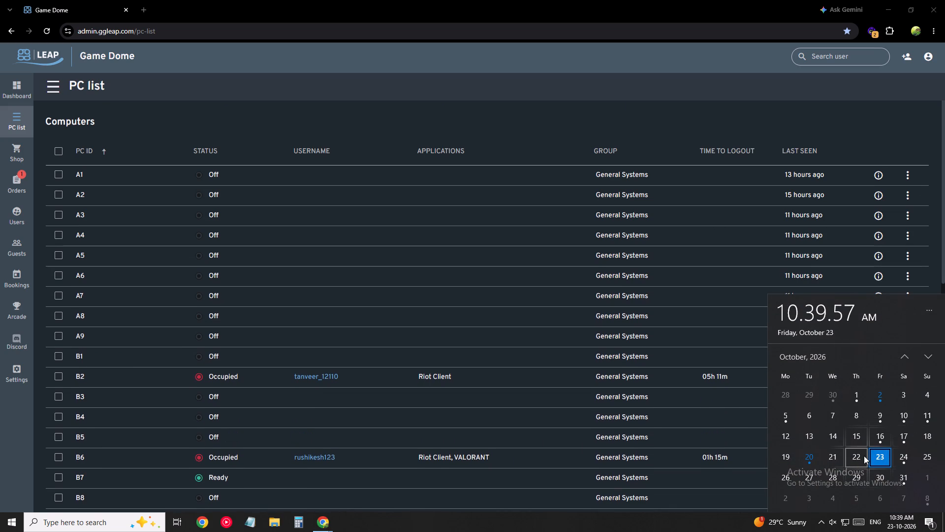
click(274, 94)
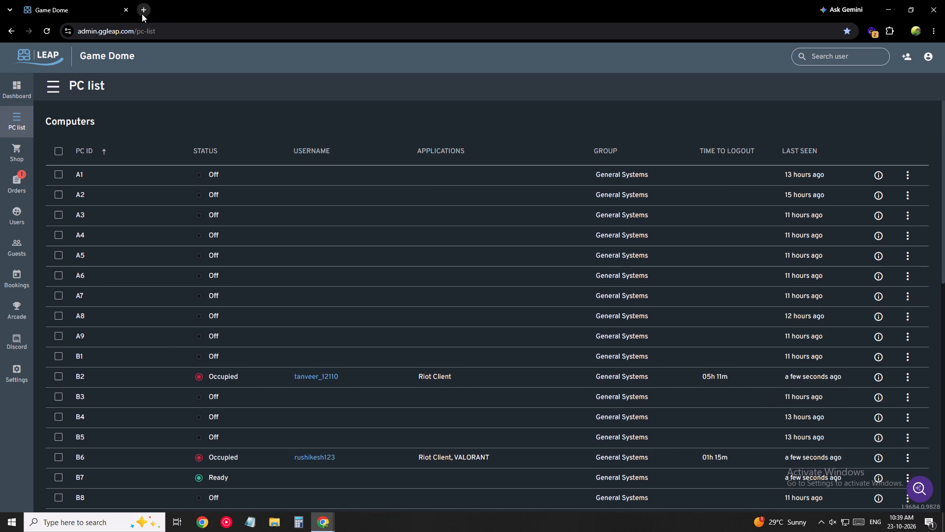
Search the web in a new tab for "every thursday pmc closed".
click(142, 14)
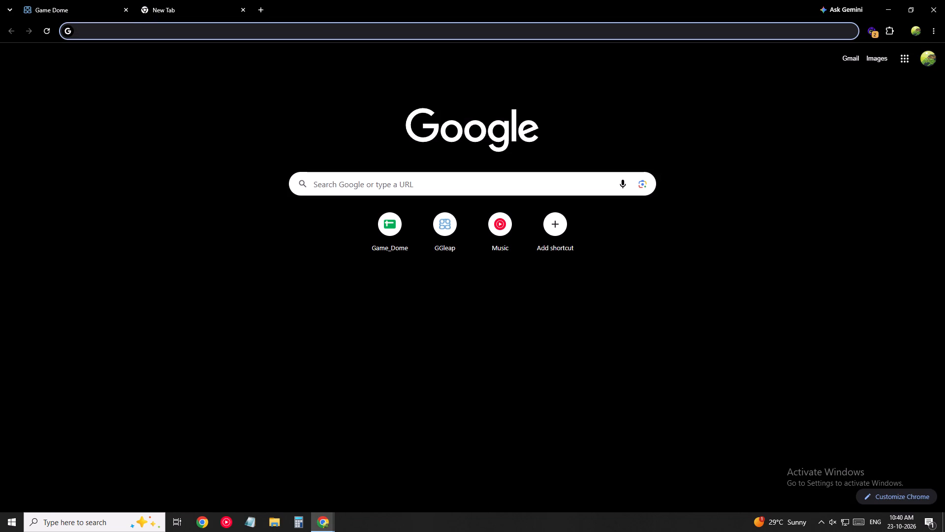
text(every thursday)
key(space)
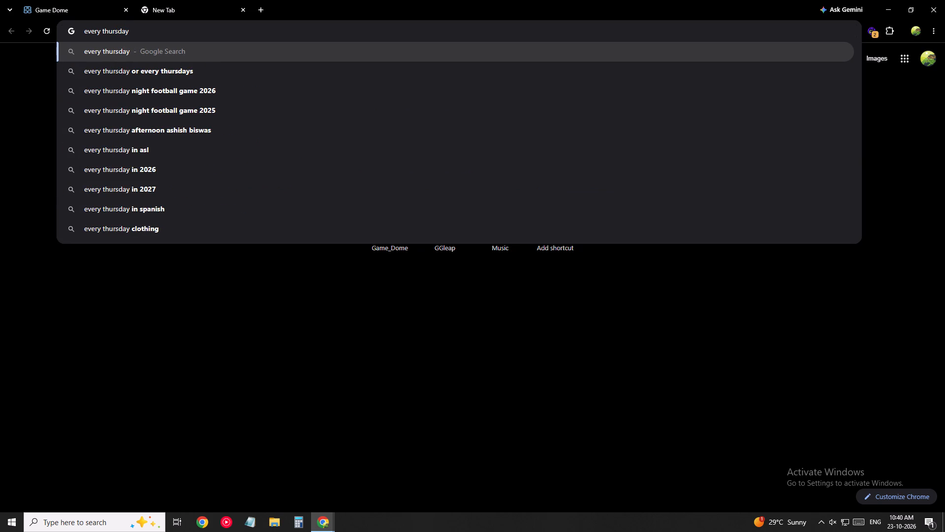
text(pmc)
key(space)
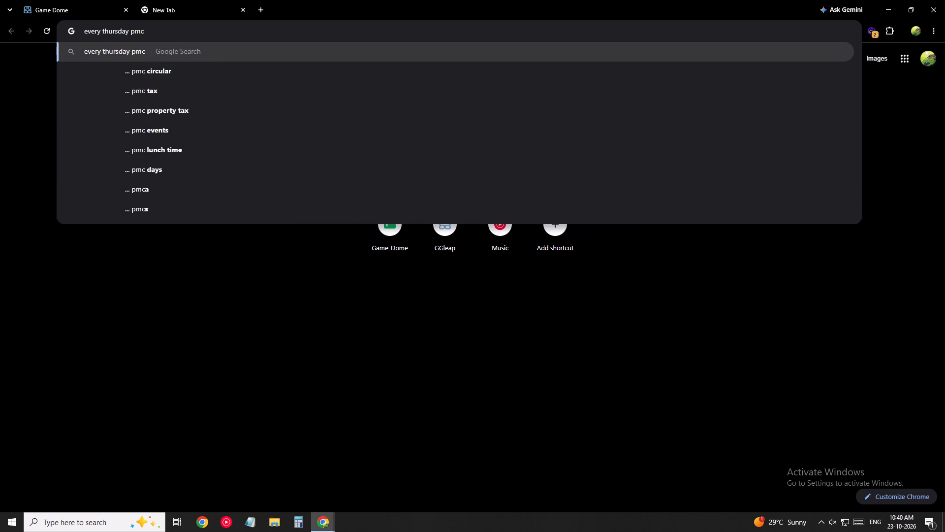
key(v)
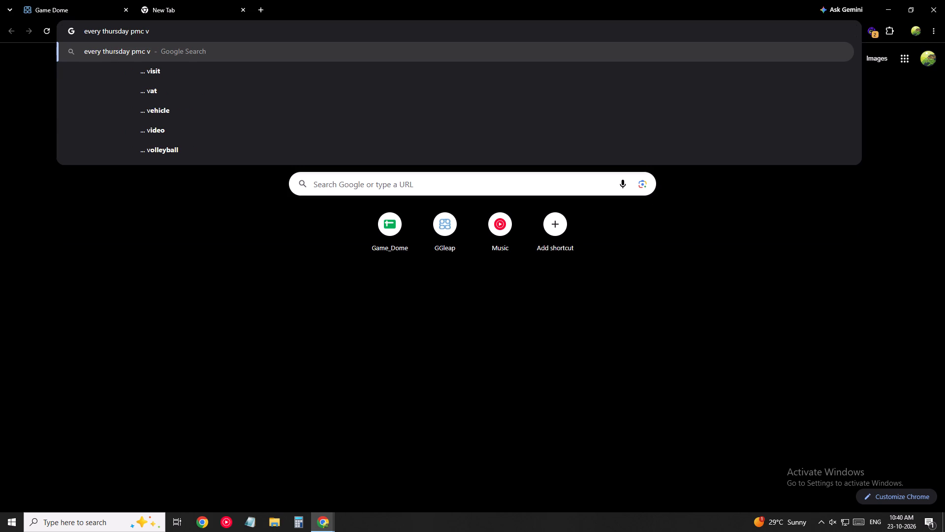
text(losed)
key(Return)
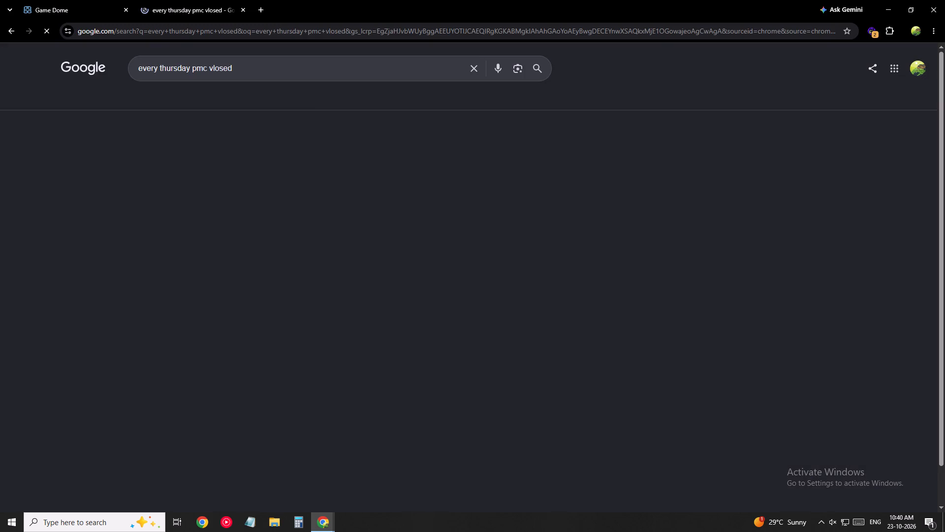
click(278, 127)
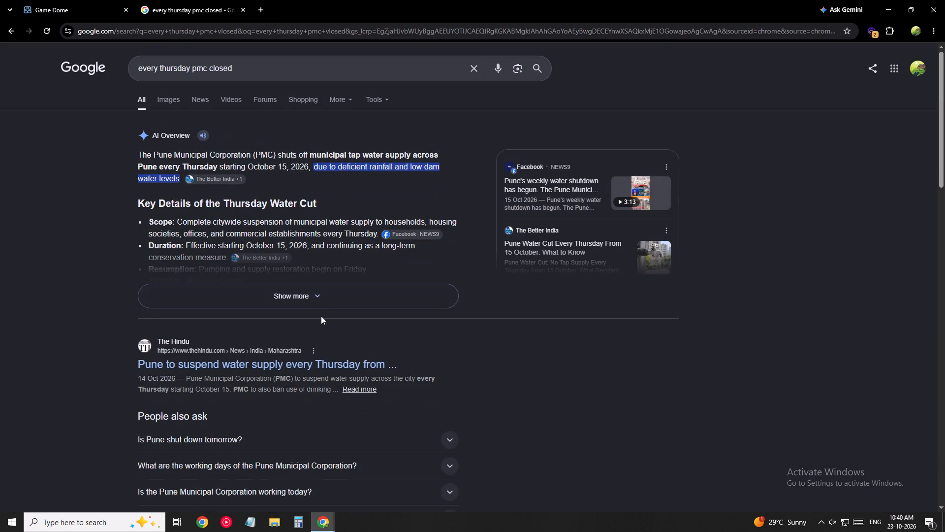
Open The Hindu's article on Pune suspending water supply every Thursday, read it through, and dismiss the Google sign-in prompt.
click(301, 368)
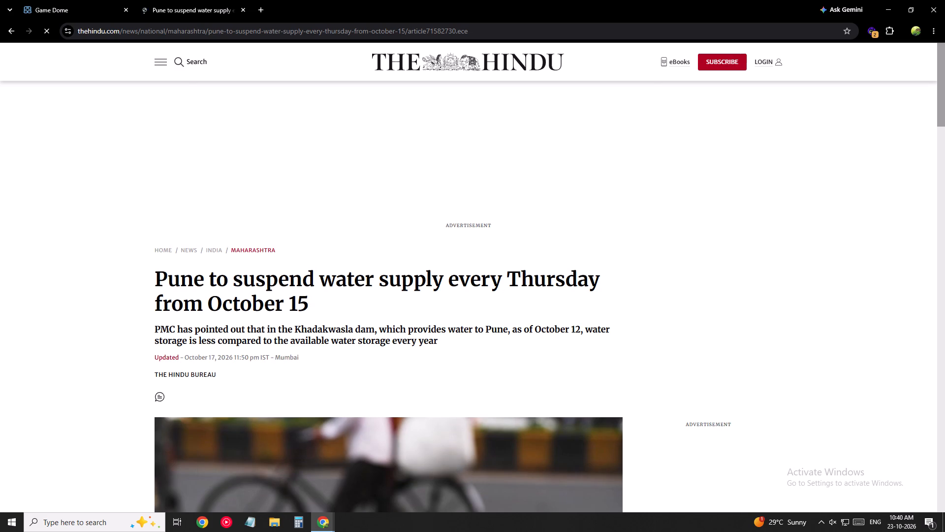
scroll(341, 338, down, 3)
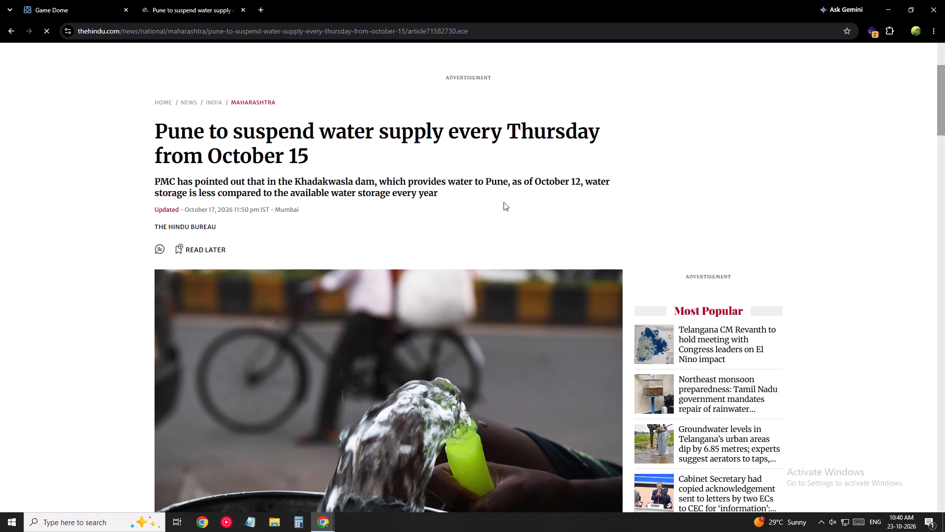
scroll(504, 202, down, 1)
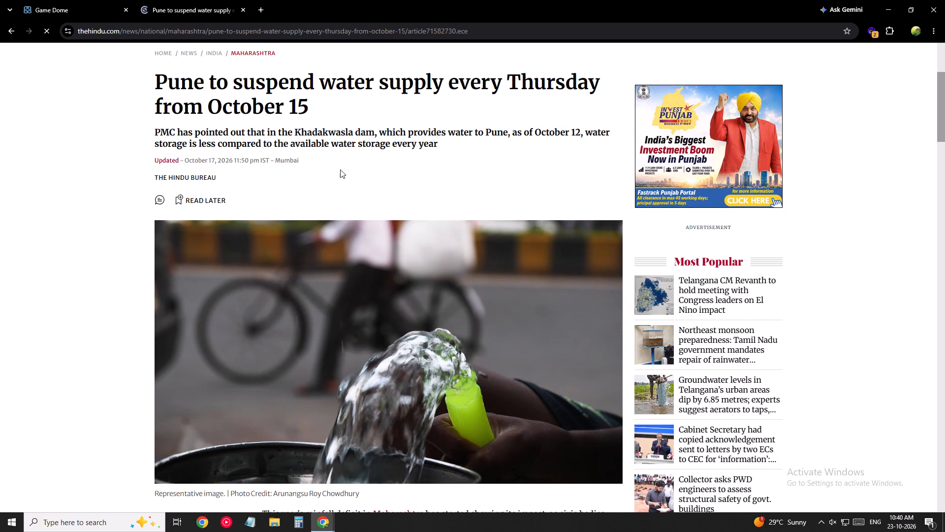
scroll(423, 163, down, 2)
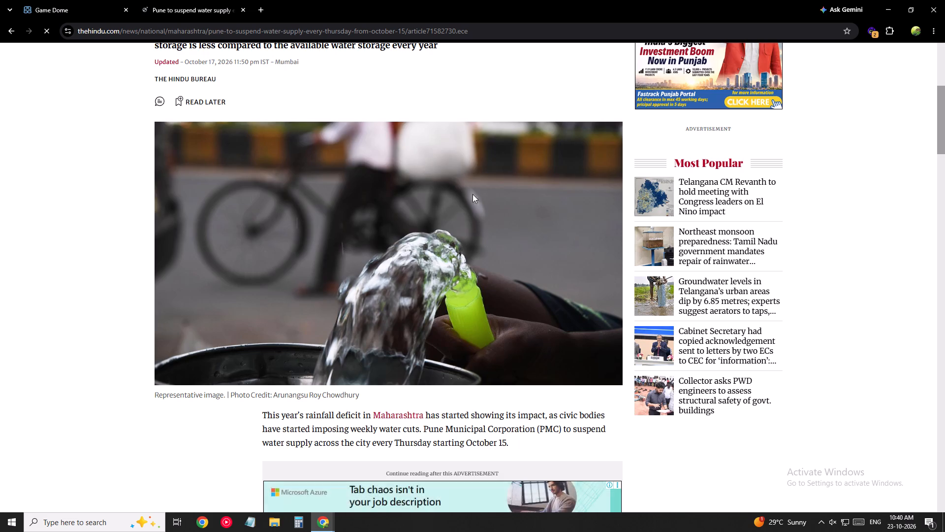
scroll(503, 220, down, 4)
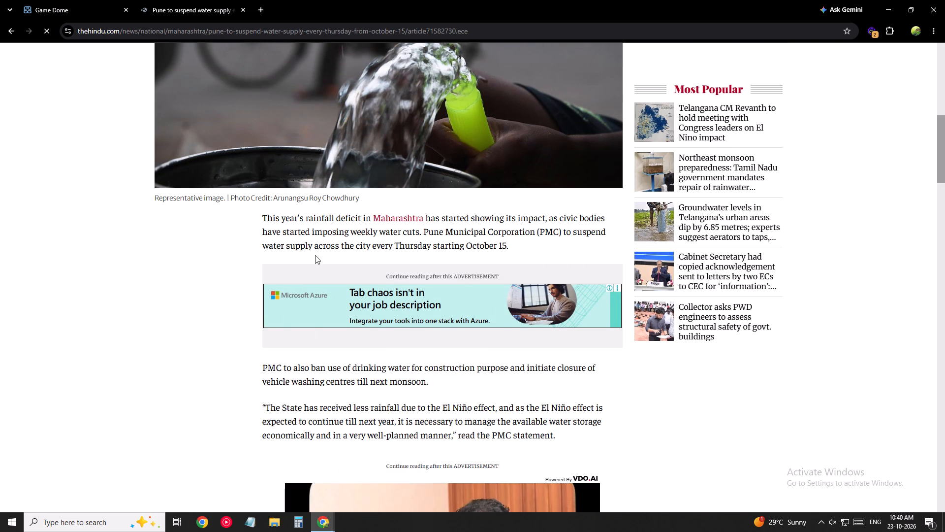
scroll(498, 257, down, 1)
scroll(347, 284, down, 2)
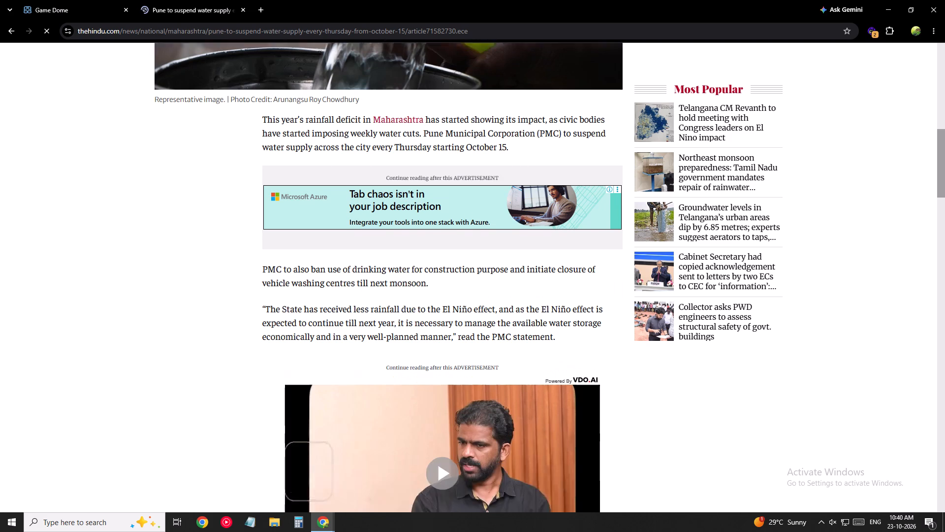
scroll(347, 284, down, 1)
scroll(413, 270, up, 1)
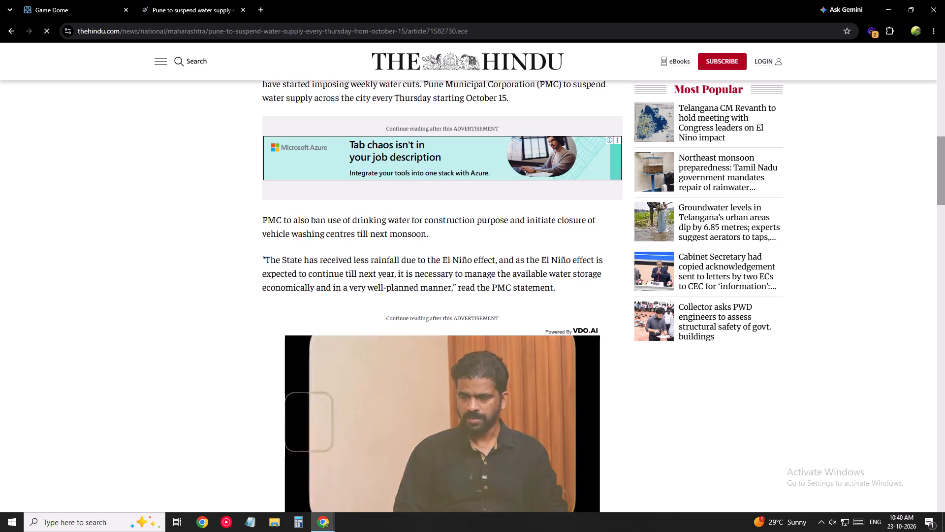
scroll(398, 275, down, 1)
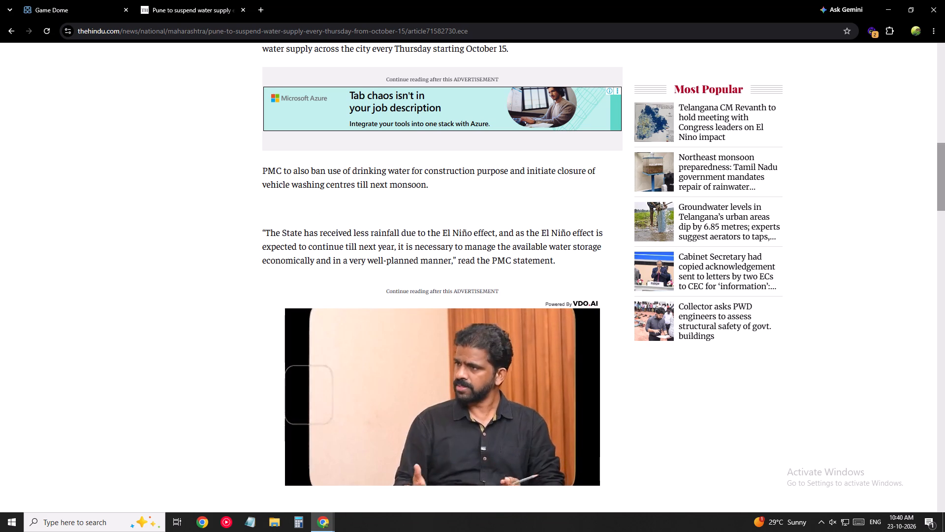
scroll(562, 365, down, 1)
scroll(523, 385, down, 1)
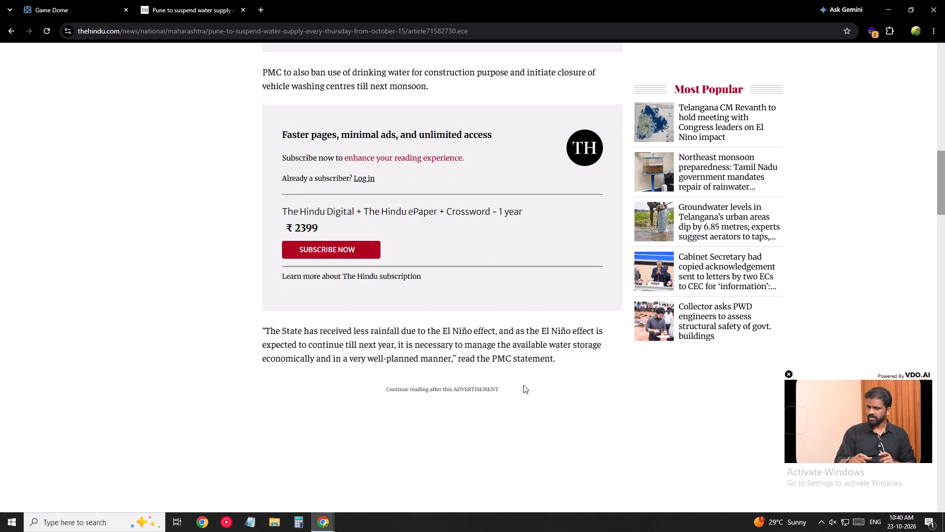
scroll(285, 363, down, 1)
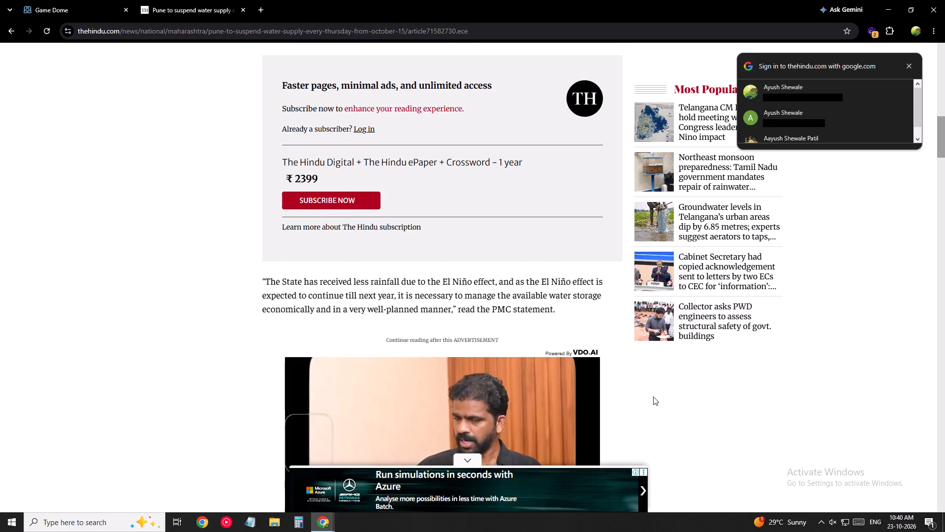
scroll(653, 397, down, 6)
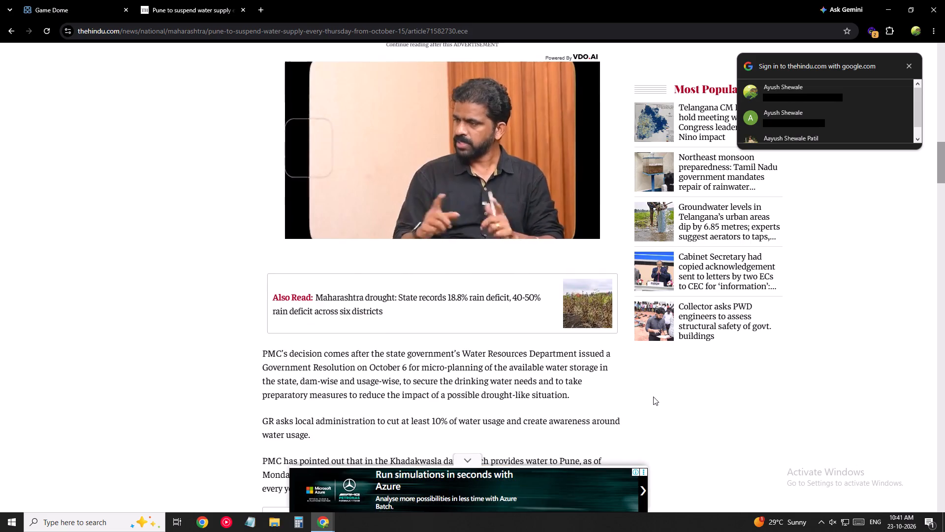
scroll(653, 397, down, 4)
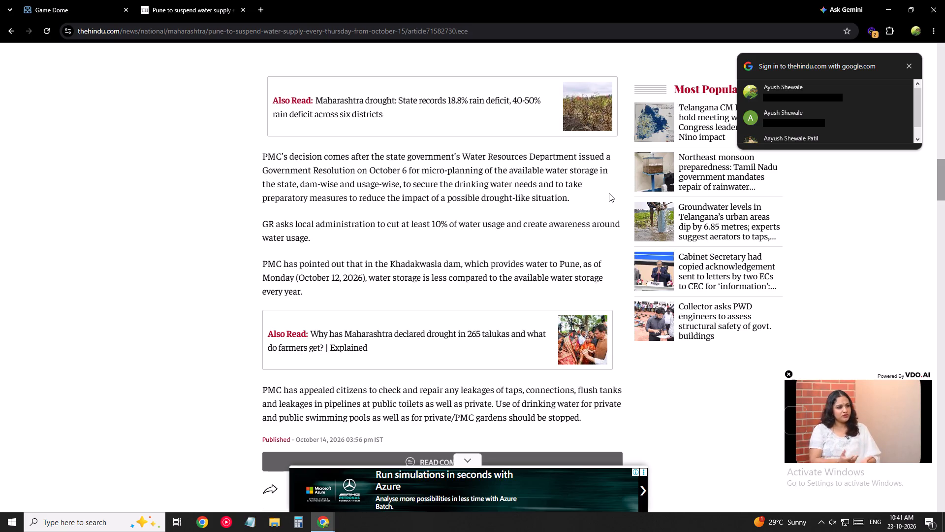
click(913, 64)
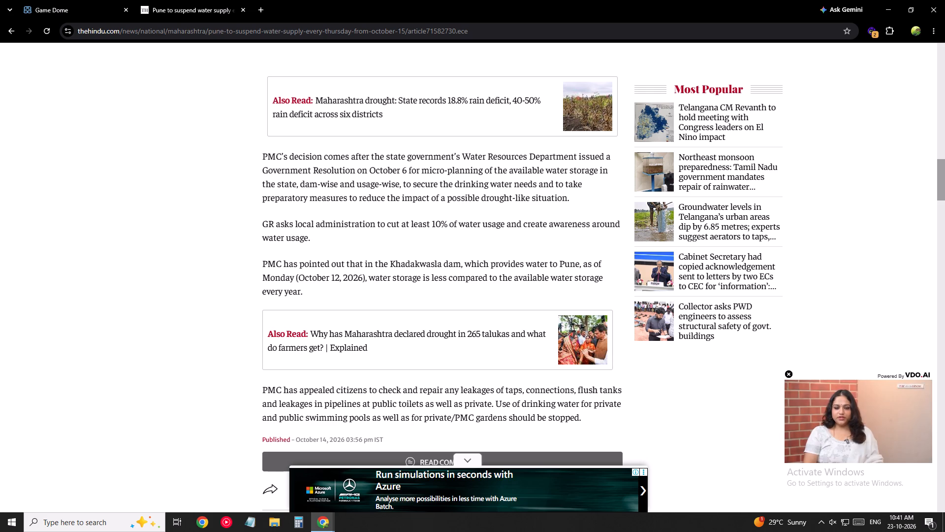
Return to the Game Dome PC list and check the computers, the actions available for B7, and the consoles.
key(alt+Tab)
key(alt+Tab)
click(47, 0)
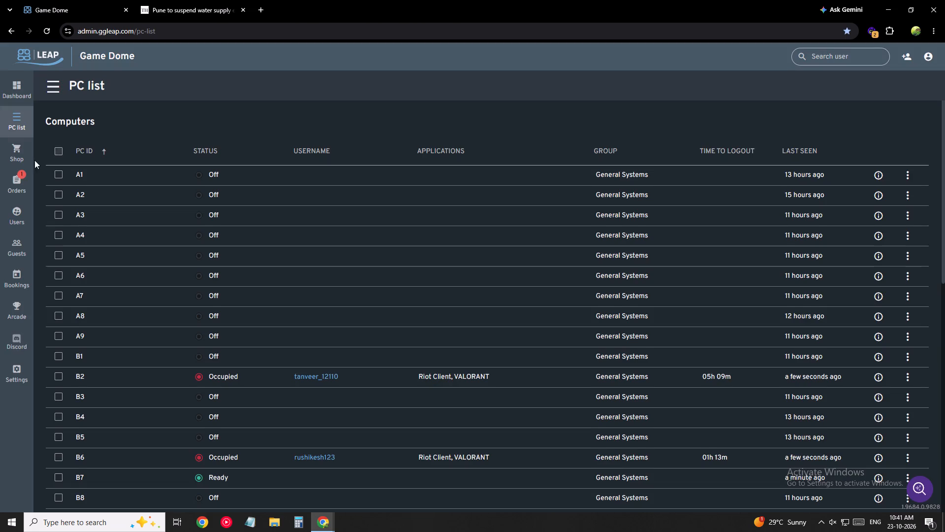
scroll(471, 372, down, 2)
scroll(456, 374, up, 1)
scroll(328, 362, down, 3)
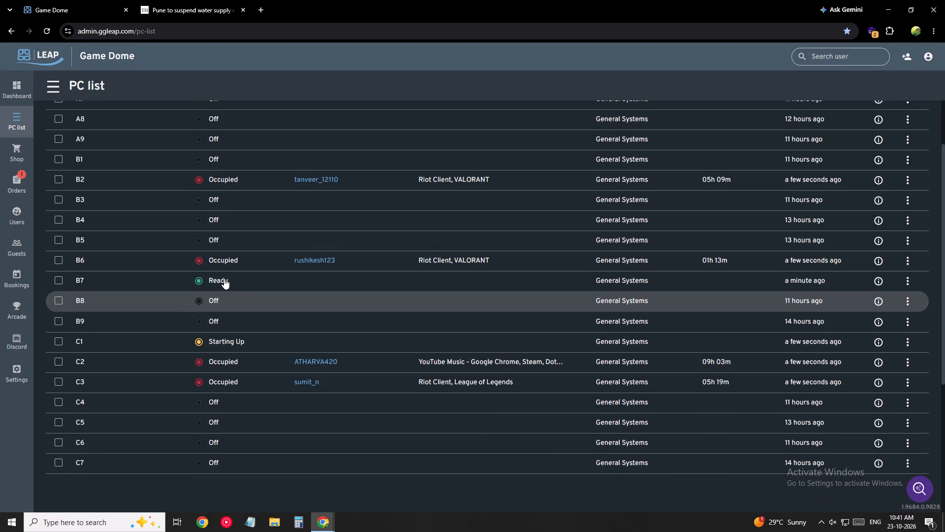
click(224, 278)
click(323, 482)
click(213, 282)
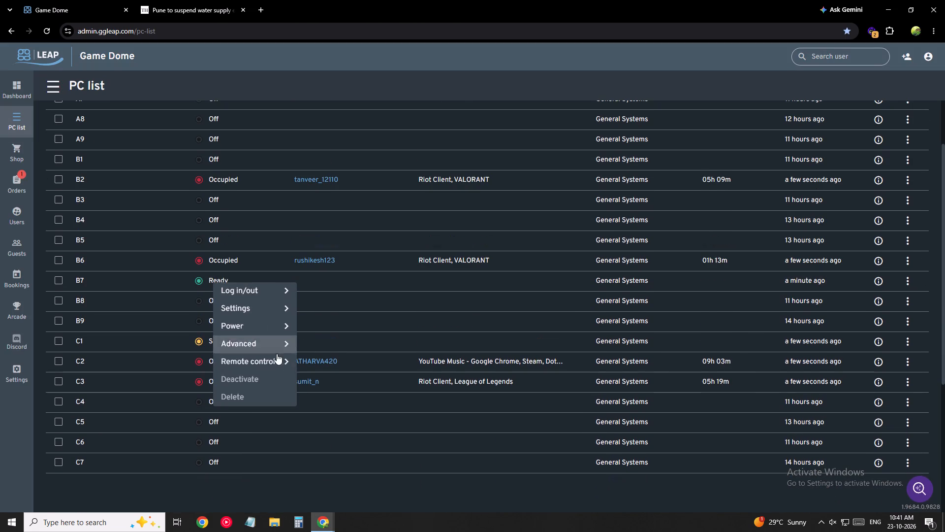
click(352, 496)
scroll(216, 363, down, 6)
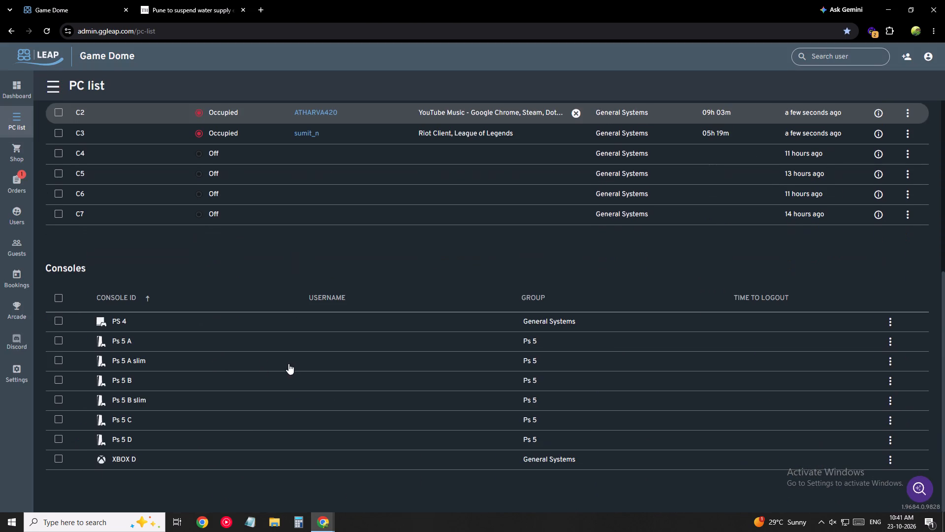
Look over the 10/23/26 section of the daily expense sheet, and return to the PC list.
key(alt+Tab)
click(727, 304)
scroll(558, 299, up, 2)
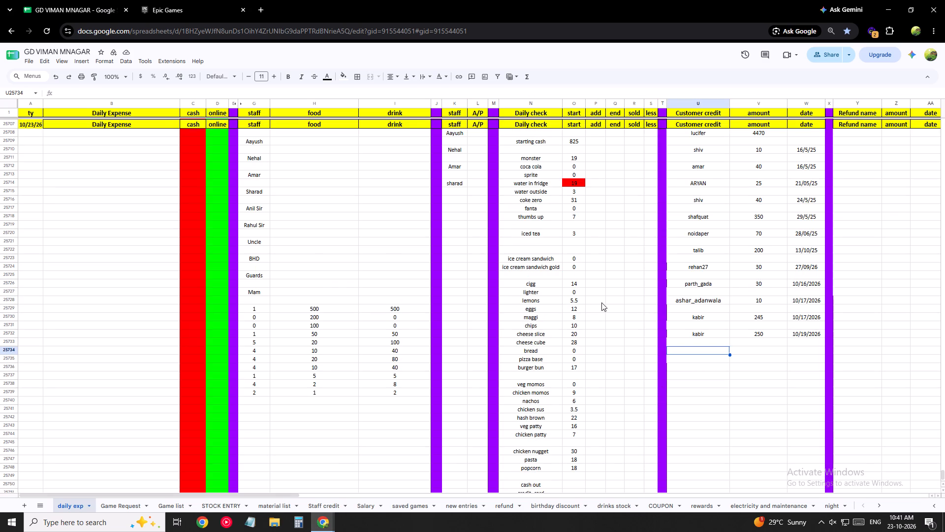
key(alt+Tab)
key(alt+Tab)
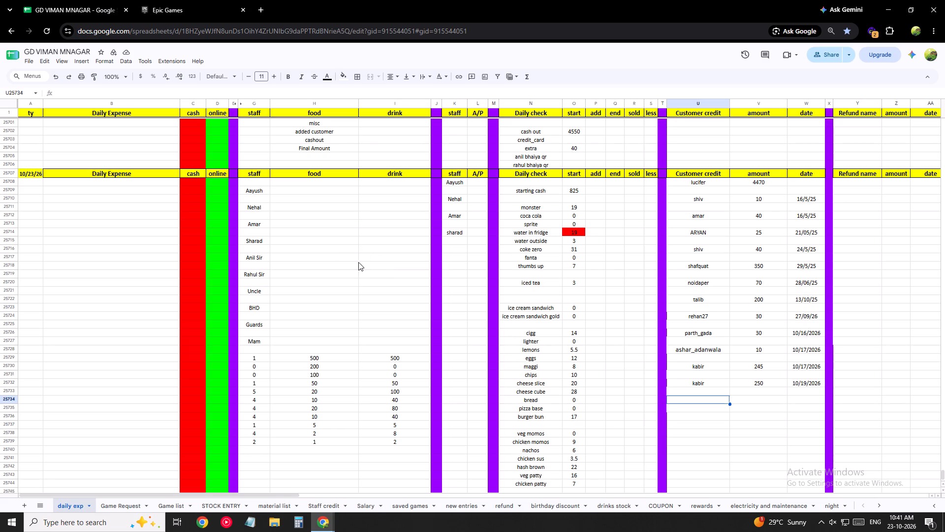
key(alt+Tab)
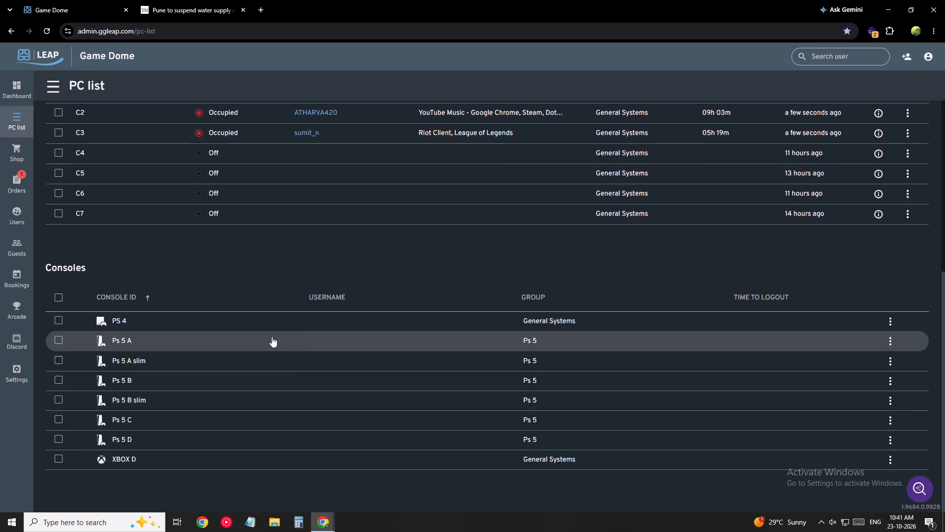
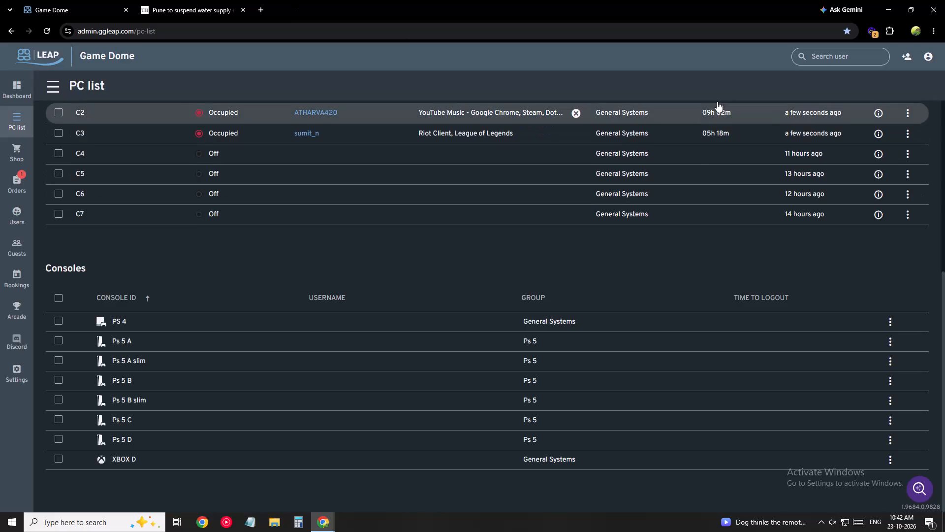
scroll(404, 191, up, 2)
scroll(368, 233, up, 1)
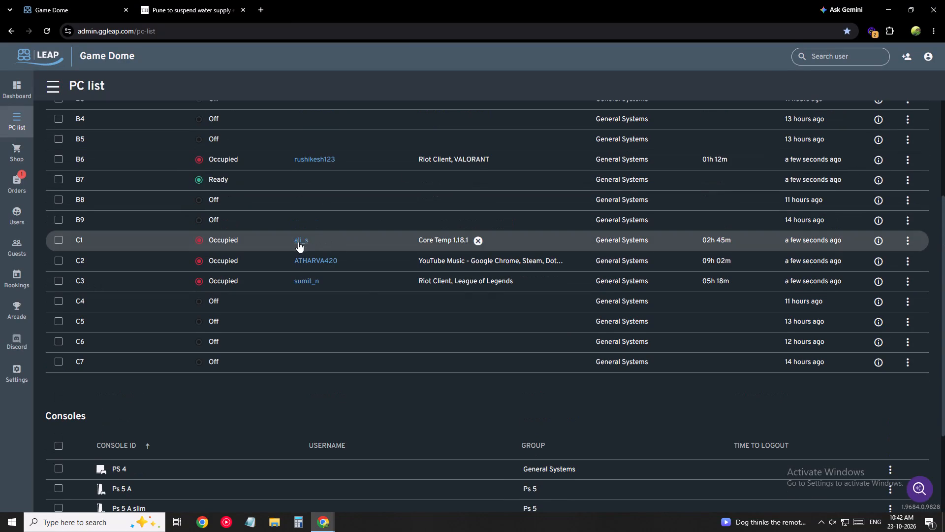
click(298, 239)
click(321, 243)
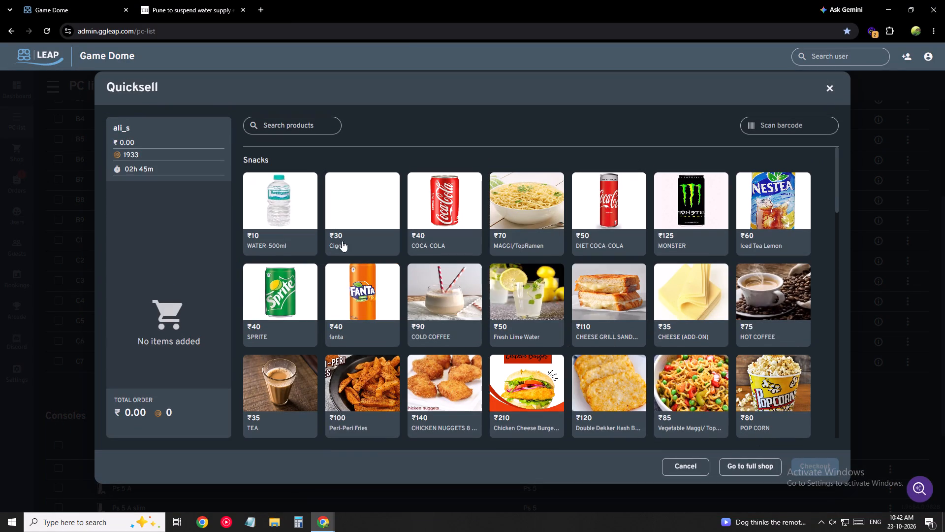
click(293, 203)
Continue the order in the full shop and add one 5 Hr Pc Rental from the PC game passes.
click(744, 465)
click(306, 155)
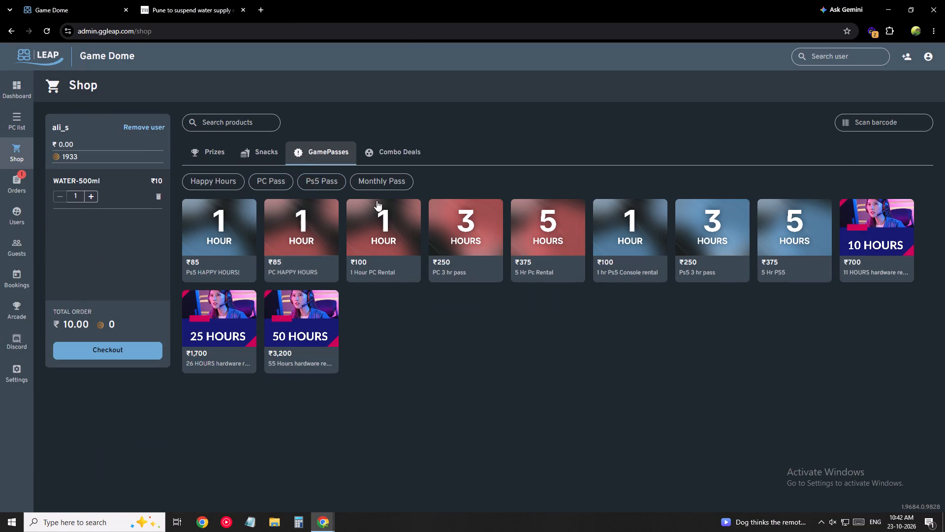
click(259, 152)
click(320, 149)
click(284, 182)
click(339, 189)
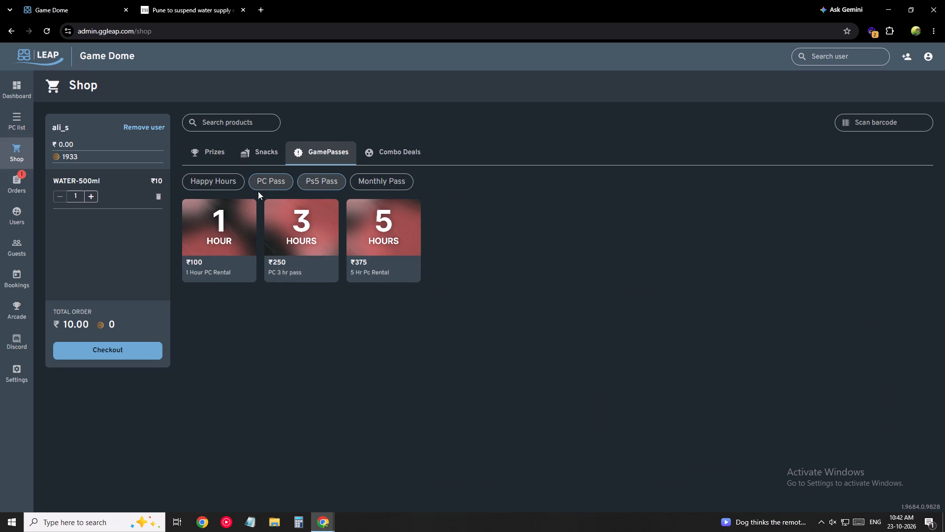
click(313, 182)
click(286, 181)
click(350, 229)
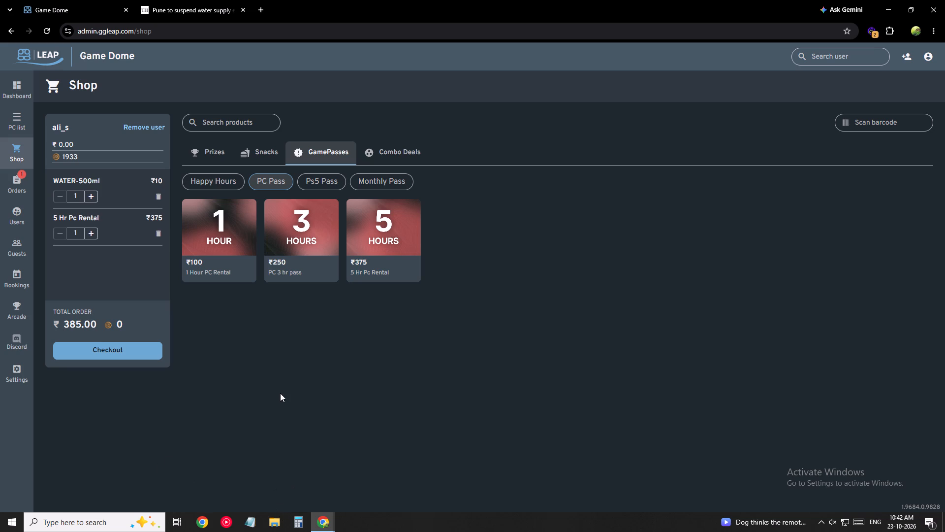
click(102, 347)
click(261, 274)
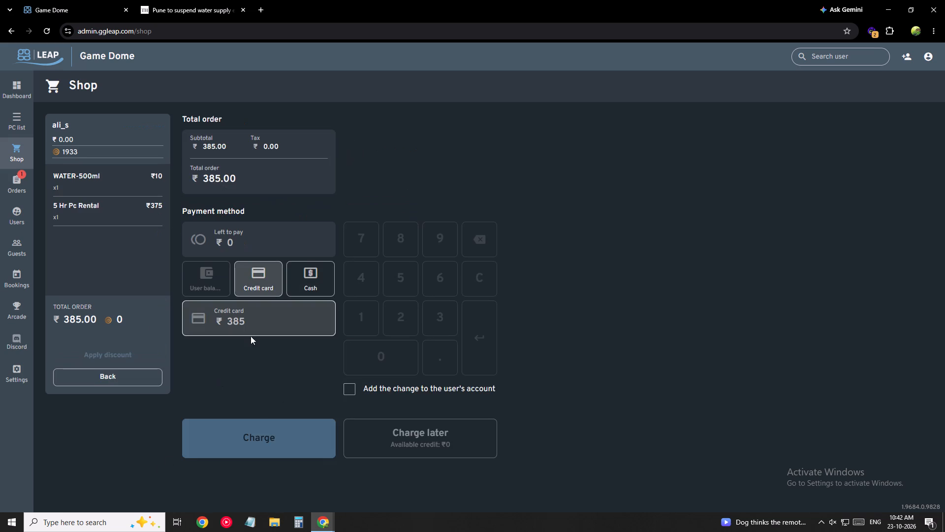
click(270, 444)
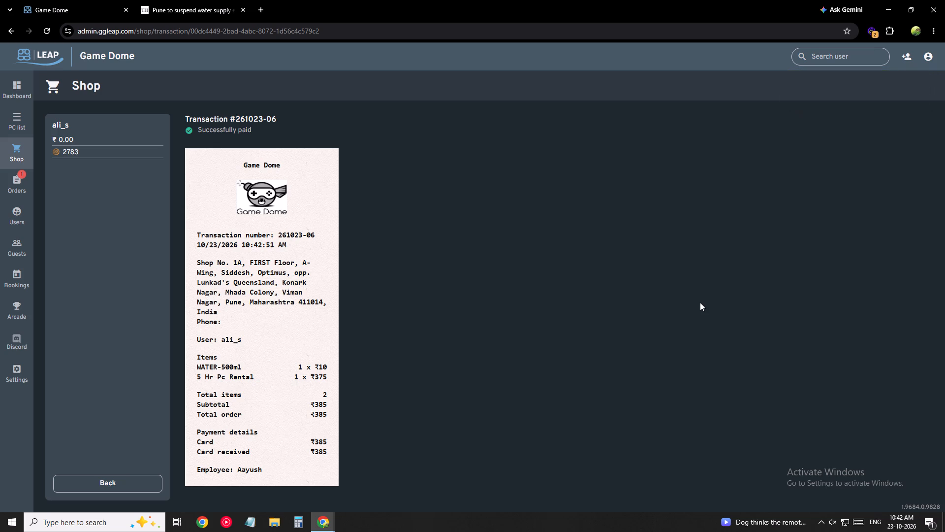
click(0, 188)
click(231, 118)
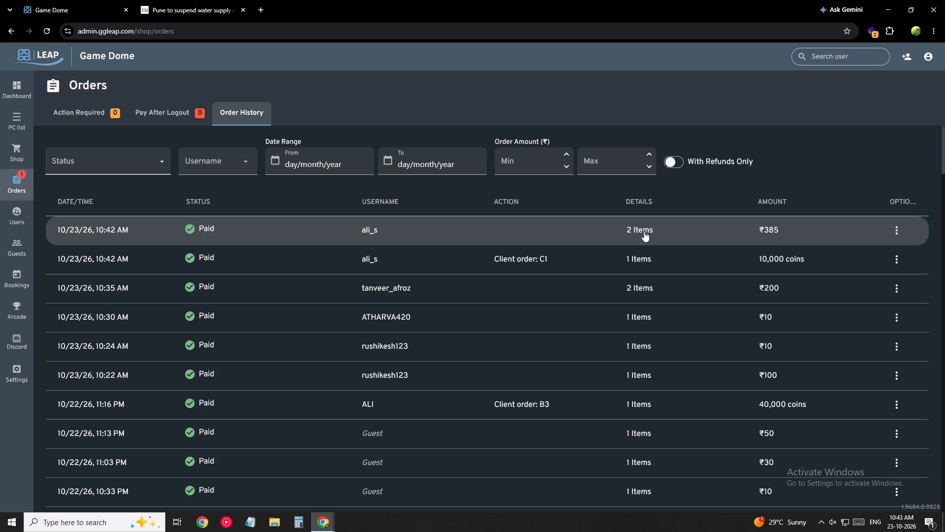
click(673, 164)
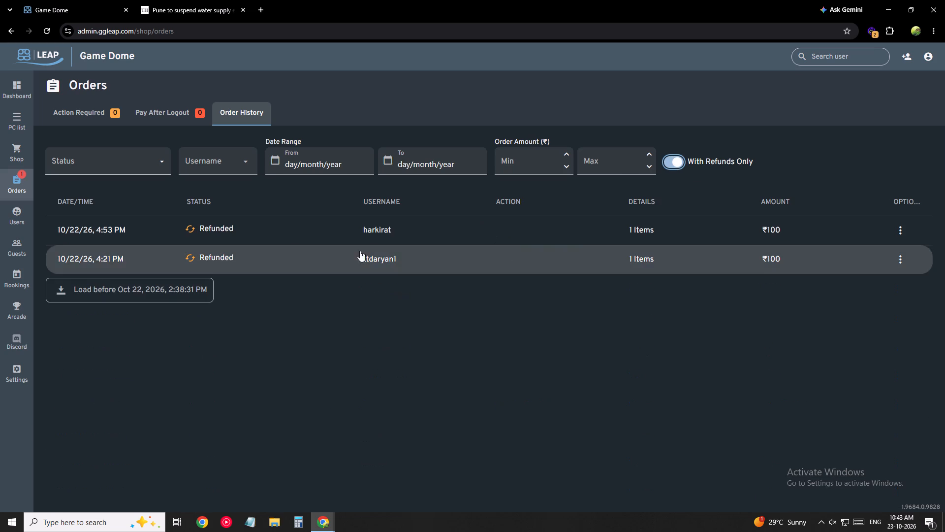
click(326, 225)
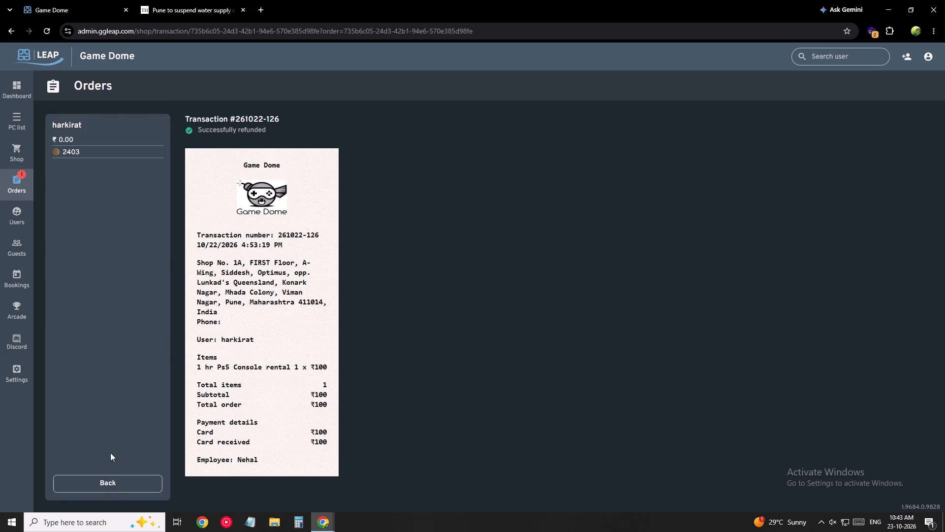
click(113, 484)
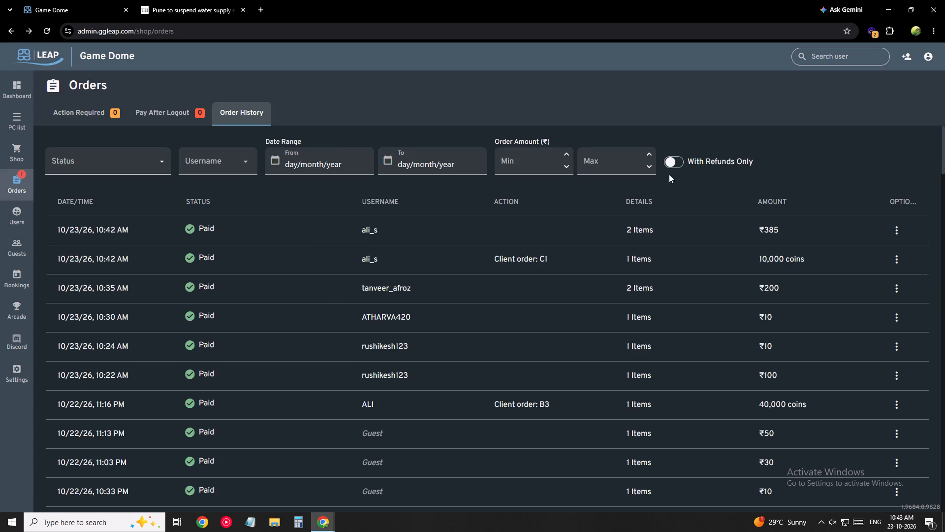
click(681, 164)
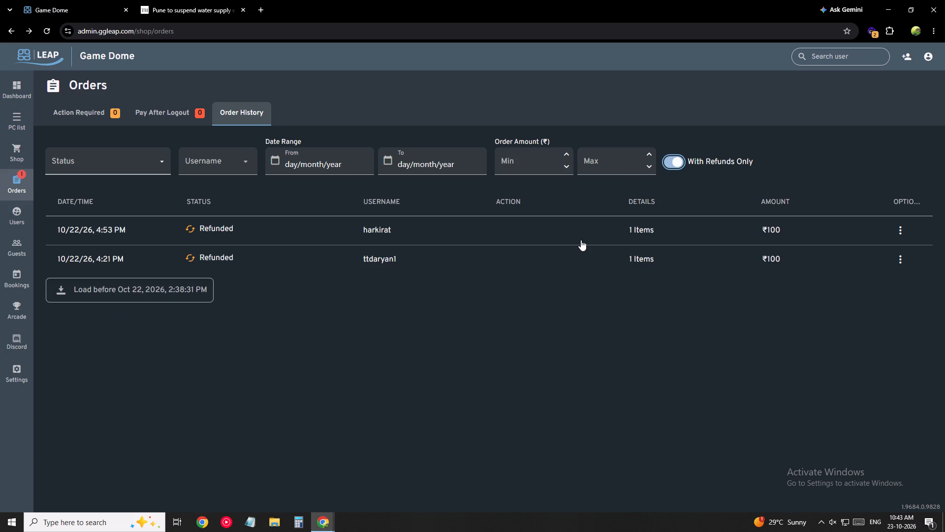
Return to the PC list and check the status and remaining time of the occupied computers.
click(0, 135)
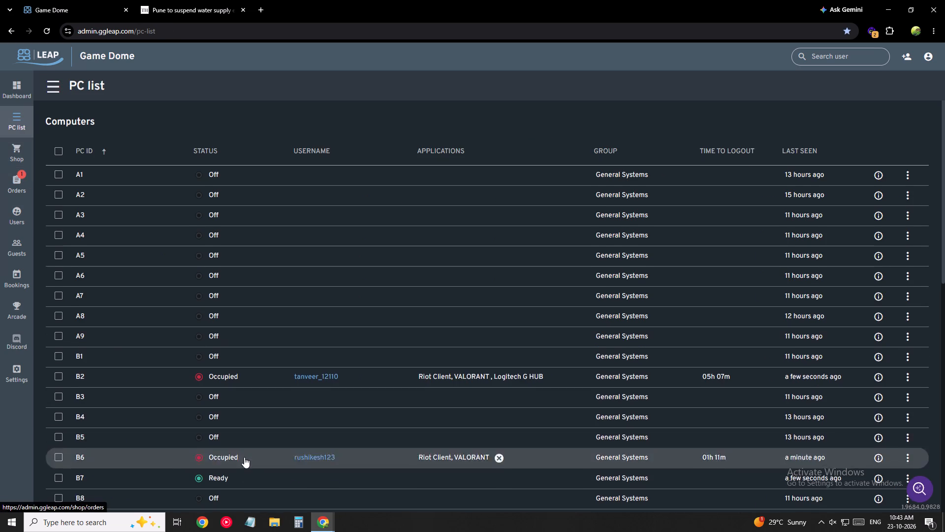
scroll(244, 457, down, 6)
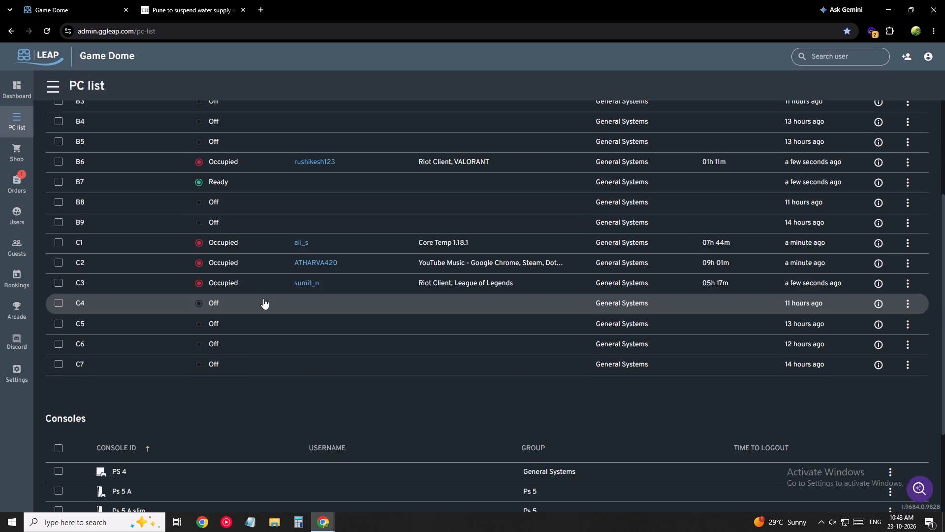
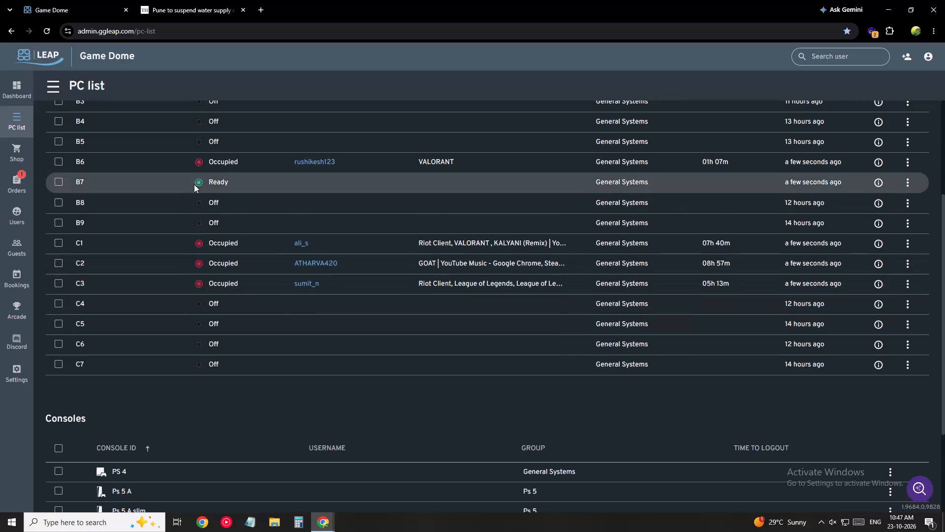
click(214, 246)
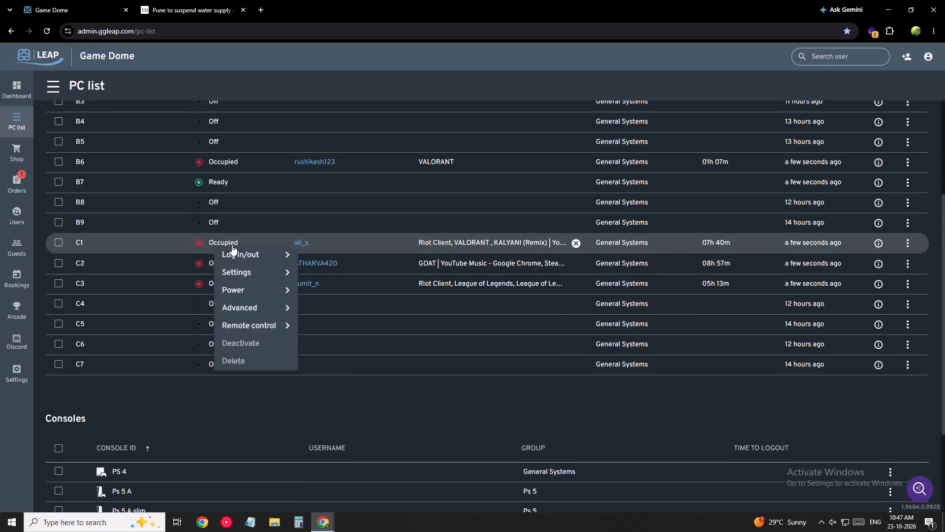
click(312, 313)
click(536, 298)
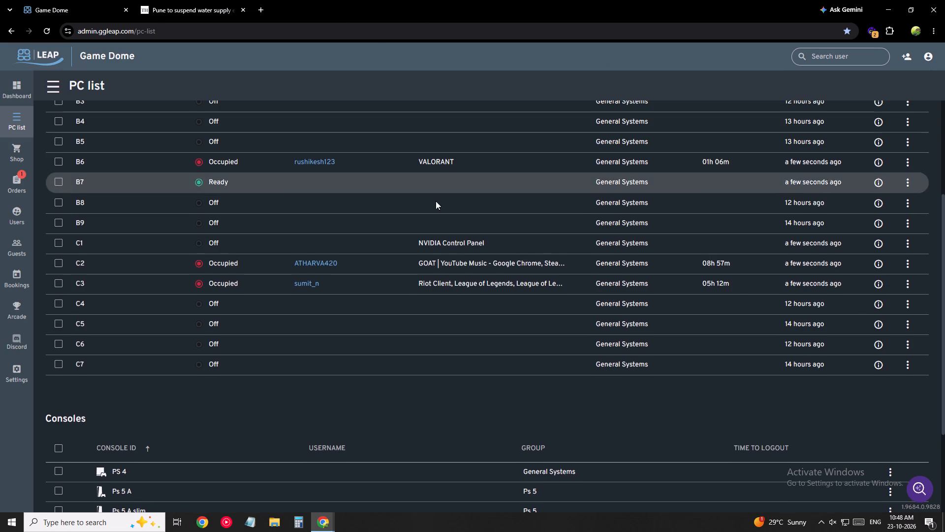
Review the PC list and the consoles list for status, logged-in users and remaining time.
scroll(421, 207, down, 2)
scroll(415, 212, up, 1)
scroll(414, 213, down, 1)
scroll(366, 318, up, 1)
scroll(366, 318, down, 1)
scroll(366, 318, up, 1)
scroll(366, 318, down, 1)
scroll(366, 318, up, 1)
scroll(363, 323, down, 4)
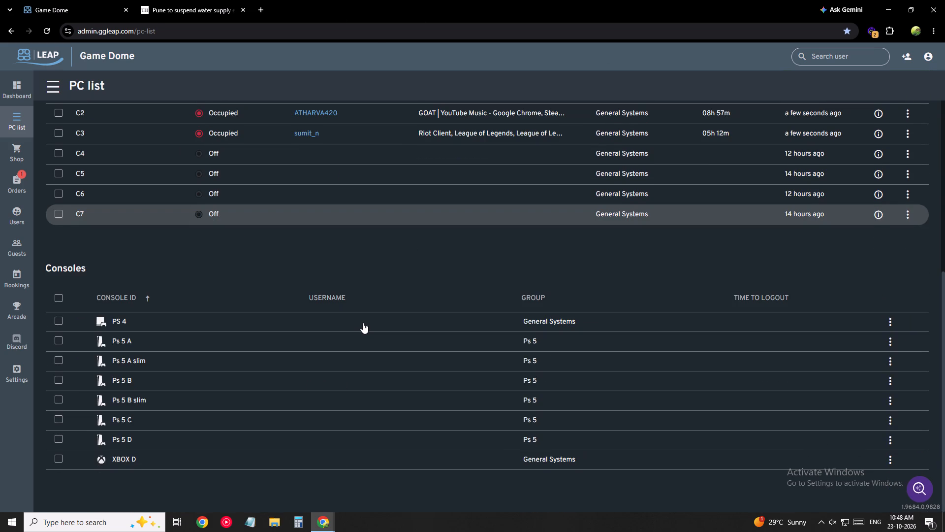
scroll(361, 324, down, 4)
scroll(346, 307, up, 4)
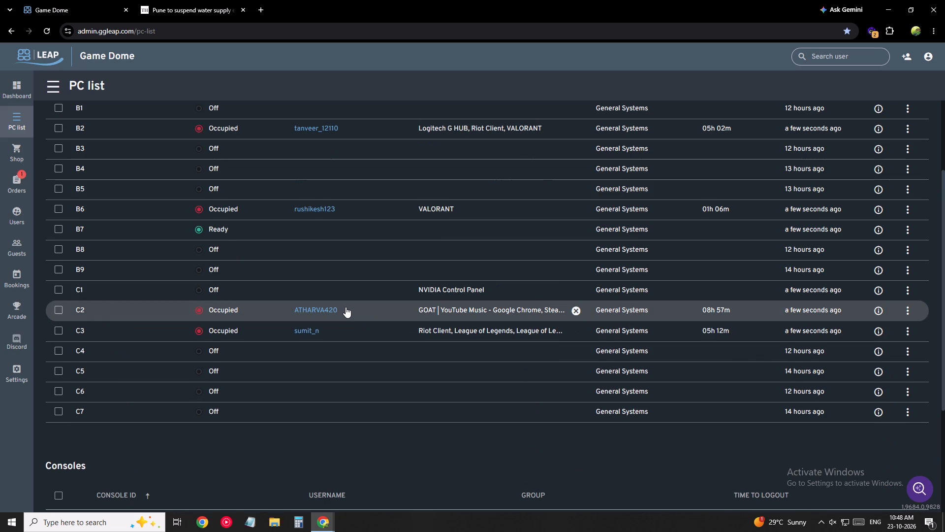
scroll(330, 267, up, 2)
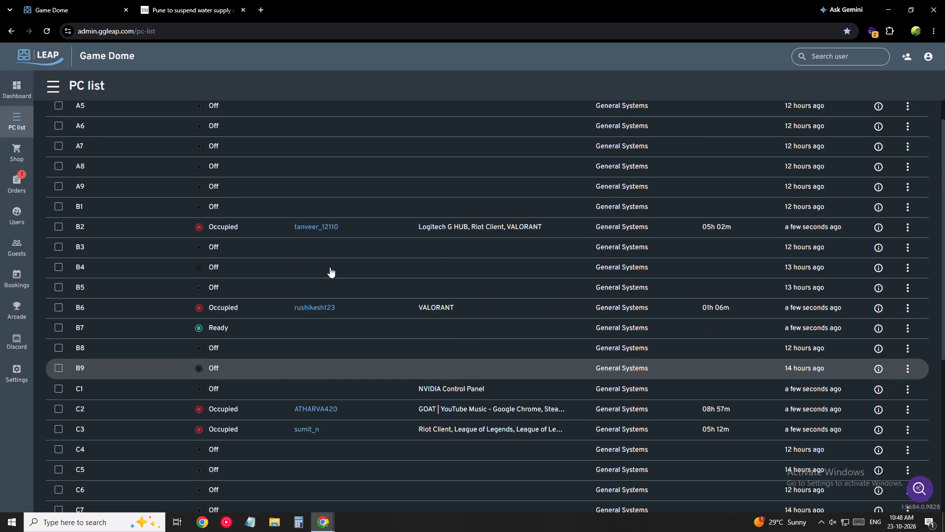
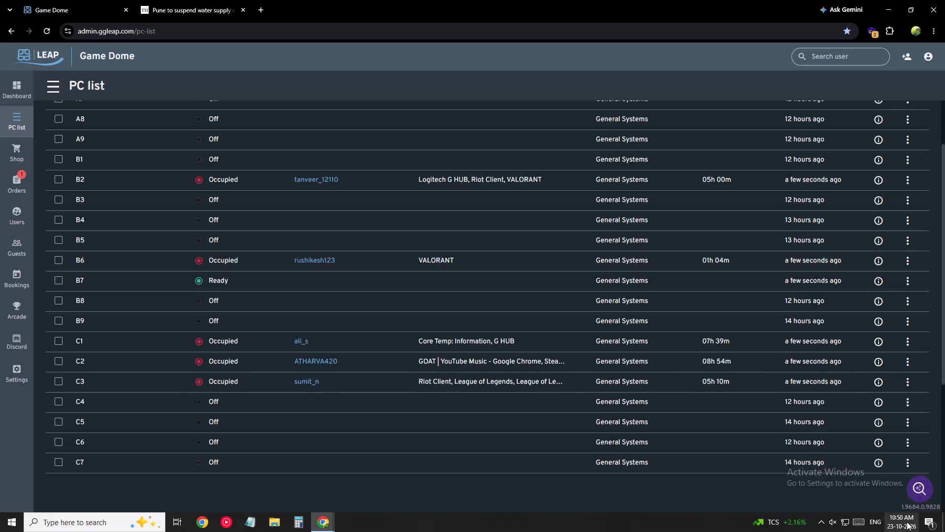
View the November 2026 page of the system calendar, return to October 2026 and close the calendar.
click(906, 523)
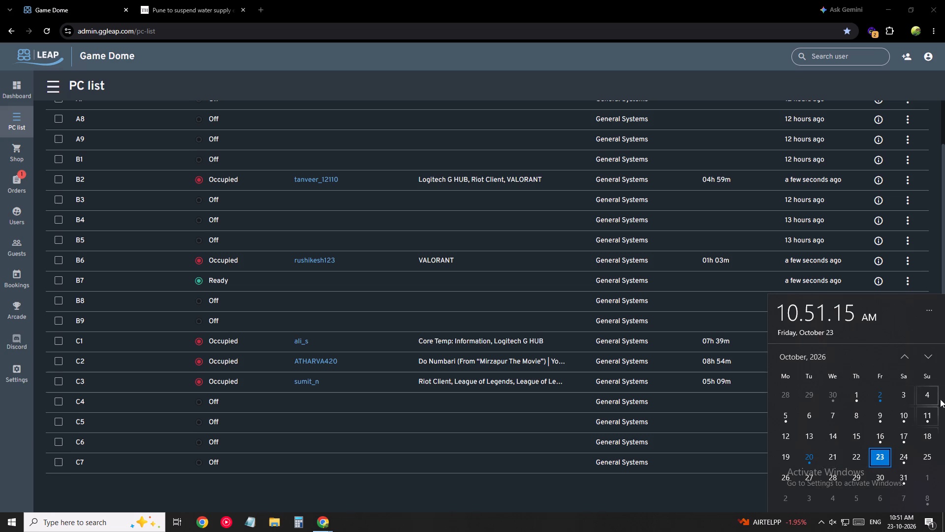
click(927, 360)
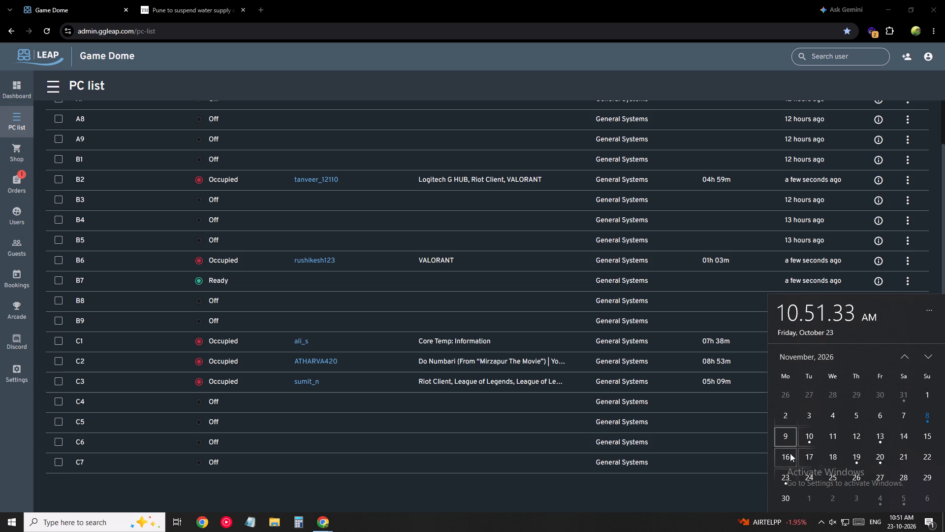
click(908, 355)
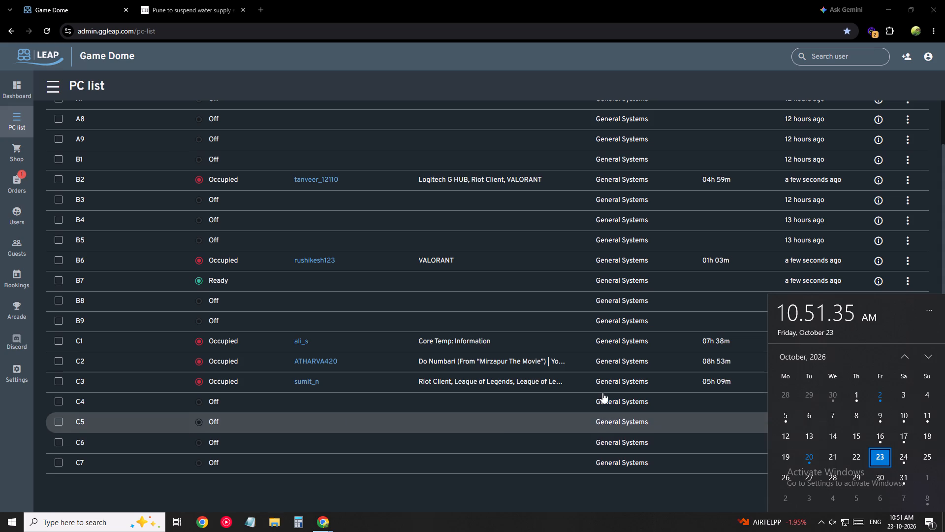
click(714, 499)
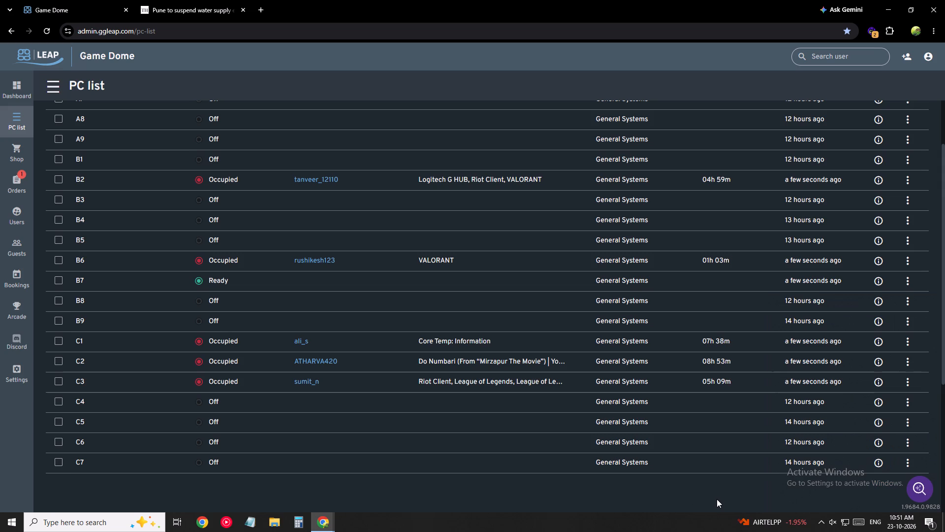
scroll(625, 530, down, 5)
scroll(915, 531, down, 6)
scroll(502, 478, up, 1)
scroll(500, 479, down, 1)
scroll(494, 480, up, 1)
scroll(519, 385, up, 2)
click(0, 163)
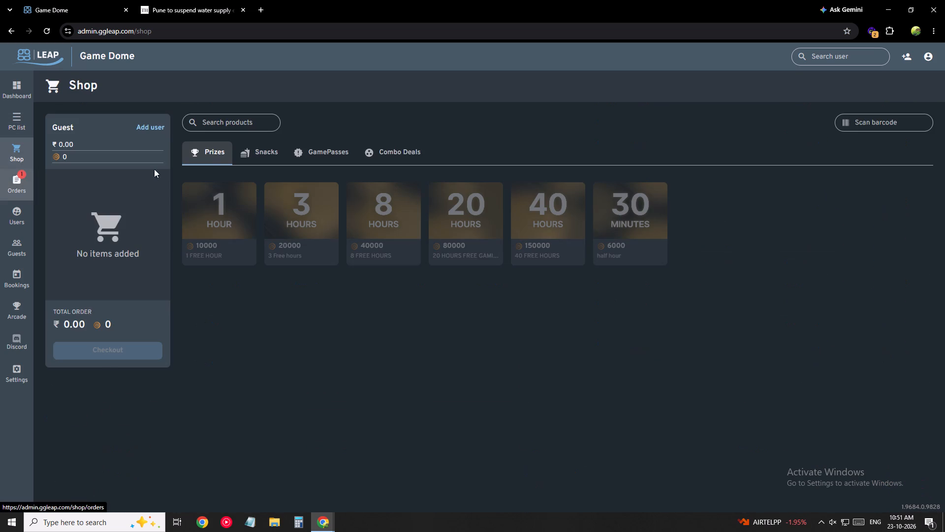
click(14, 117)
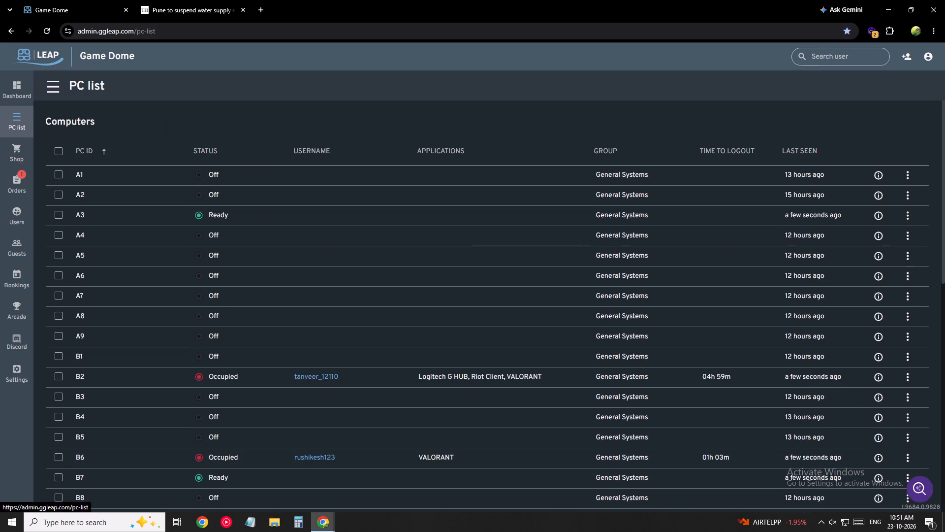
click(842, 50)
key(t)
key(a)
key(n)
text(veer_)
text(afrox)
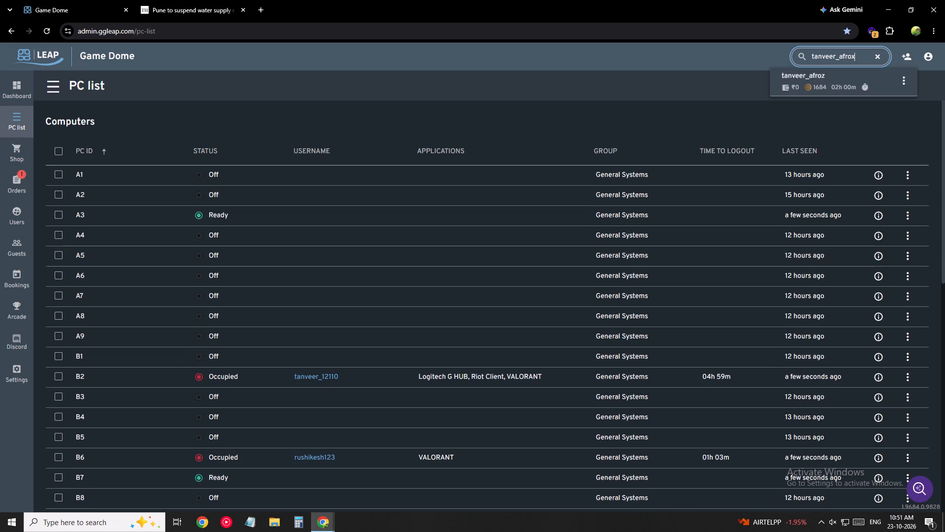
click(680, 106)
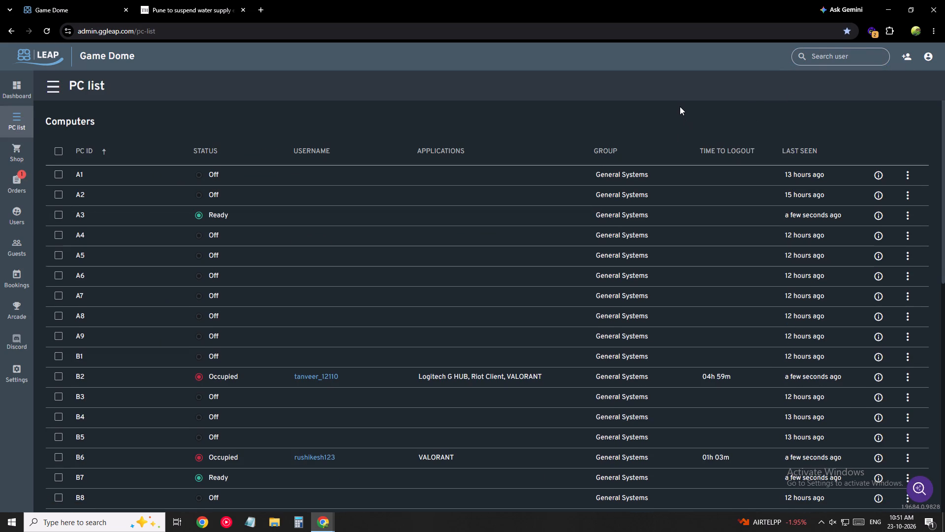
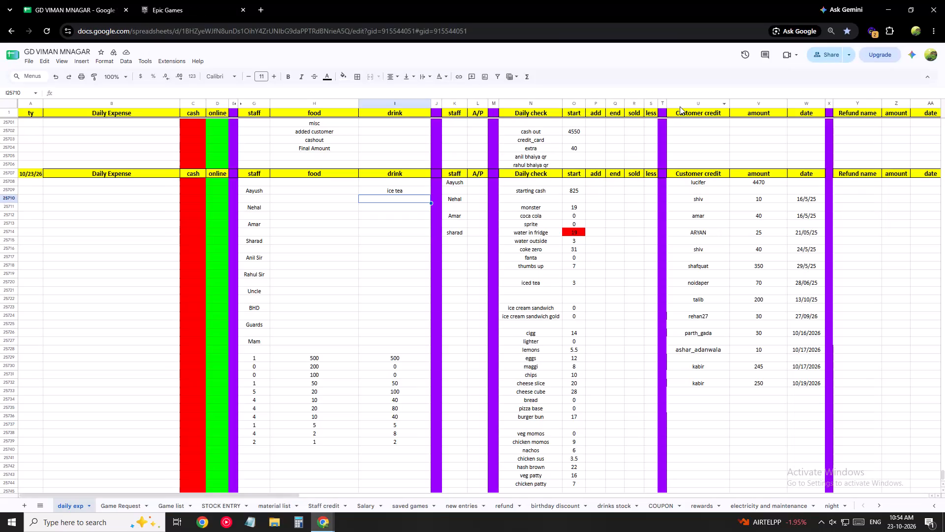
Enter "ice tea" in drink cell I25712 of the 10/23/26 staff section and move the entry down to Amar's row, cell I25713.
key(Down)
key(Down)
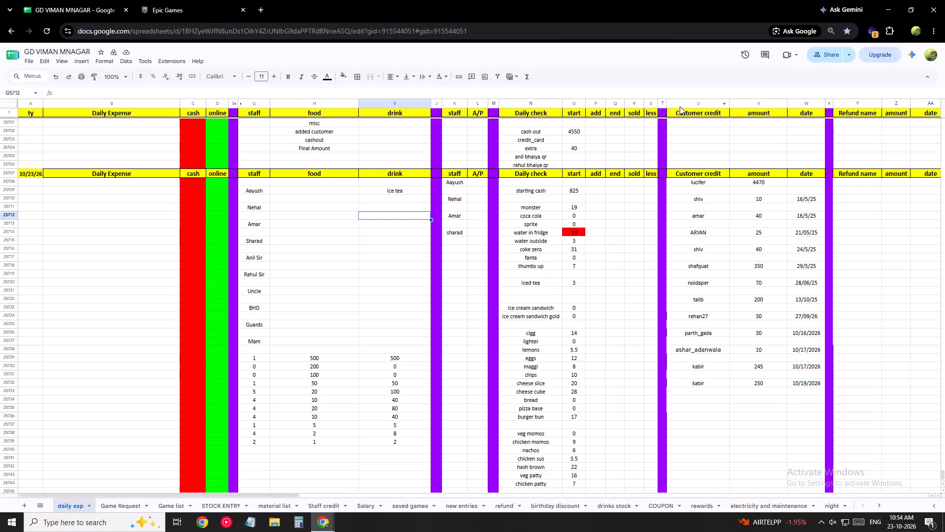
text(ice tea)
key(Return)
key(Up)
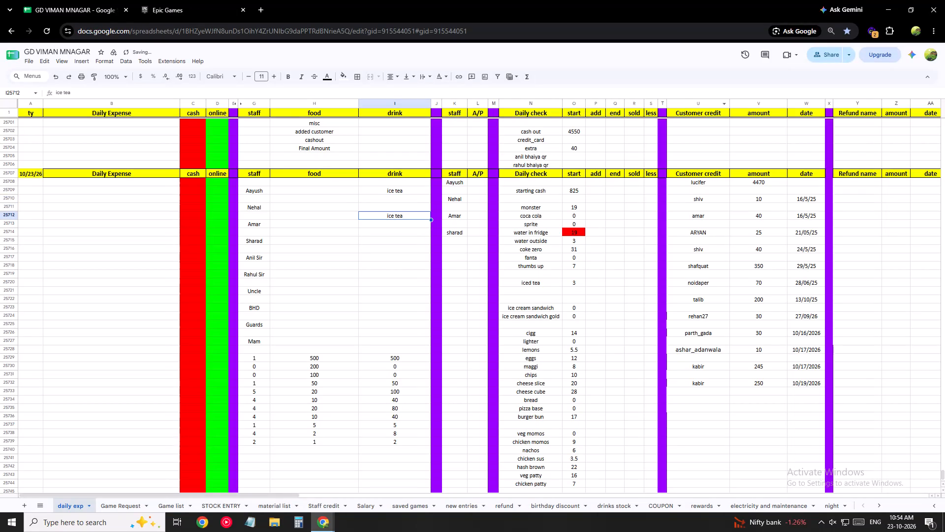
key(ctrl+x)
key(Down)
key(Down)
key(Up)
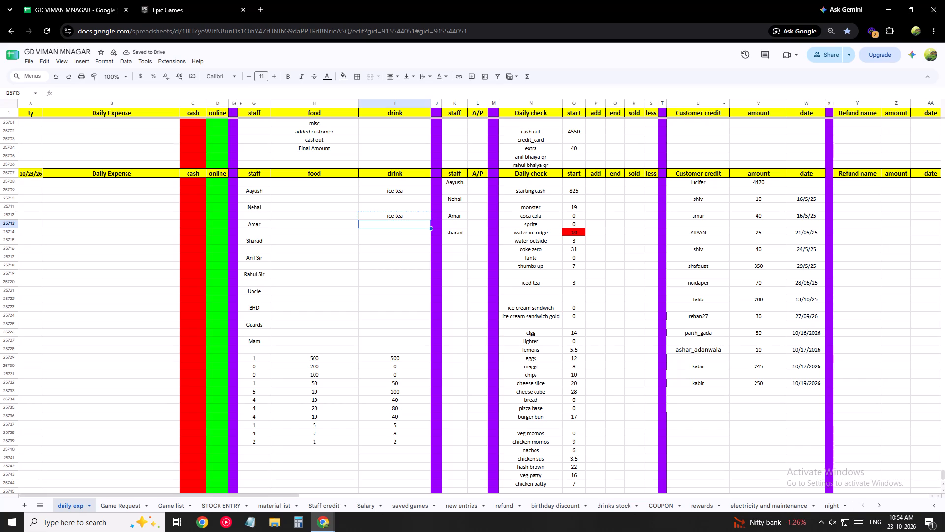
key(ctrl+v)
key(Down)
key(Up)
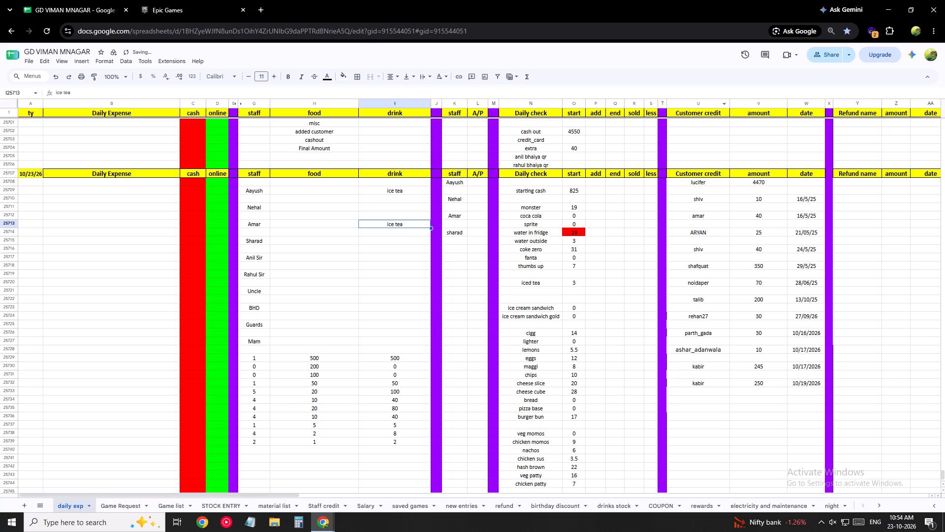
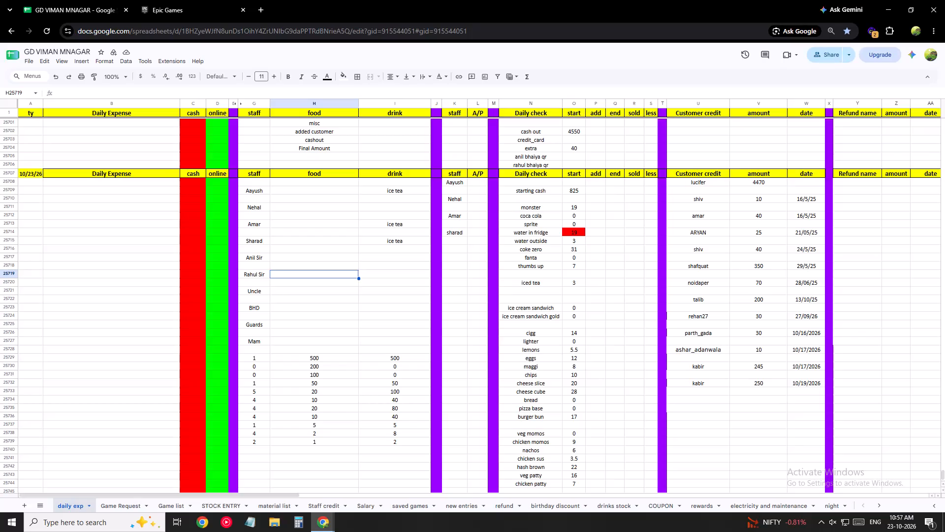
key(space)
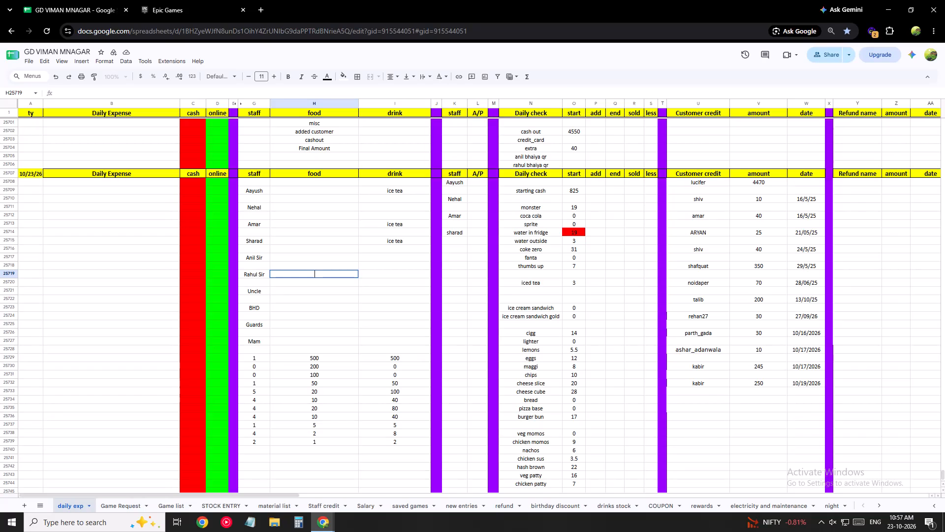
Switch to the Game Dome admin PC list and view November 2026 in the system calendar.
key(alt+Tab)
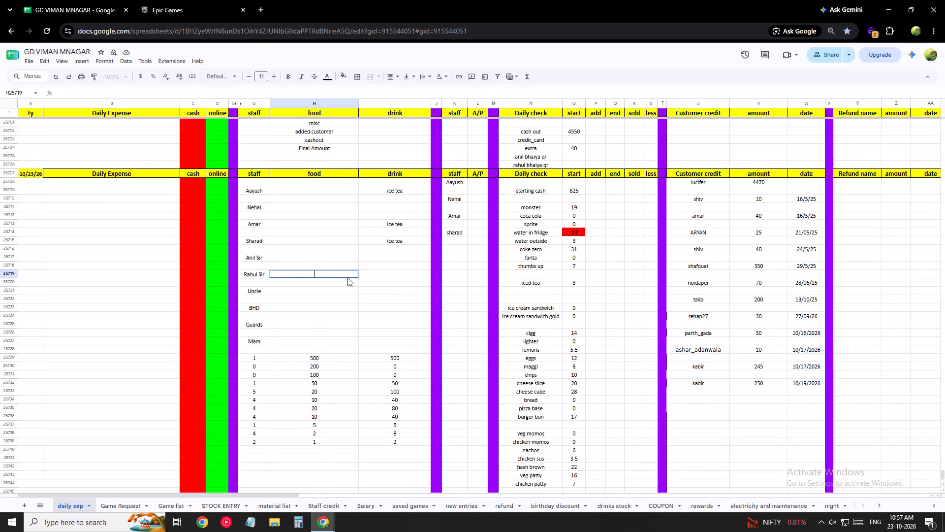
key(alt+Tab)
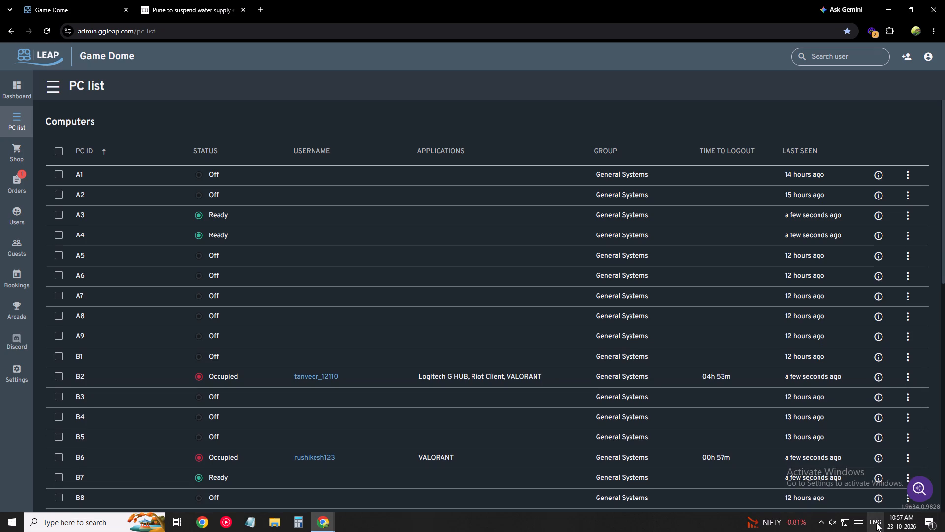
click(907, 528)
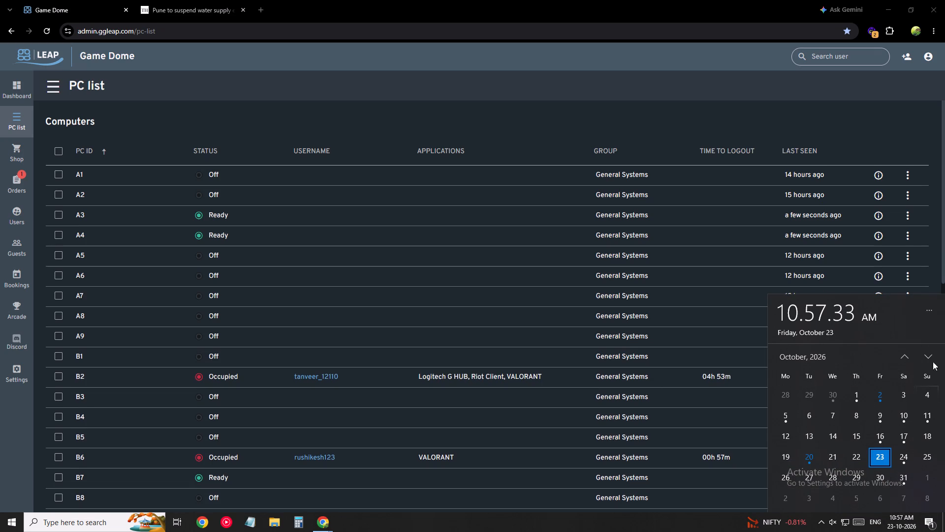
click(923, 358)
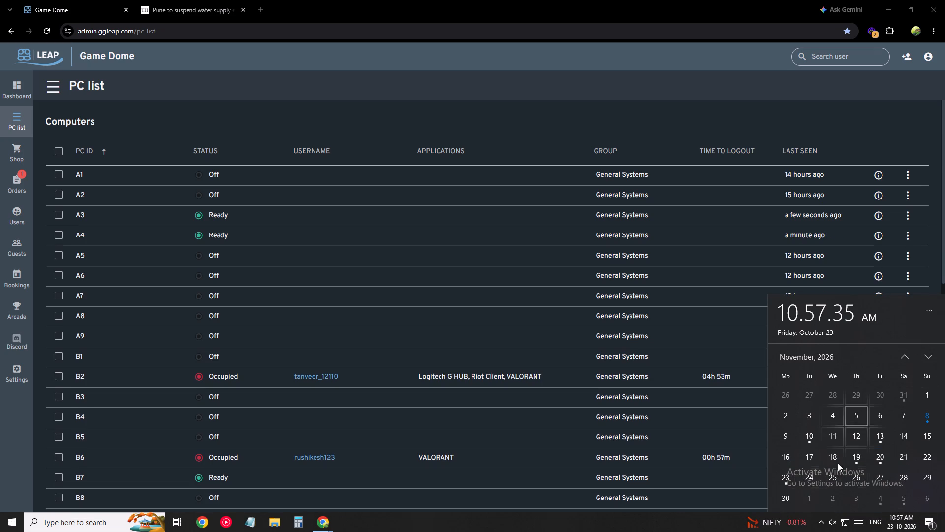
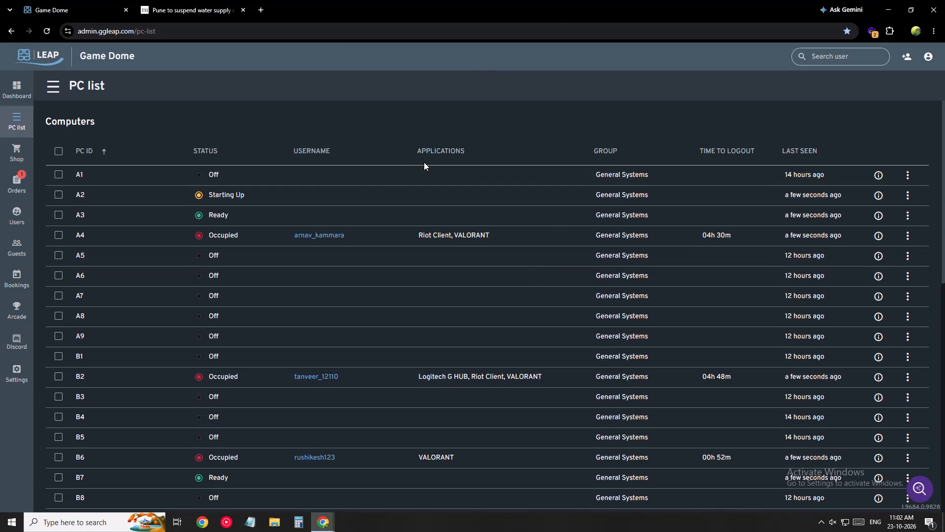
Switch to the GD VIMAN MNAGAR spreadsheet and enter "8 tea" as the Guards' drink in the 10/23/26 daily expense section.
key(alt+Tab)
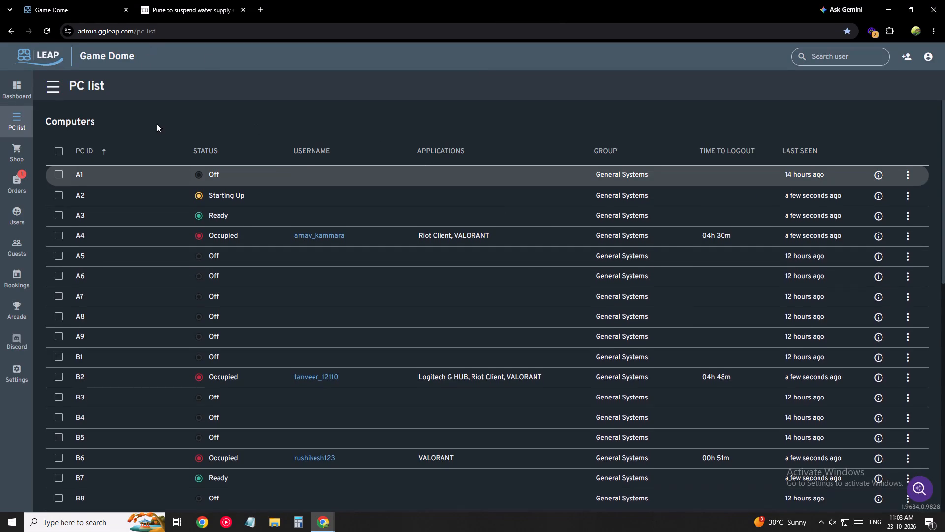
click(343, 295)
click(393, 305)
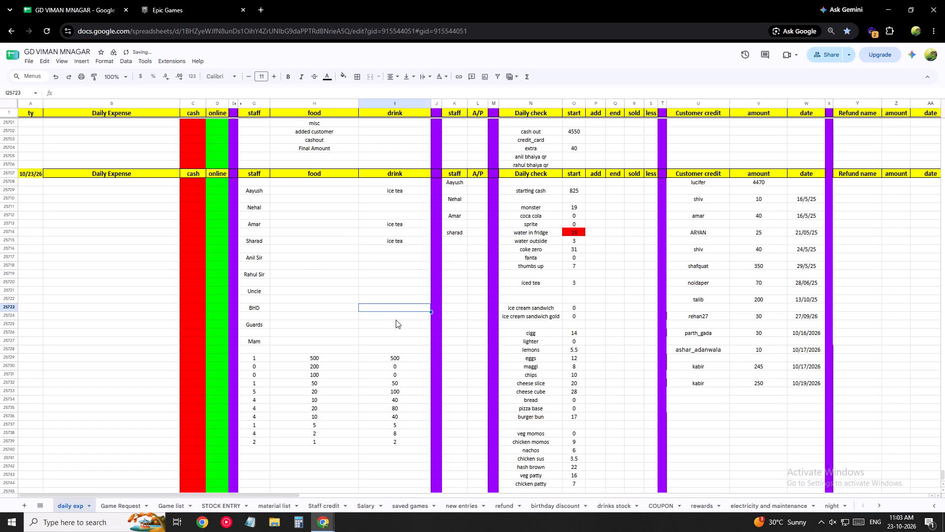
click(393, 323)
key(9)
key(BackSpace)
text(8 tea)
key(Return)
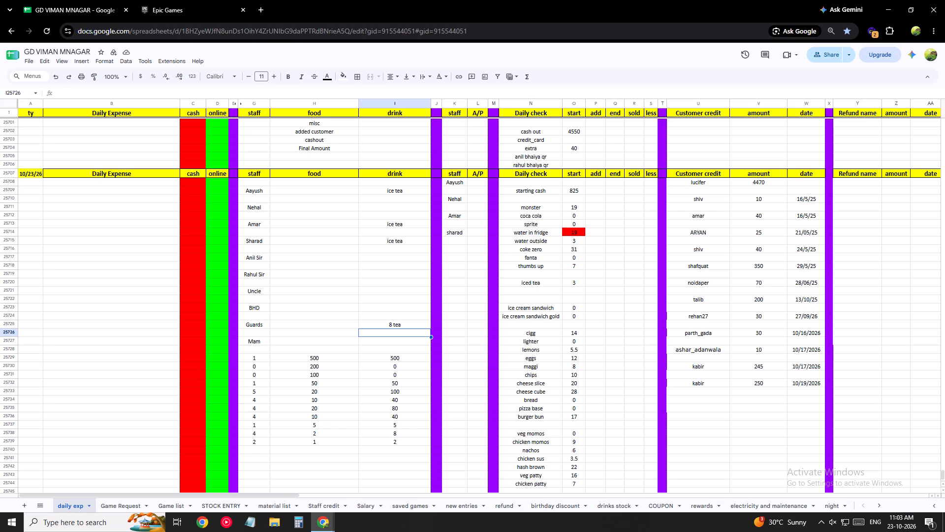
Switch back to the Game Dome admin PC list.
key(alt+Tab)
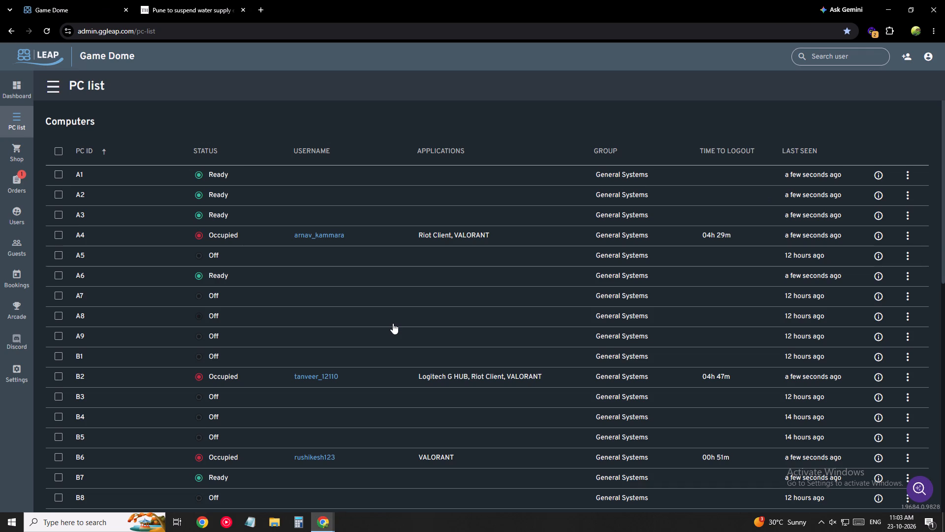
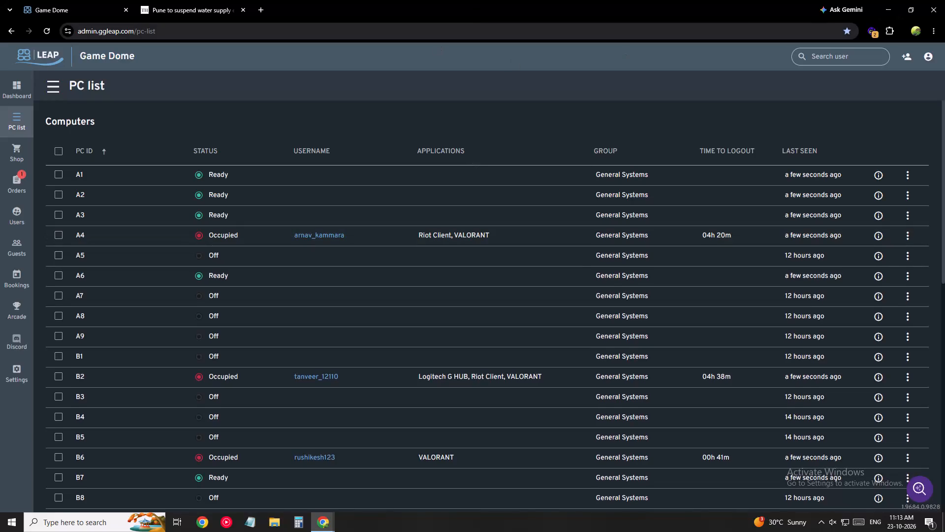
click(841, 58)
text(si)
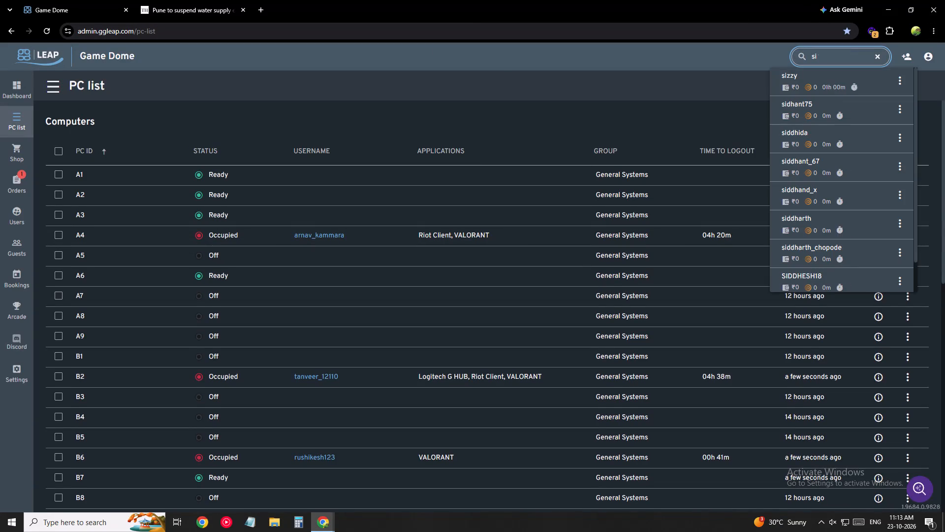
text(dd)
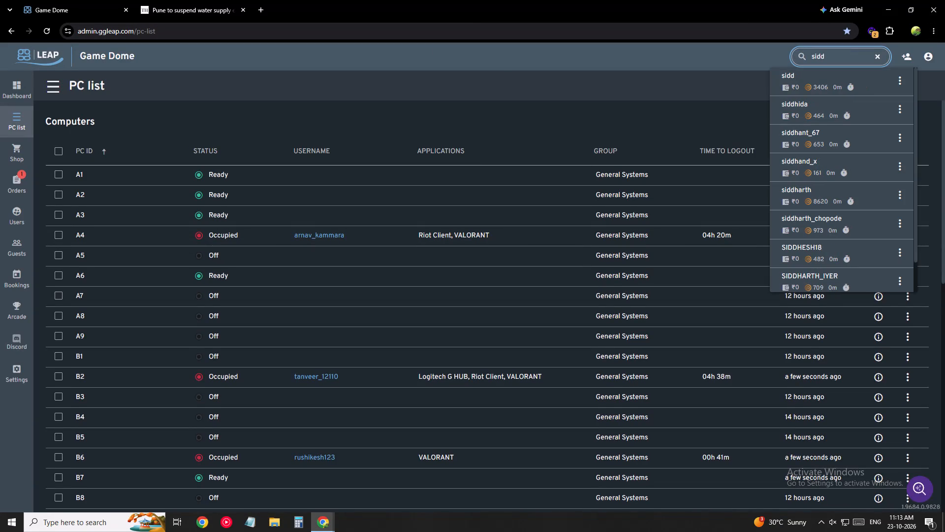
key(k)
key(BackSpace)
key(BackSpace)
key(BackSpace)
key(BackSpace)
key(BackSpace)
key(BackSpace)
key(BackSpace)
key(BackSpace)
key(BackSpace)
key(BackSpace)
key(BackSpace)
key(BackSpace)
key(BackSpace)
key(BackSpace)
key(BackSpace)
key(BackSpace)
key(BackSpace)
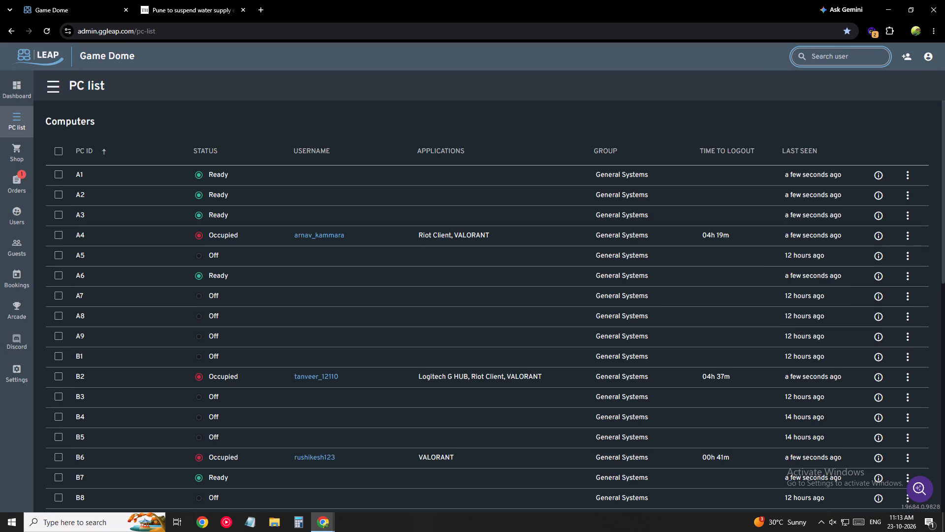
Look up the customer by phone number and open the shop for the matching account.
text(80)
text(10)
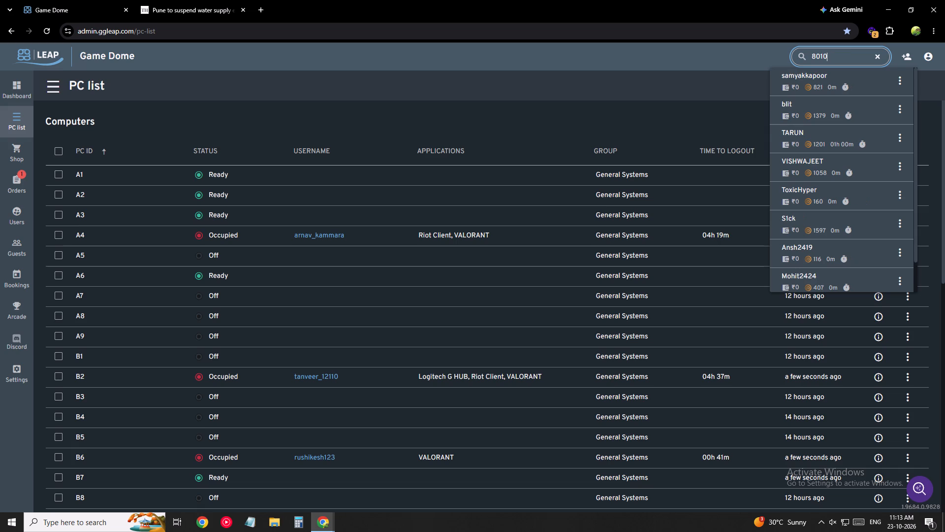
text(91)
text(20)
click(903, 75)
click(910, 80)
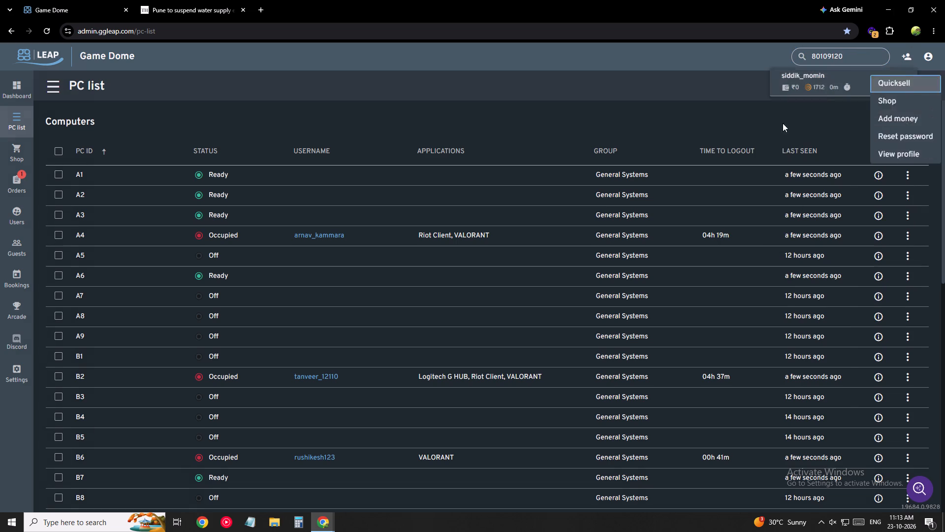
click(737, 464)
Sell one Ps5 3 hr pass from the GamePasses to the customer and charge ₹250 in cash.
click(315, 155)
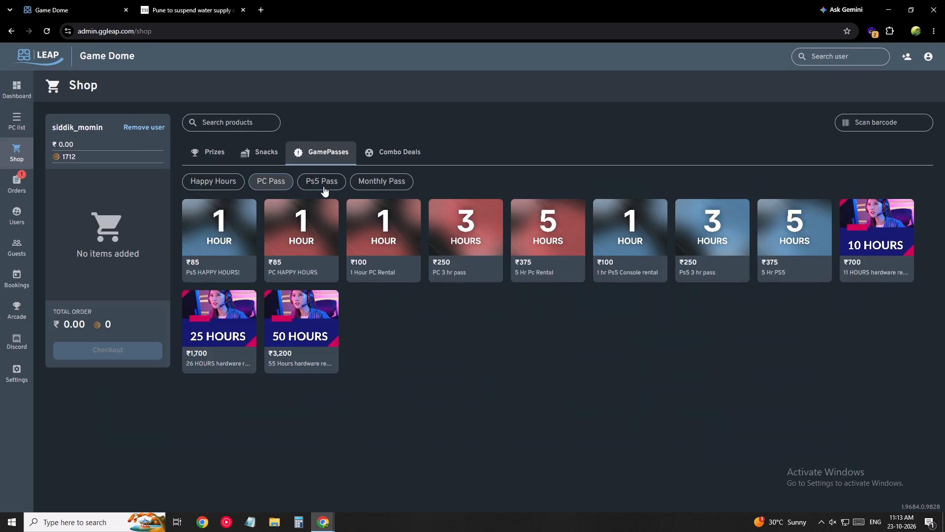
click(323, 186)
click(301, 263)
click(105, 353)
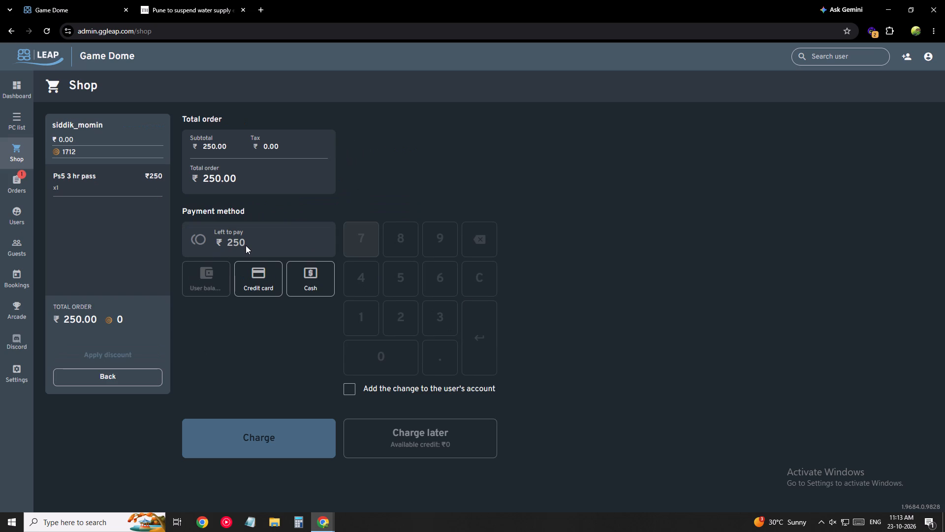
click(321, 284)
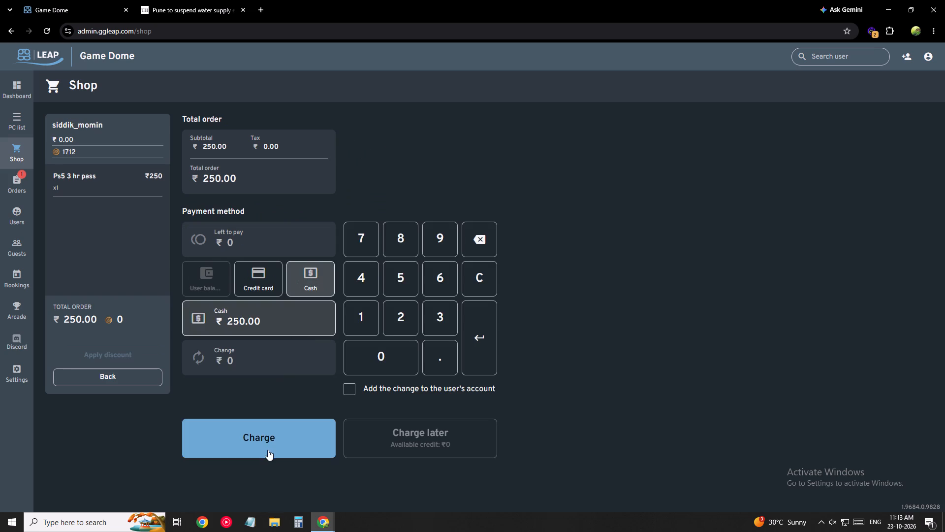
click(272, 451)
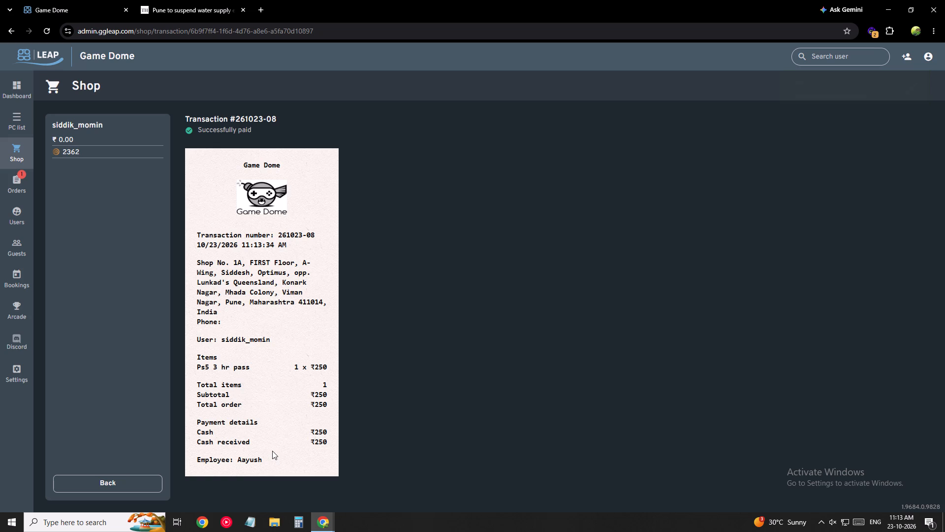
Switch to the GD VIMAN MNAGAR spreadsheet and examine the games per PlayStation console in the Game list sheet's Viman Nagar section.
key(alt+Tab)
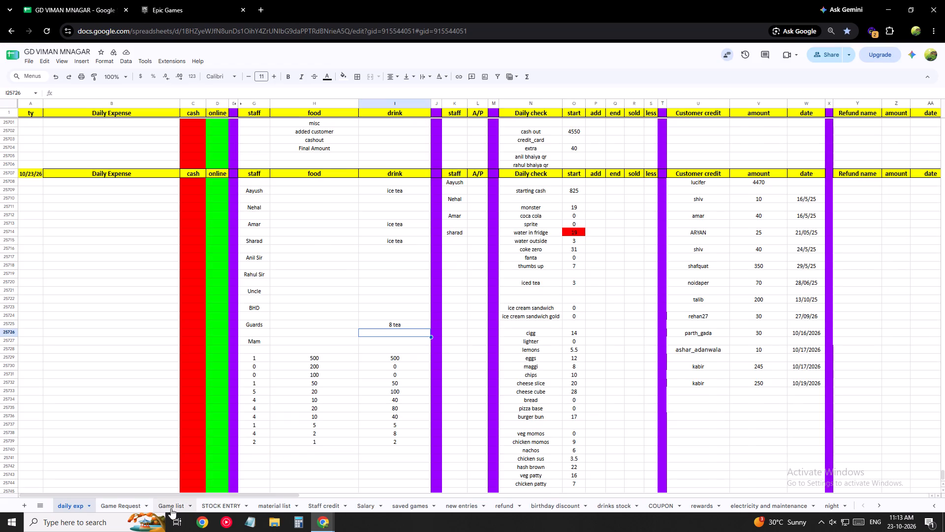
click(171, 508)
scroll(556, 337, down, 10)
scroll(469, 427, up, 1)
scroll(469, 427, down, 1)
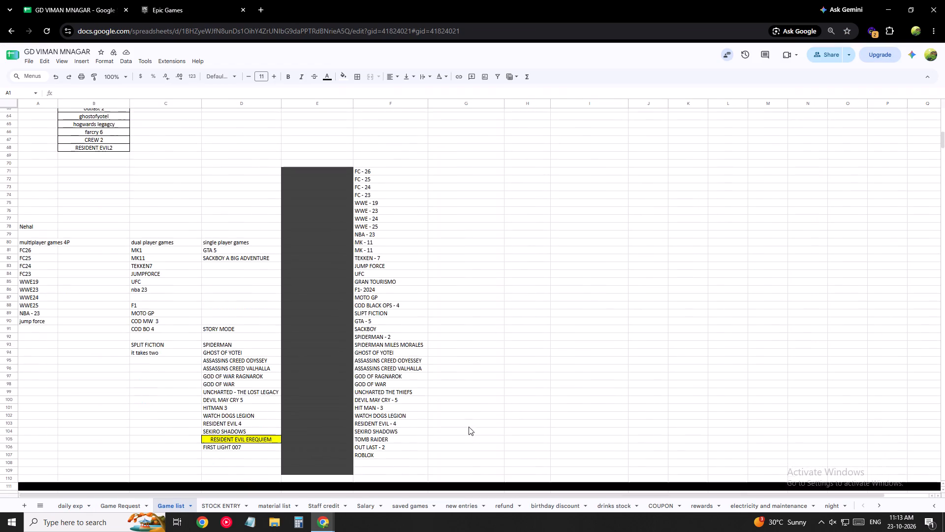
scroll(469, 427, down, 4)
scroll(576, 441, up, 1)
scroll(564, 417, down, 1)
scroll(564, 417, up, 1)
scroll(564, 417, down, 1)
scroll(514, 409, down, 1)
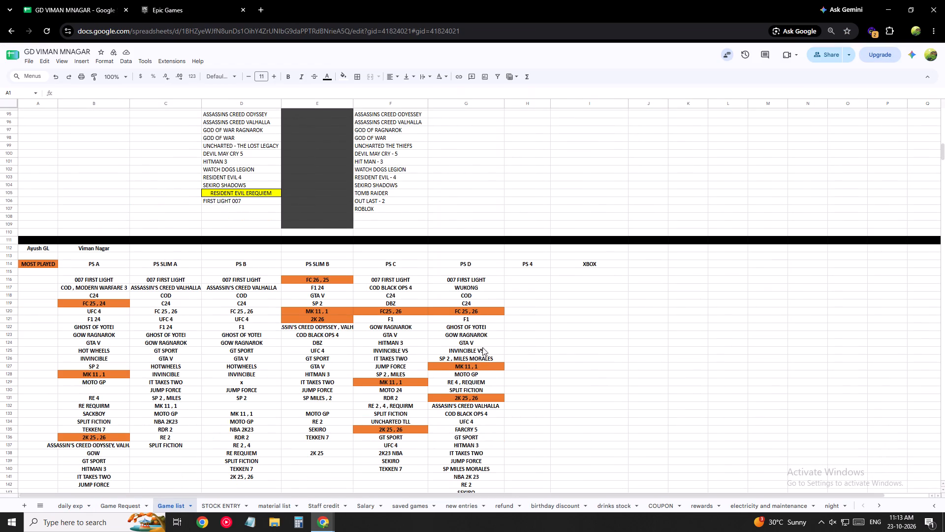
click(481, 336)
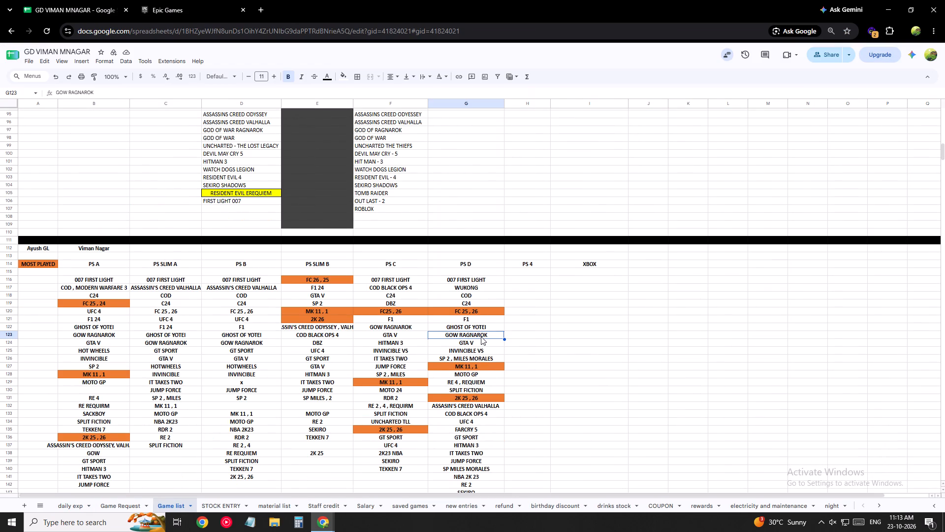
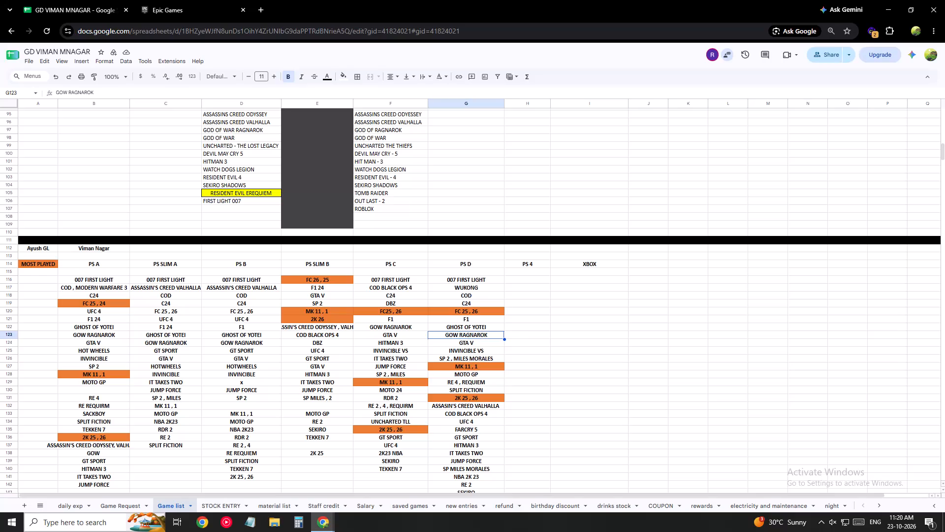
Open the daily exp sheet at the other editor's current cell and examine the Daily check stock entries of the last two day blocks.
click(56, 512)
click(65, 503)
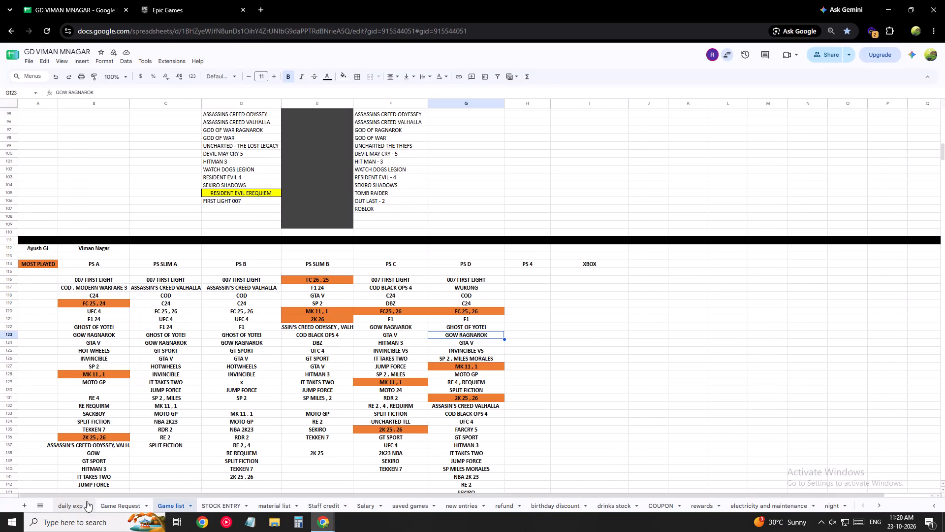
click(716, 58)
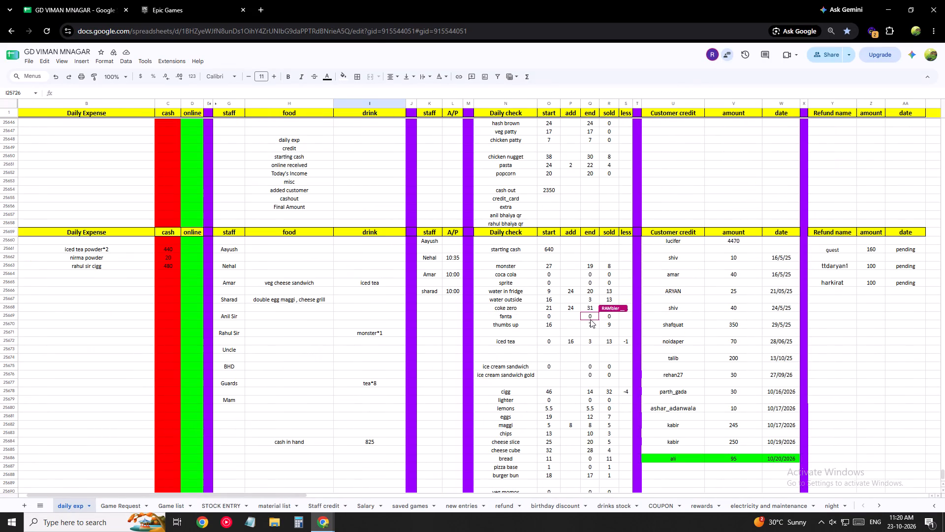
scroll(592, 384, down, 2)
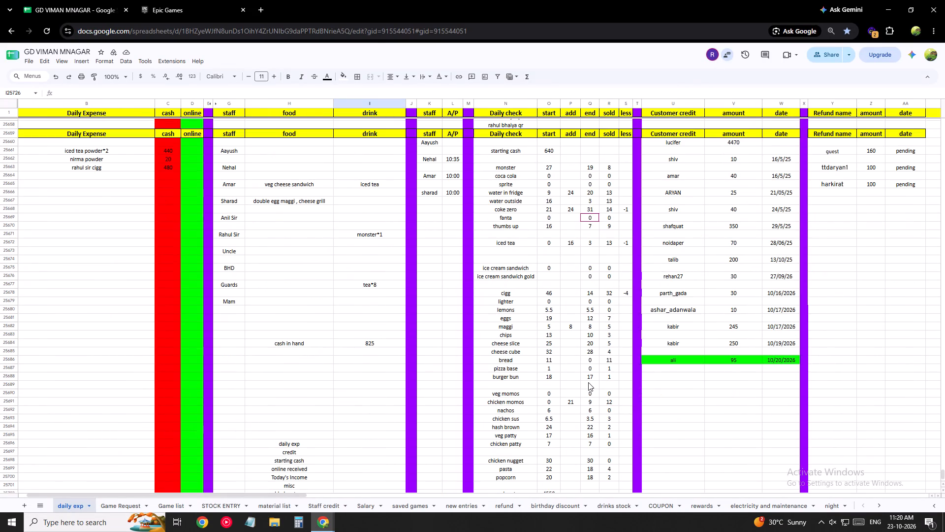
scroll(614, 377, down, 3)
scroll(594, 439, down, 1)
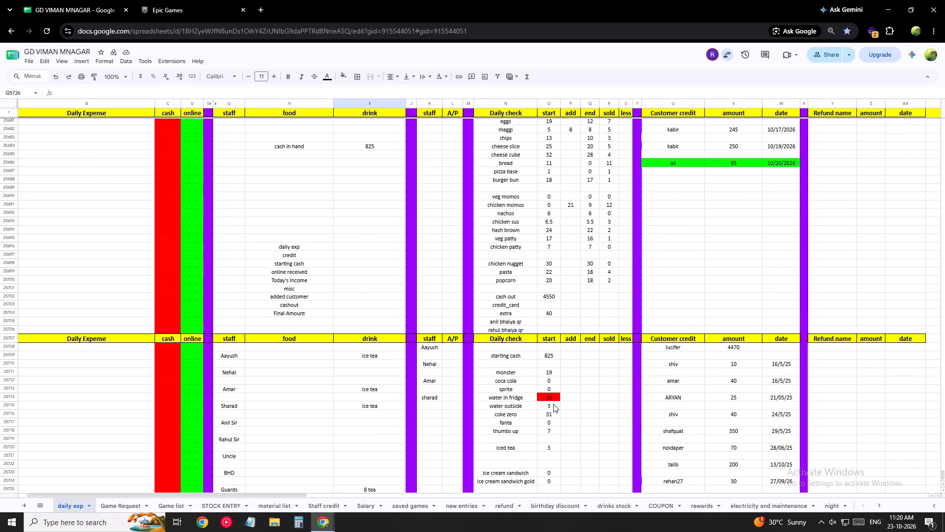
scroll(598, 388, up, 2)
scroll(616, 411, down, 3)
scroll(541, 437, up, 2)
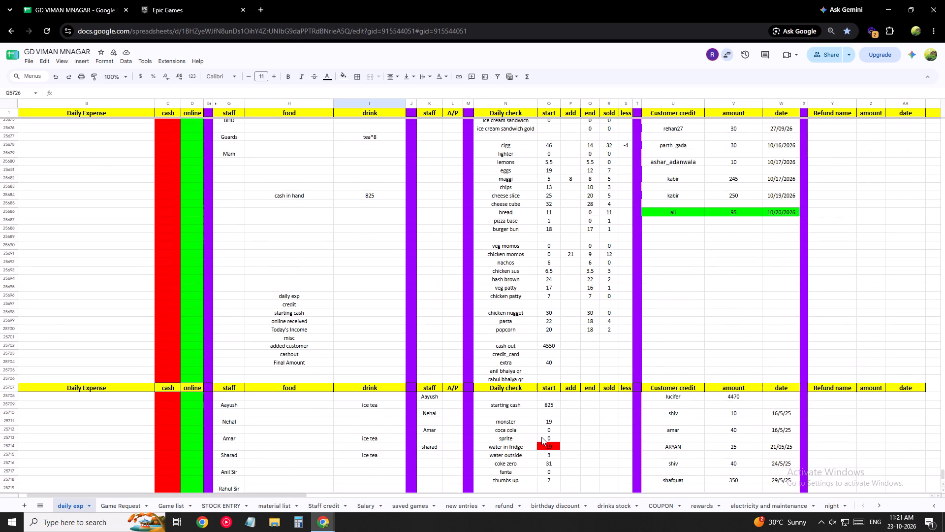
scroll(597, 409, up, 3)
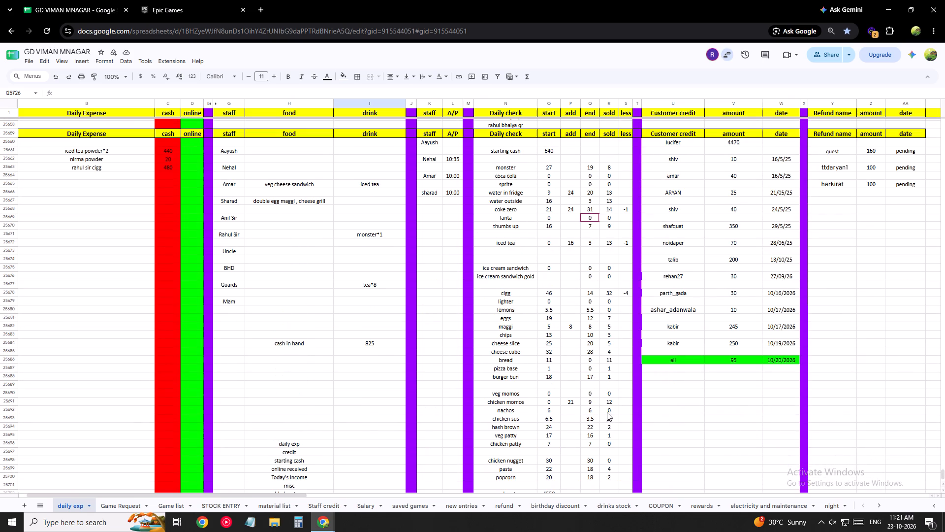
scroll(596, 378, down, 3)
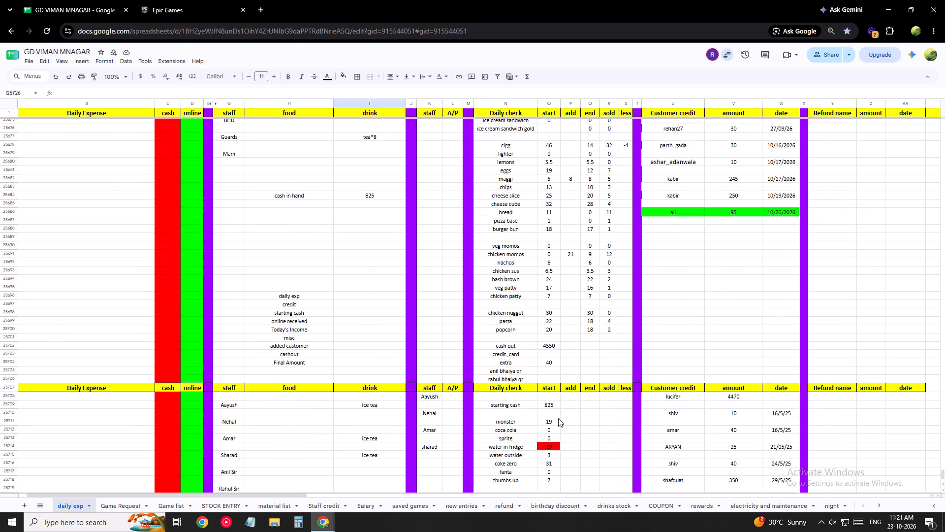
scroll(556, 418, down, 7)
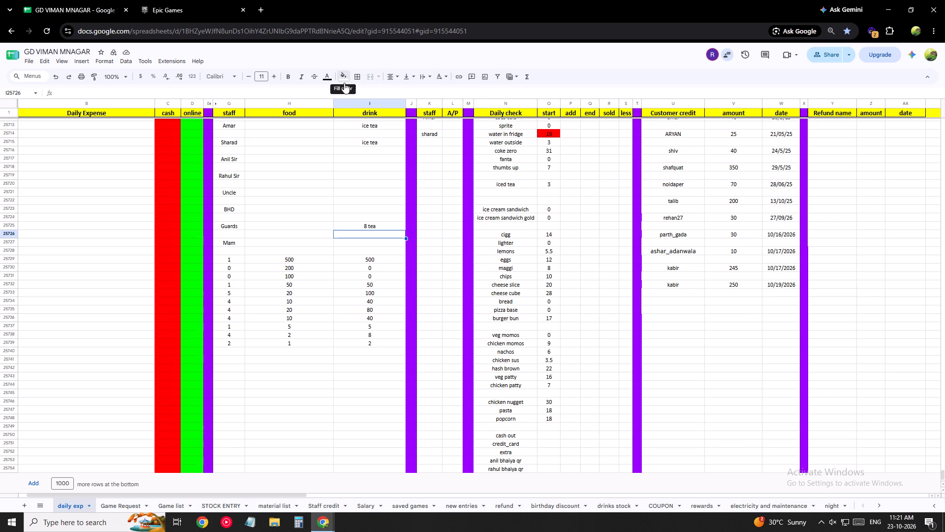
click(712, 56)
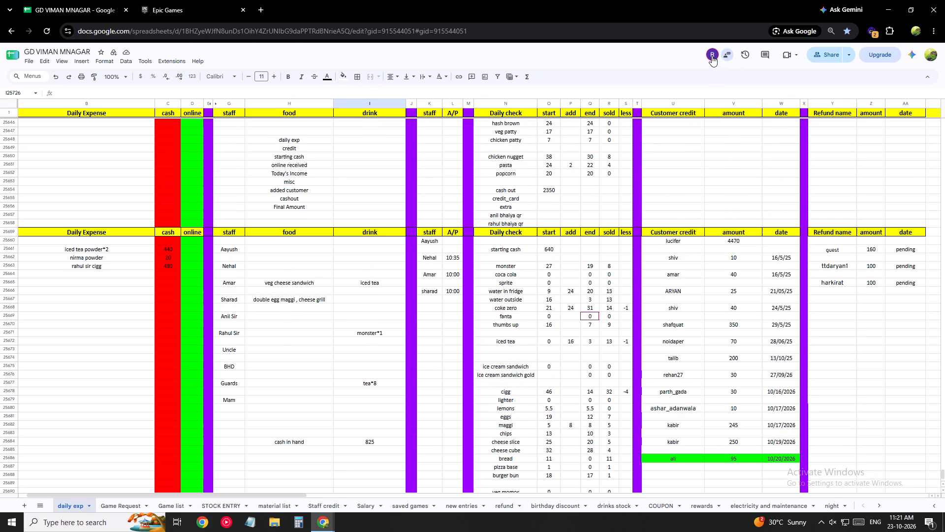
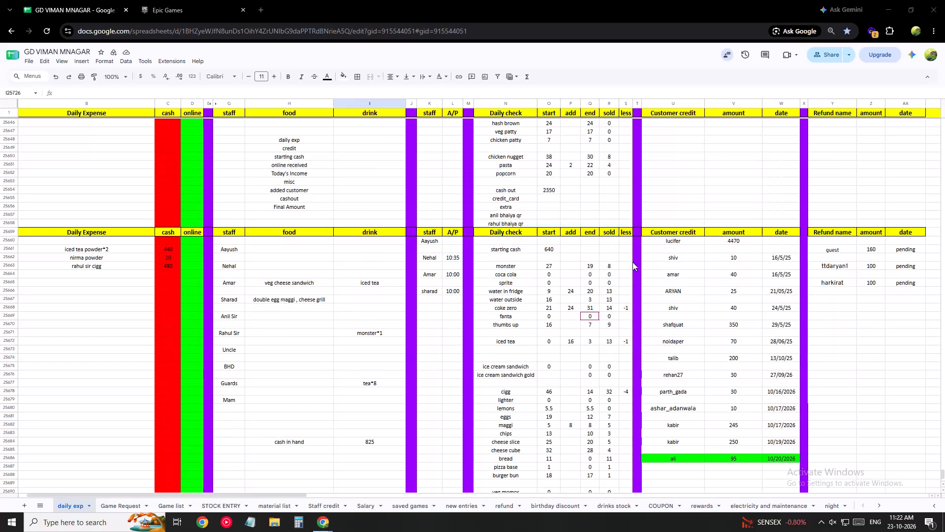
Switch to Game Dome admin, open the newest order in the order history, and copy its customer's username.
click(5, 195)
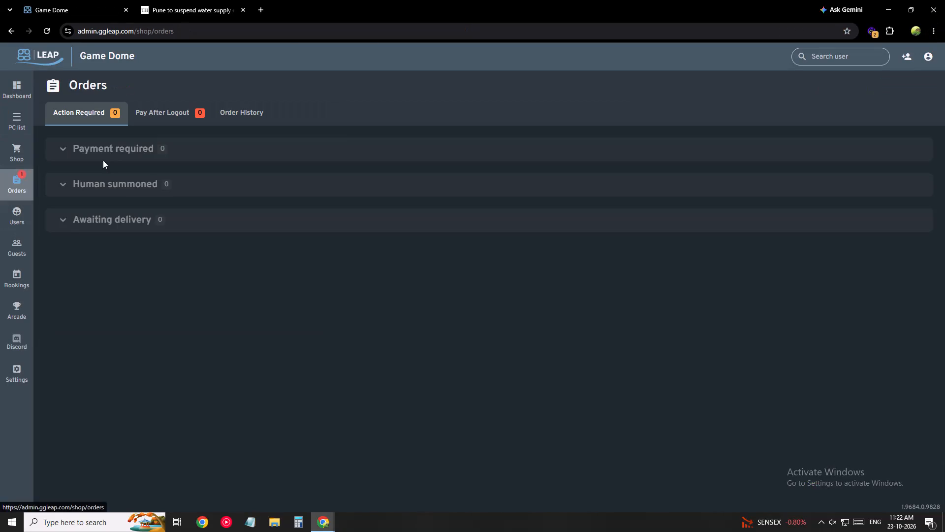
click(249, 109)
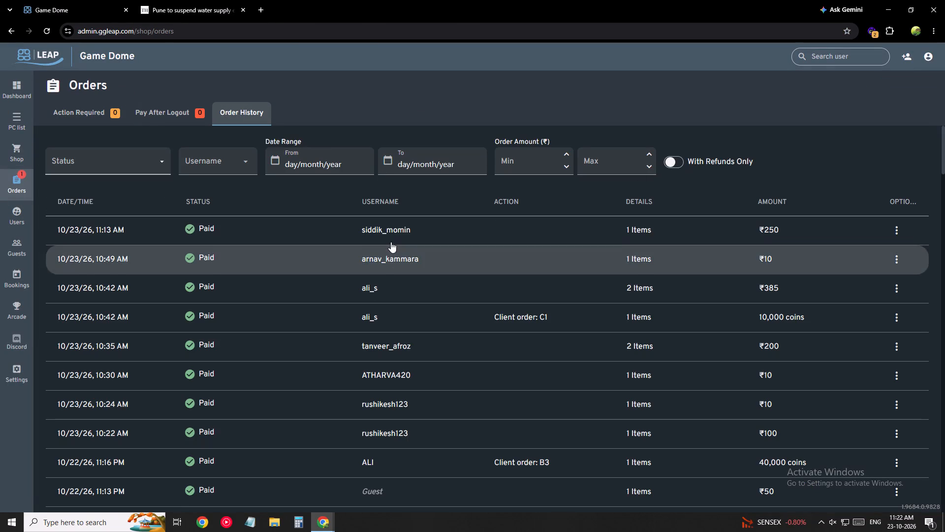
click(391, 242)
click(91, 139)
double_click(82, 133)
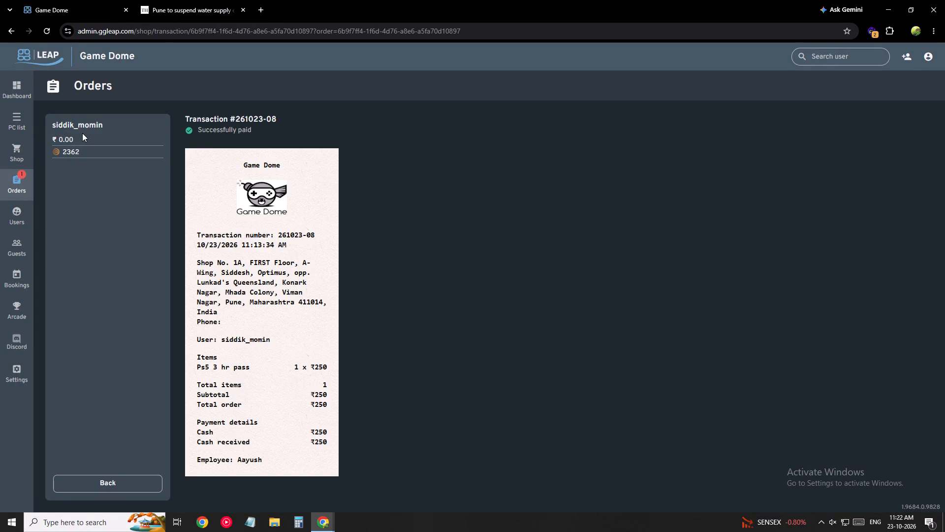
ctrl+double_click(71, 126)
key(ctrl+c)
Log the copied customer in to console Ps 5 D from the PC list.
ctrl+click(16, 117)
scroll(263, 288, down, 9)
scroll(407, 435, up, 1)
scroll(411, 436, down, 4)
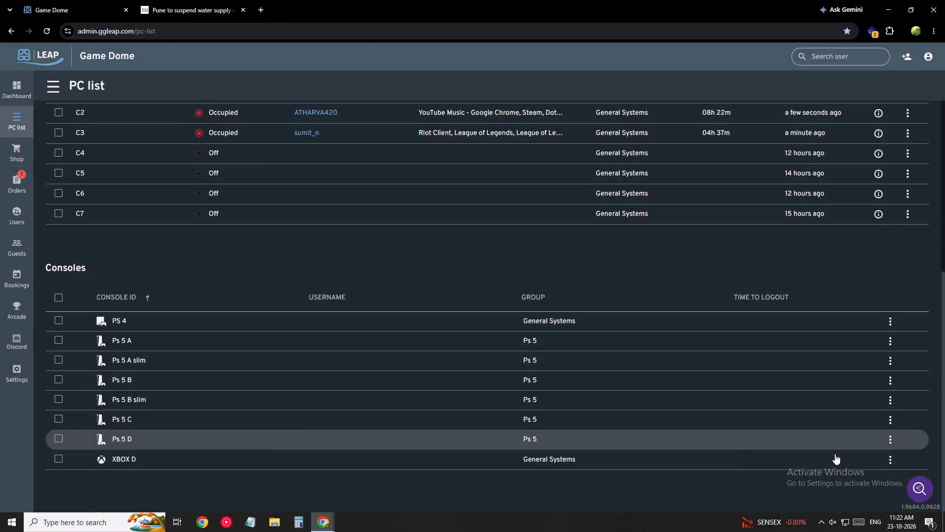
click(894, 434)
click(876, 359)
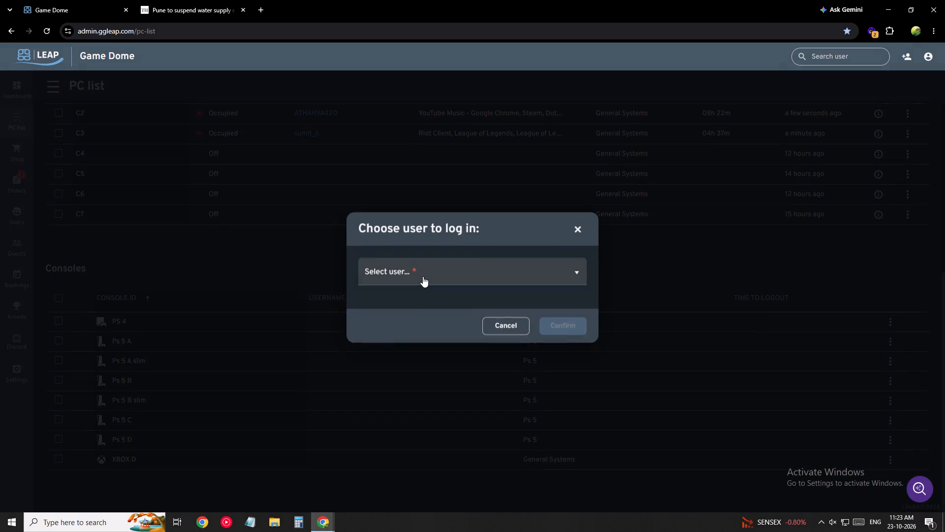
click(423, 276)
key(ctrl+v)
click(460, 290)
click(477, 308)
click(551, 316)
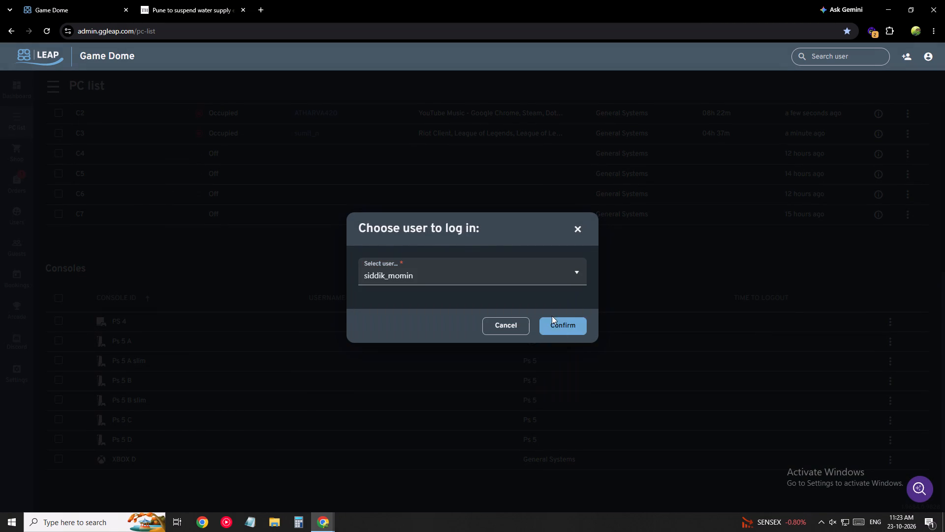
click(563, 331)
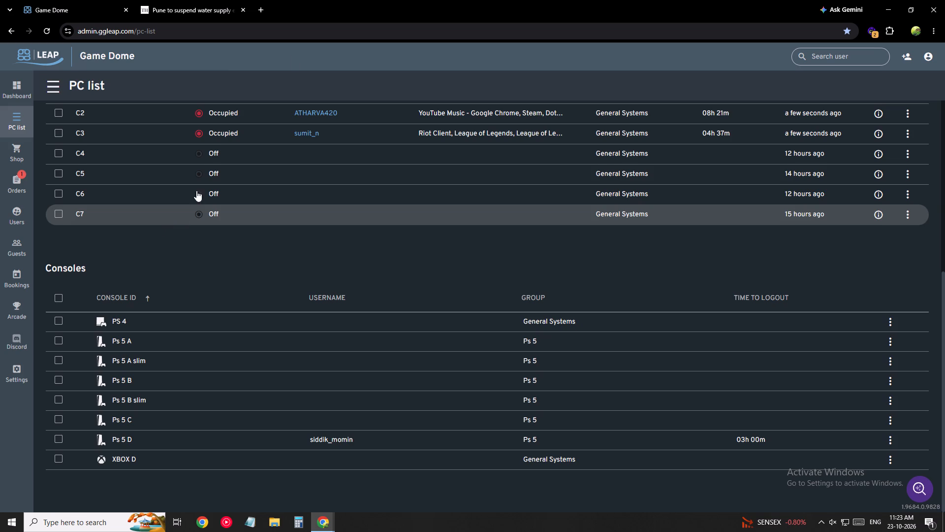
Switch to the daily exp sheet and examine the newest day block's staff food, drink and Daily check entries.
click(331, 525)
click(294, 488)
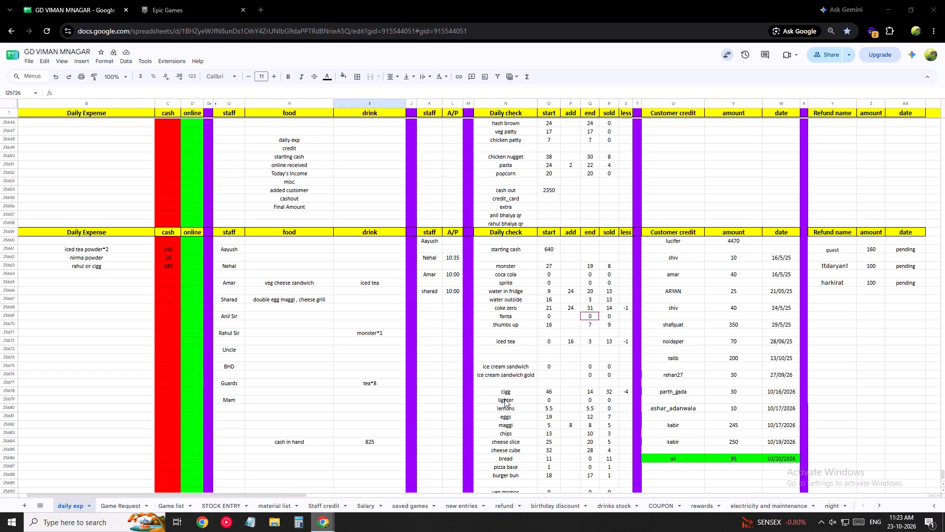
scroll(285, 346, down, 6)
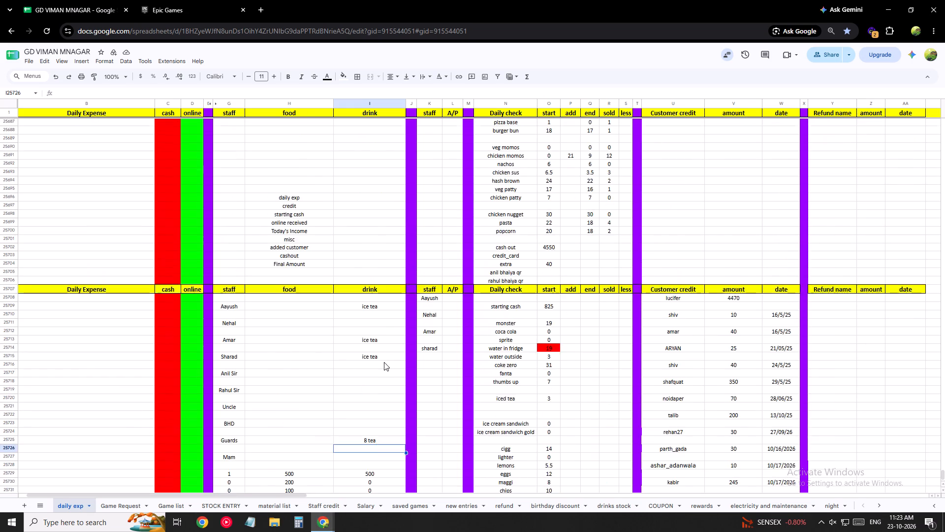
scroll(384, 362, down, 2)
scroll(381, 362, up, 1)
scroll(379, 361, down, 1)
click(288, 253)
click(367, 306)
click(328, 325)
click(316, 303)
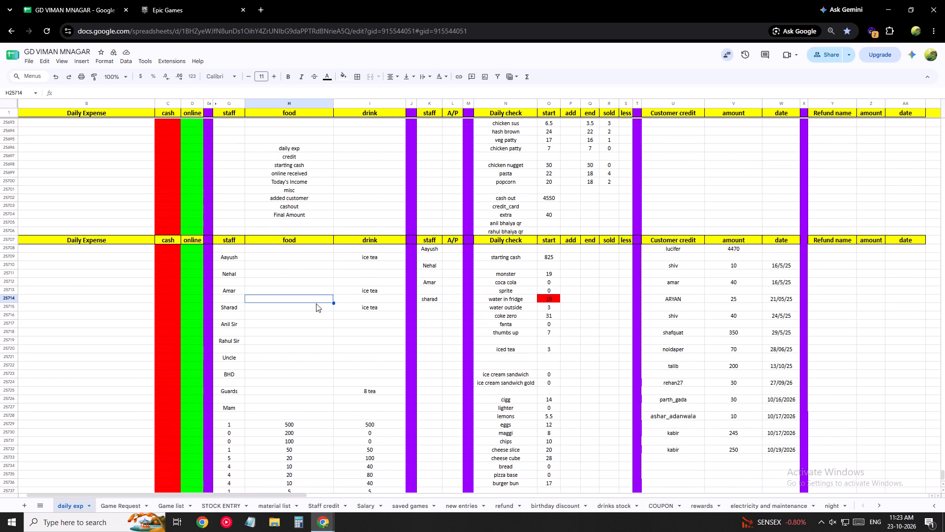
Return to Game Dome admin and check the status of the computers in the PC list.
key(alt+Tab)
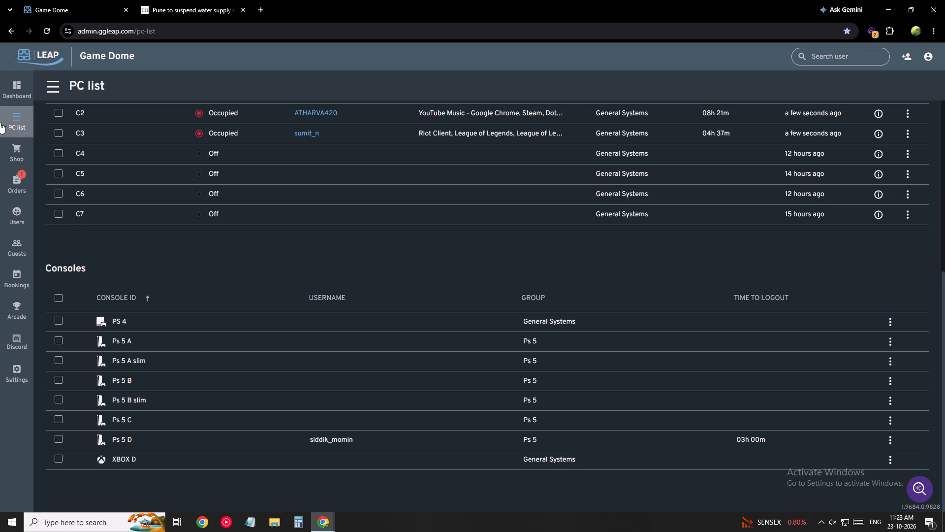
click(0, 85)
click(0, 127)
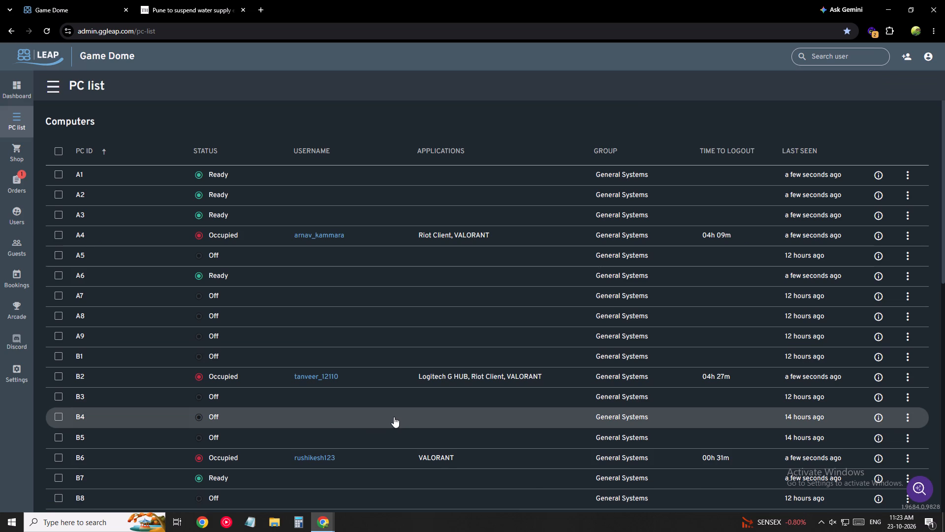
key(Left)
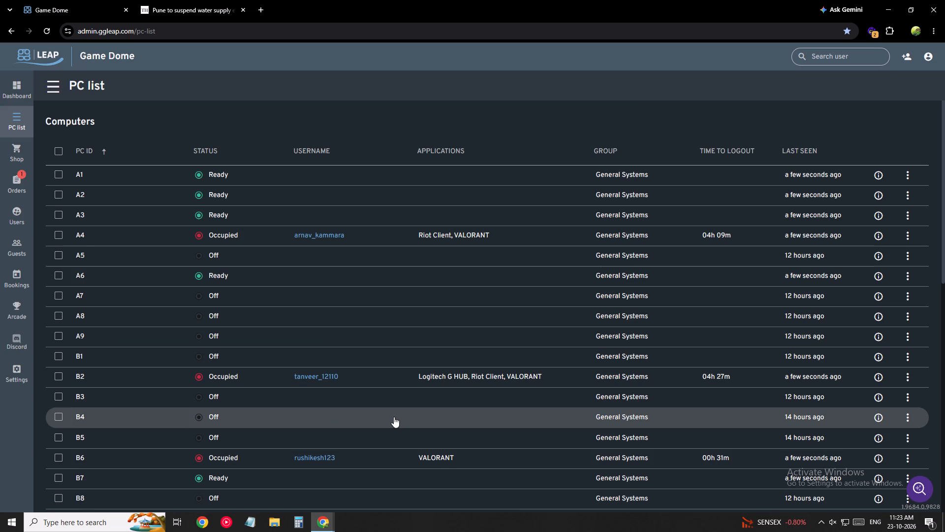
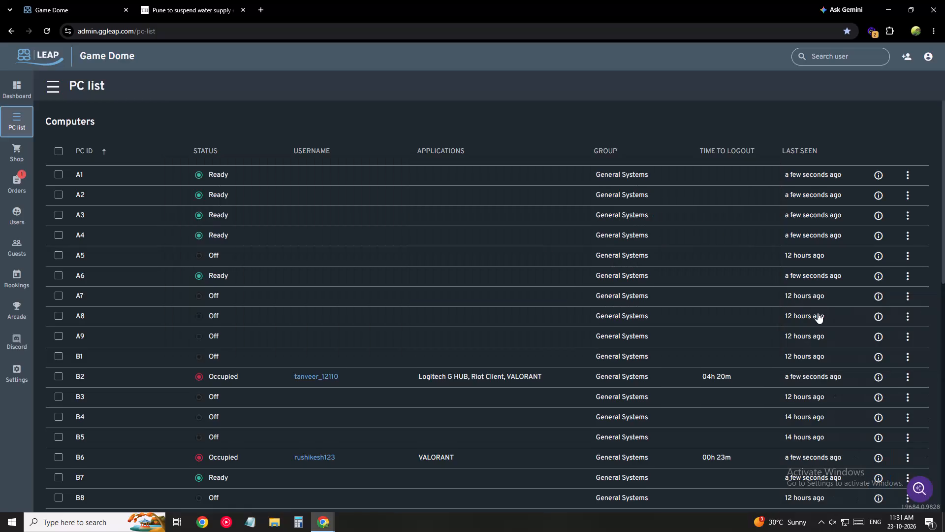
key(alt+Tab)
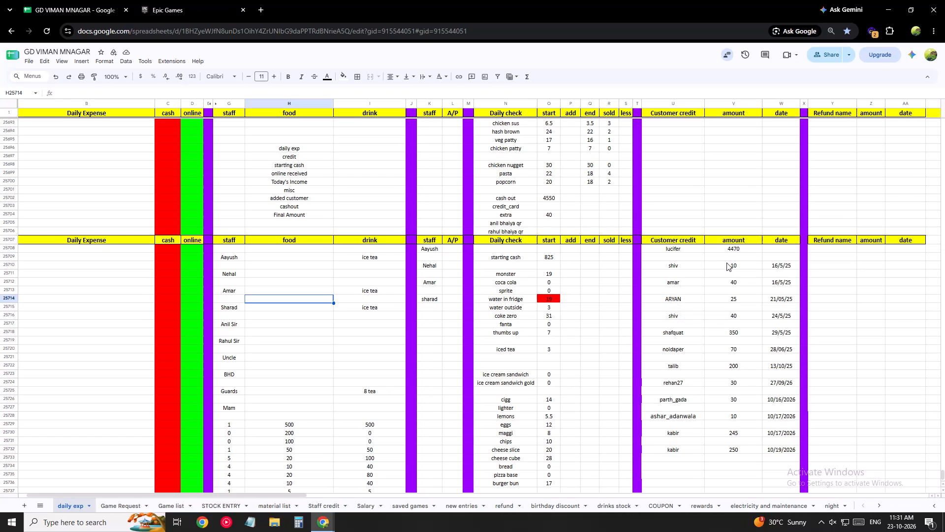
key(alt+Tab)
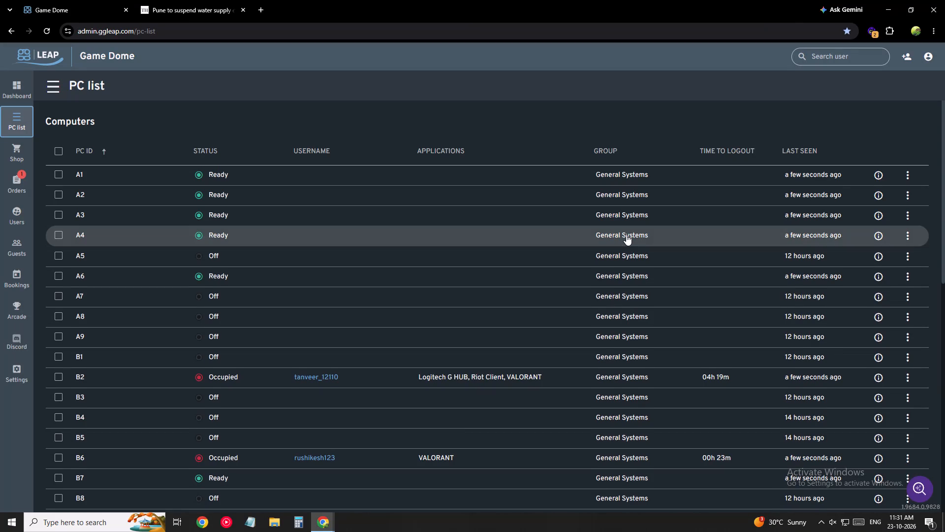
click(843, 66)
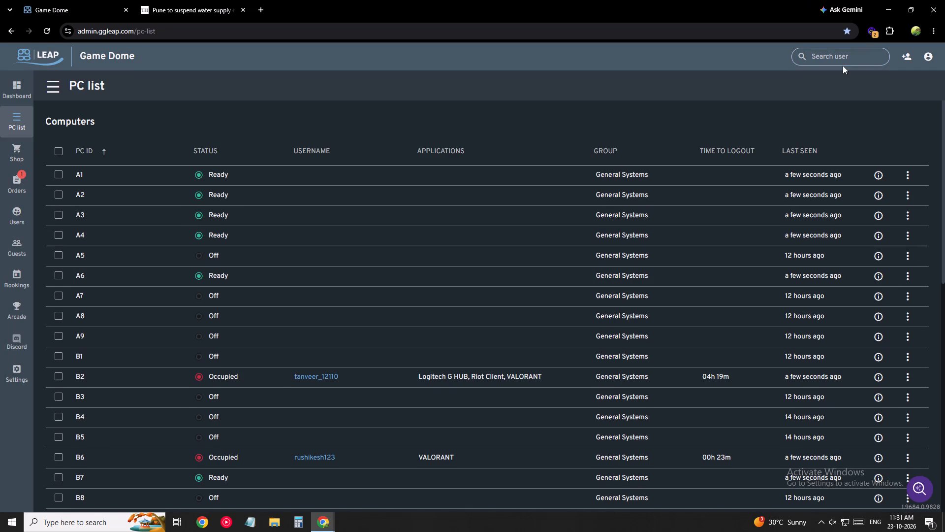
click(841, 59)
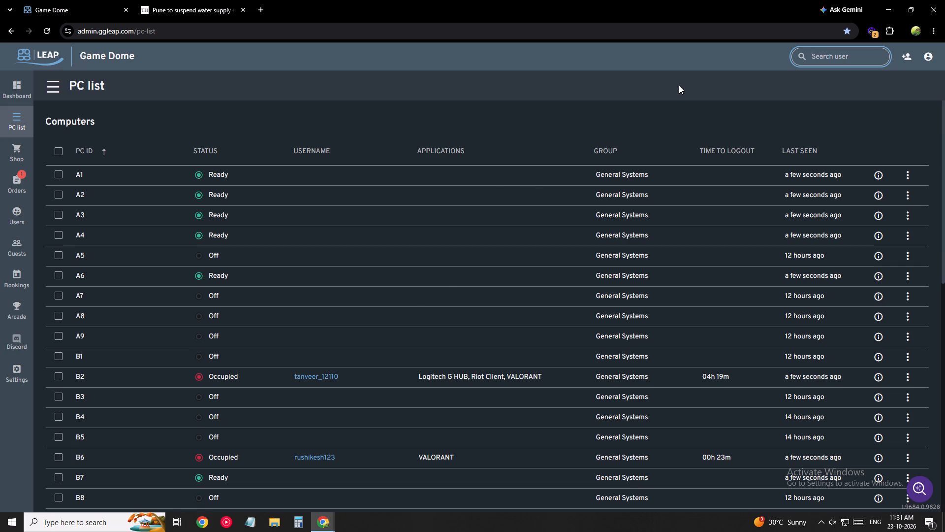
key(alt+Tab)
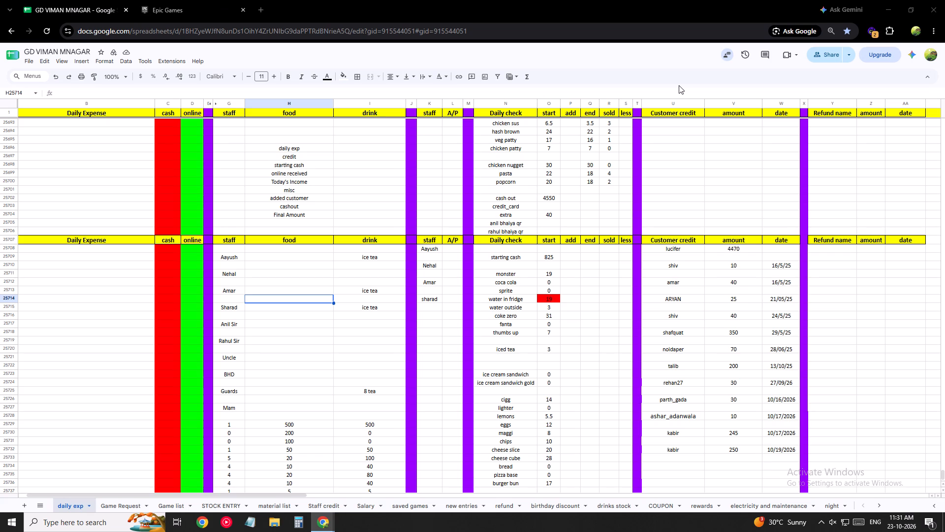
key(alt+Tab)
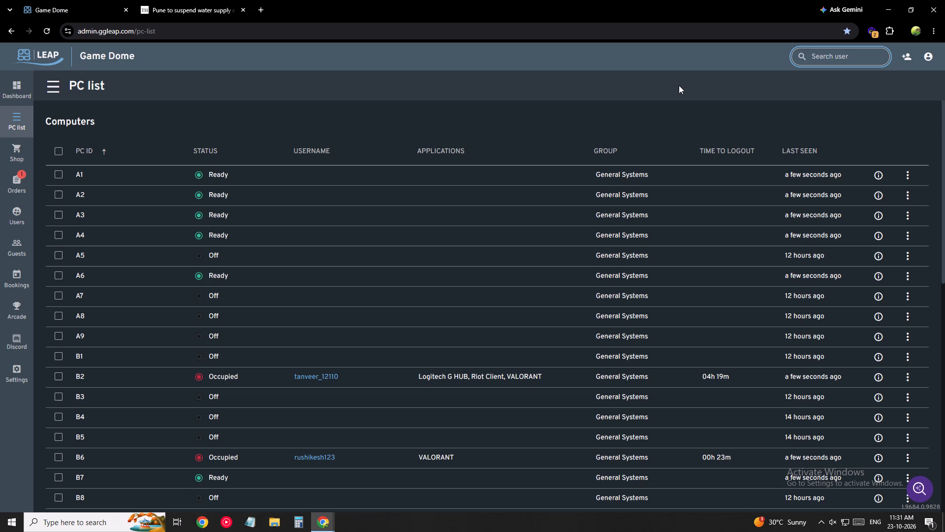
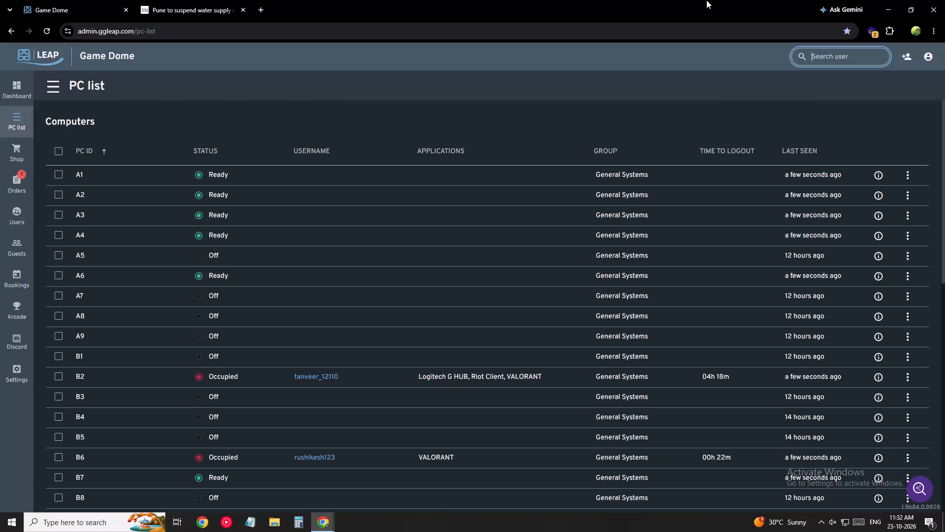
Find Krishna's customer account in the user search and open the full shop for that customer.
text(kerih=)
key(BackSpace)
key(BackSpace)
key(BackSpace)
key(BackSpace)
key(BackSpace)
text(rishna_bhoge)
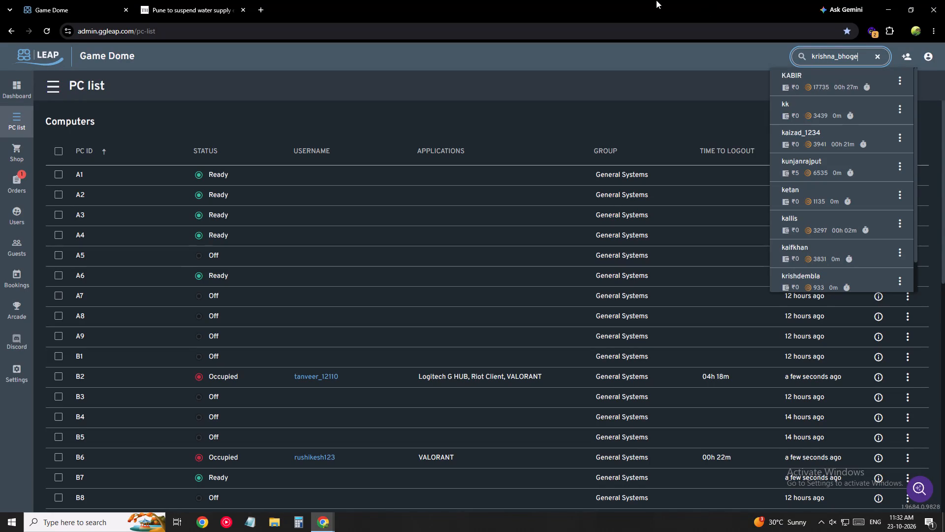
click(905, 81)
click(923, 88)
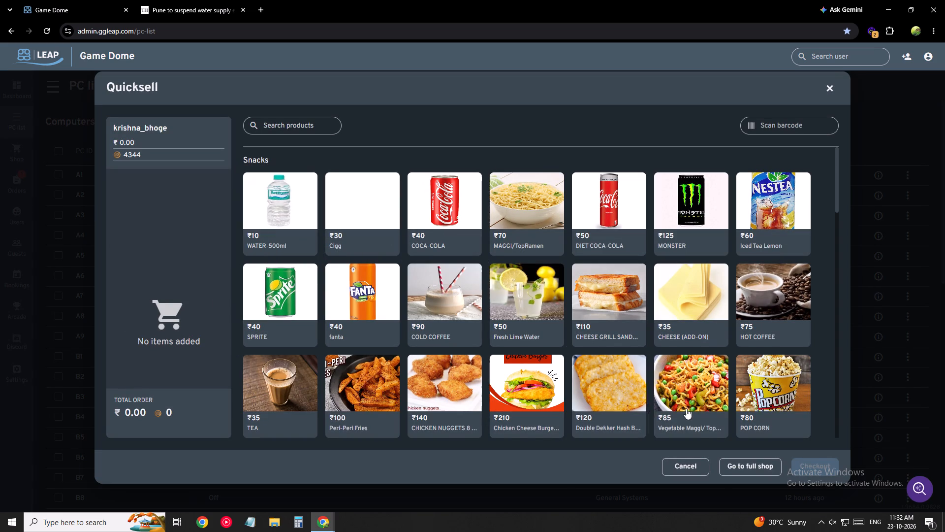
click(726, 469)
Add one 1 hr Ps5 Console rental pass at ₹100 to the customer's order and proceed to checkout.
click(240, 152)
click(318, 154)
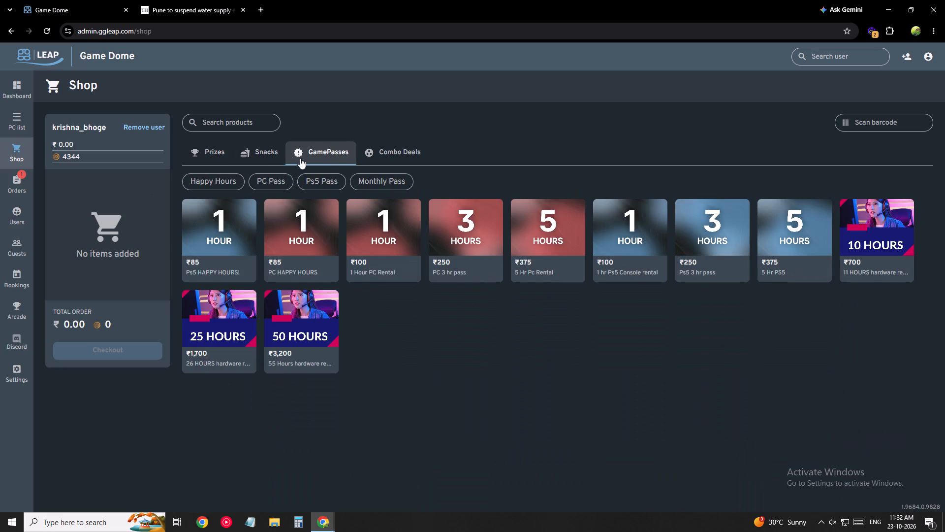
click(255, 147)
click(319, 147)
click(277, 175)
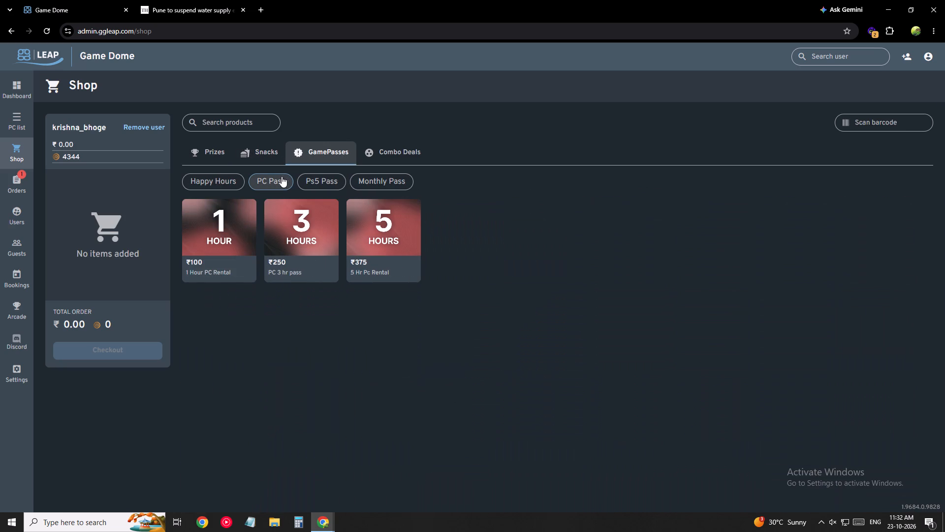
click(330, 153)
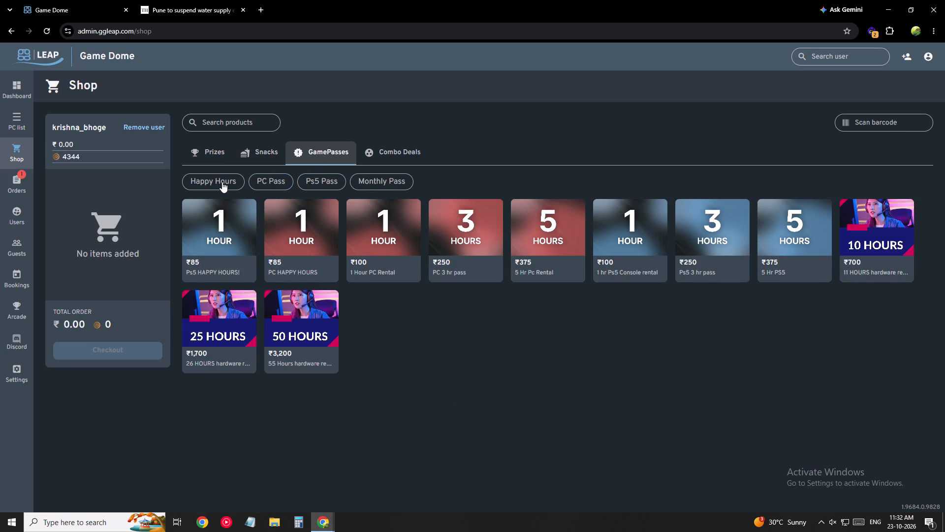
click(315, 183)
click(174, 248)
click(122, 337)
click(108, 350)
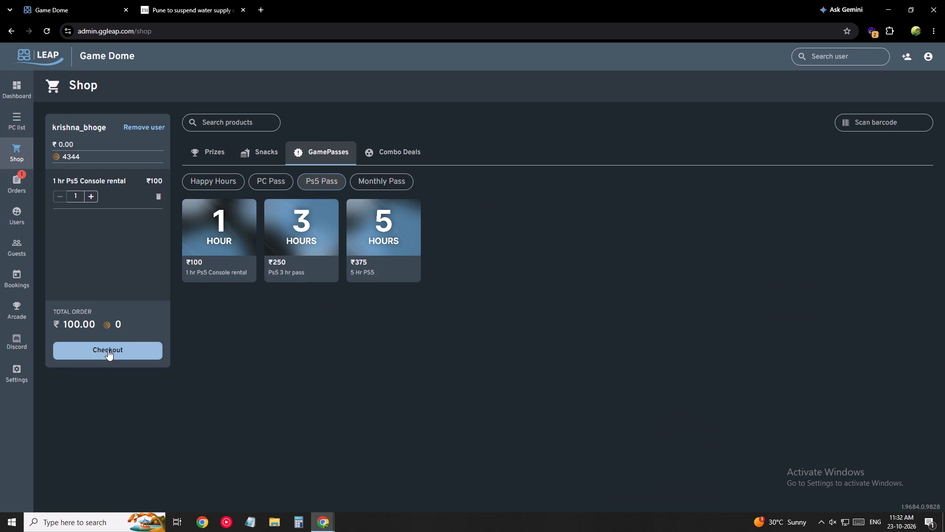
Split the payment into ₹1 by credit card and ₹99 in cash, and charge the order.
click(312, 281)
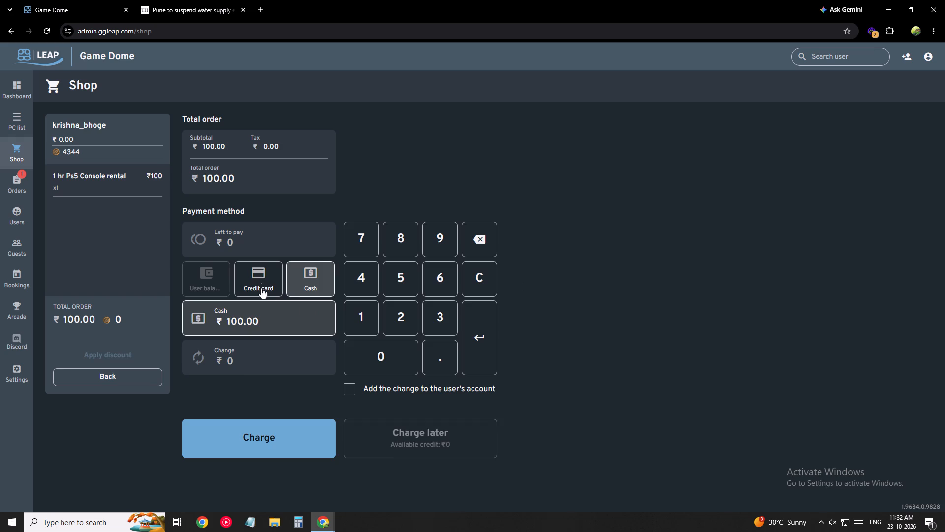
click(262, 277)
click(360, 312)
click(270, 346)
double_click(437, 247)
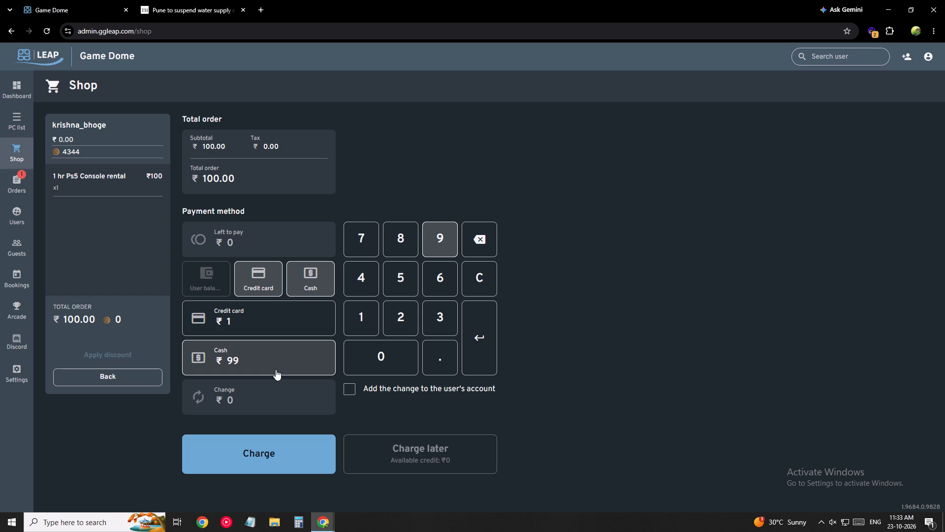
click(299, 467)
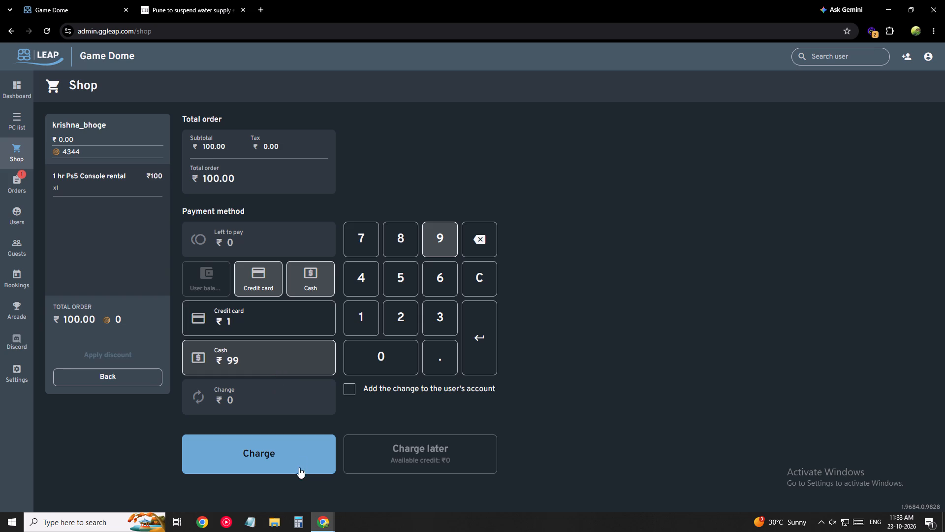
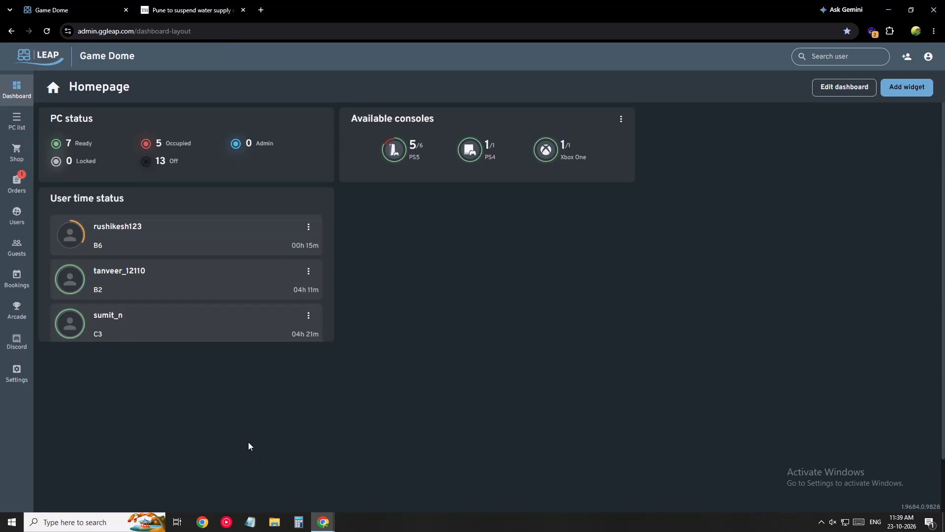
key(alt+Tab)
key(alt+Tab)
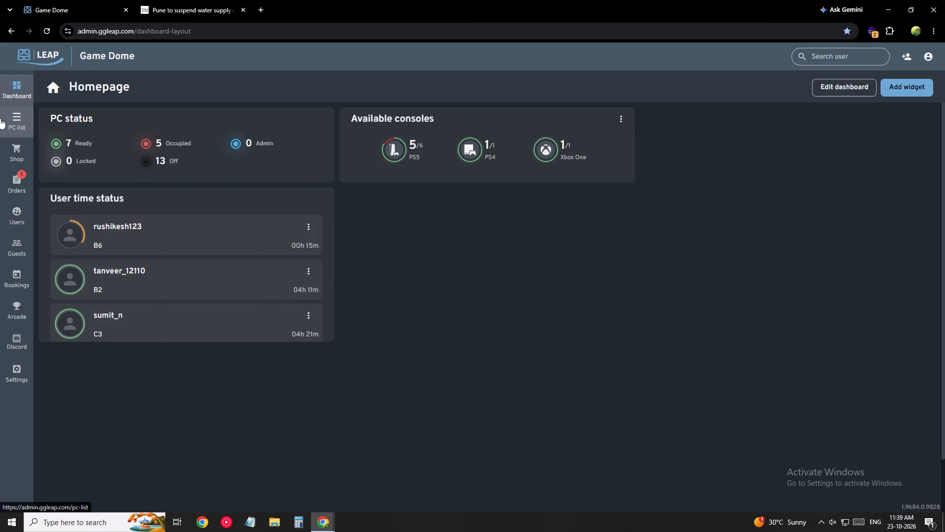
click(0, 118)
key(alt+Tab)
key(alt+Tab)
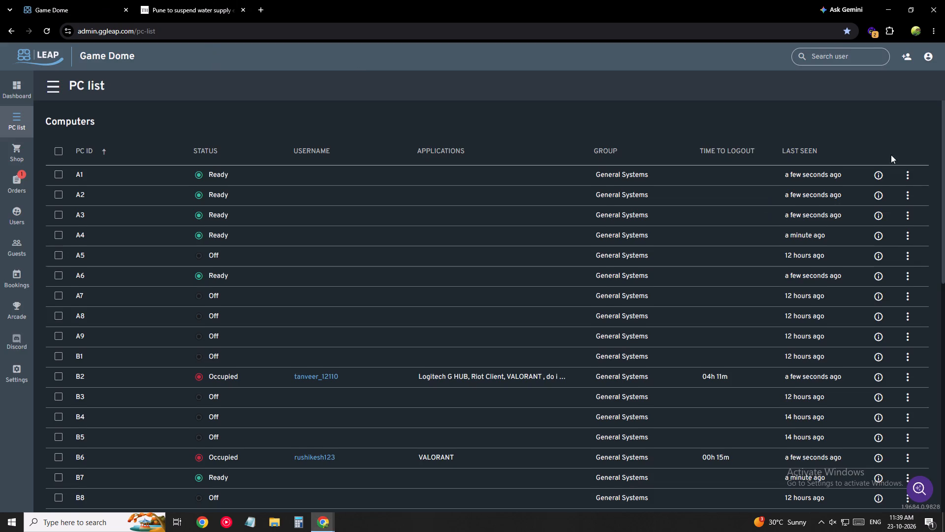
Open Krishna's 1 hr Ps5 Console rental transaction from the order history and copy the customer's username.
click(22, 171)
click(241, 120)
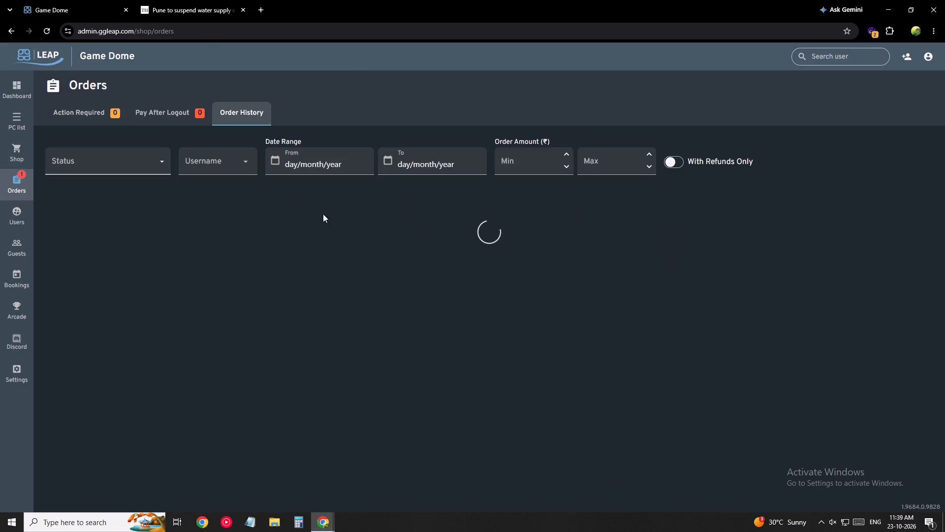
click(382, 237)
double_click(74, 124)
key(ctrl+c)
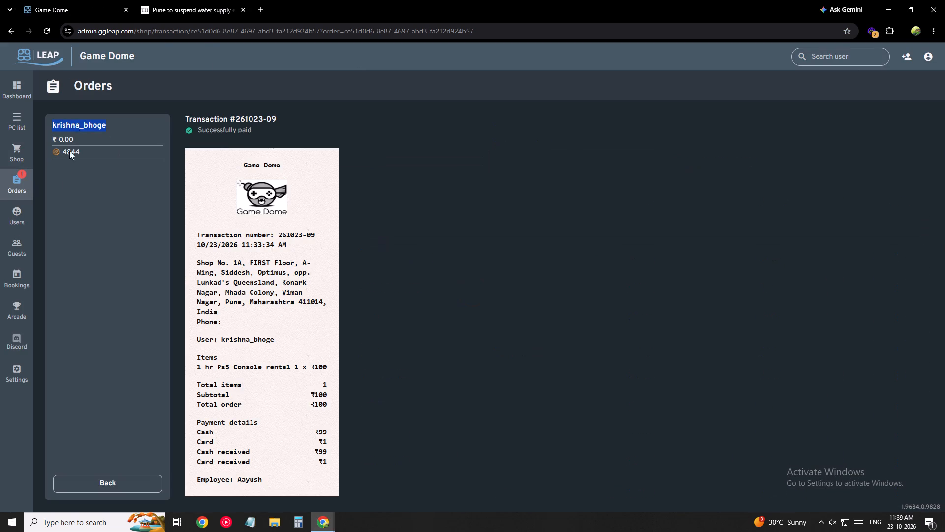
Open Arnav's WATER-500ml transaction from the order history and copy the customer's username.
click(22, 186)
click(244, 109)
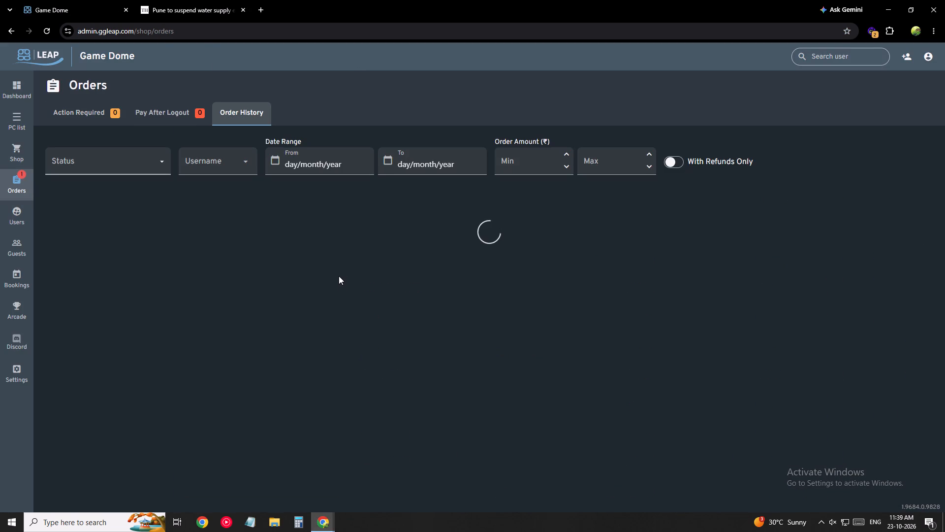
click(374, 296)
double_click(55, 114)
key(ctrl+c)
Log Arnav in to the Ps 5 A slim console from the PC list, using the copied username.
click(19, 110)
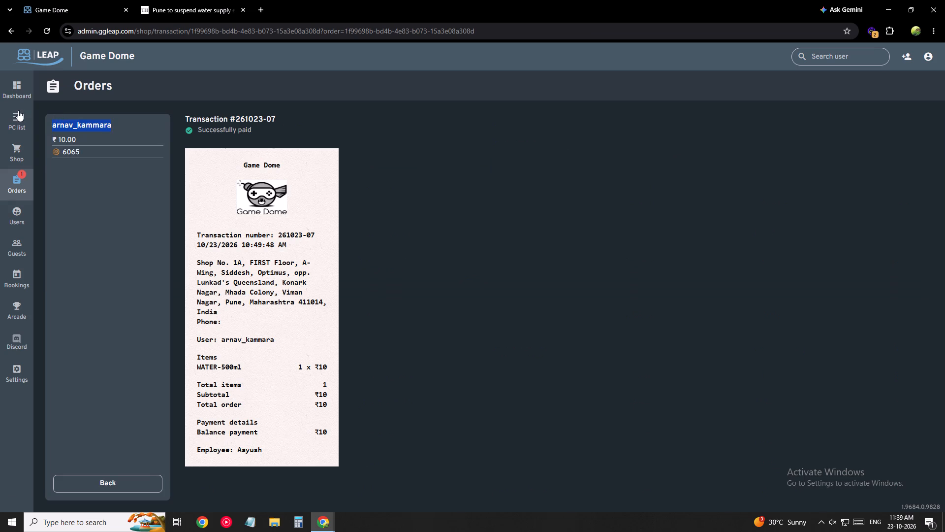
scroll(212, 275, down, 6)
scroll(408, 445, up, 1)
scroll(412, 447, down, 6)
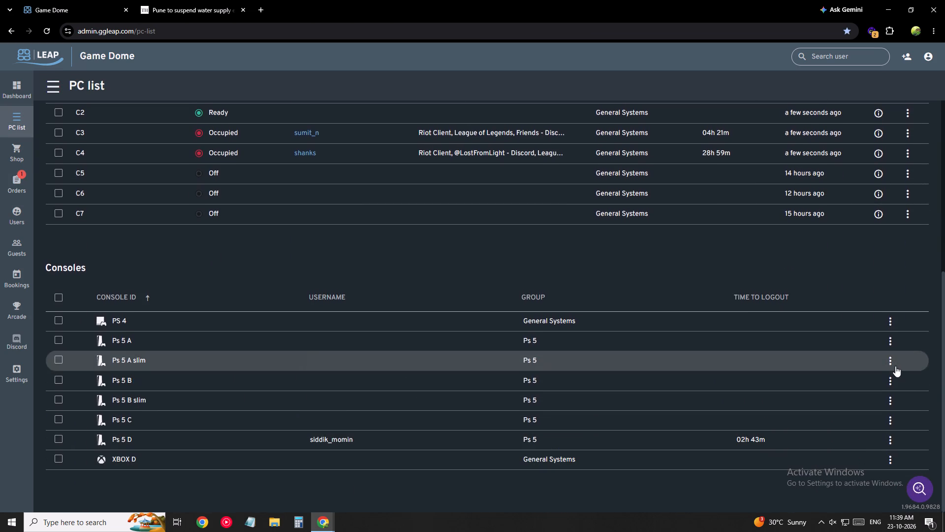
click(892, 363)
click(907, 367)
click(450, 269)
key(ctrl+v)
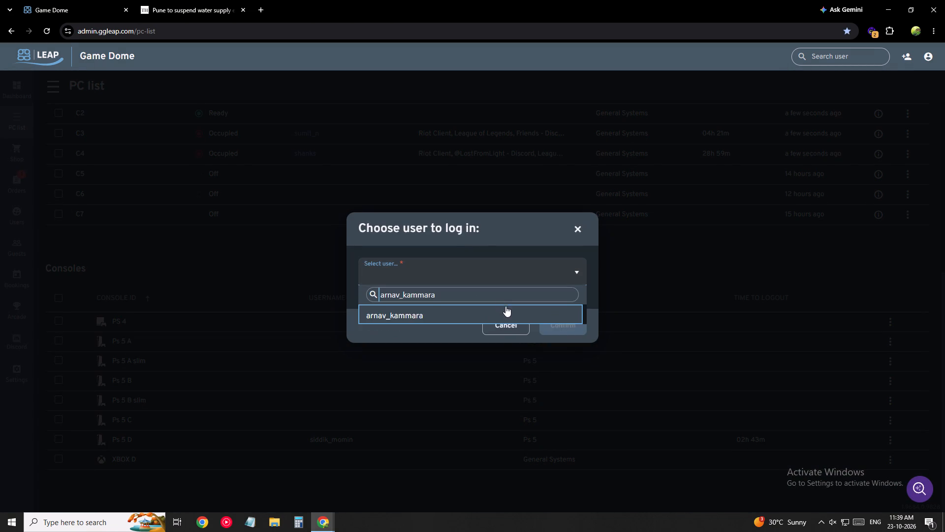
click(505, 306)
click(574, 320)
Add Krishna as a second user on the Ps 5 A slim console, using the username copied earlier from the order.
click(893, 363)
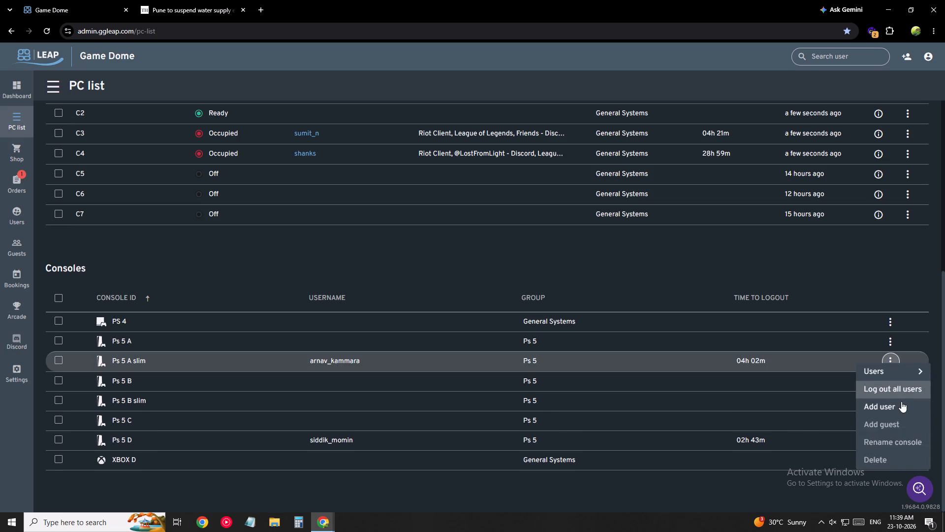
click(902, 404)
click(463, 281)
key(super+v)
click(461, 382)
key(ctrl+v)
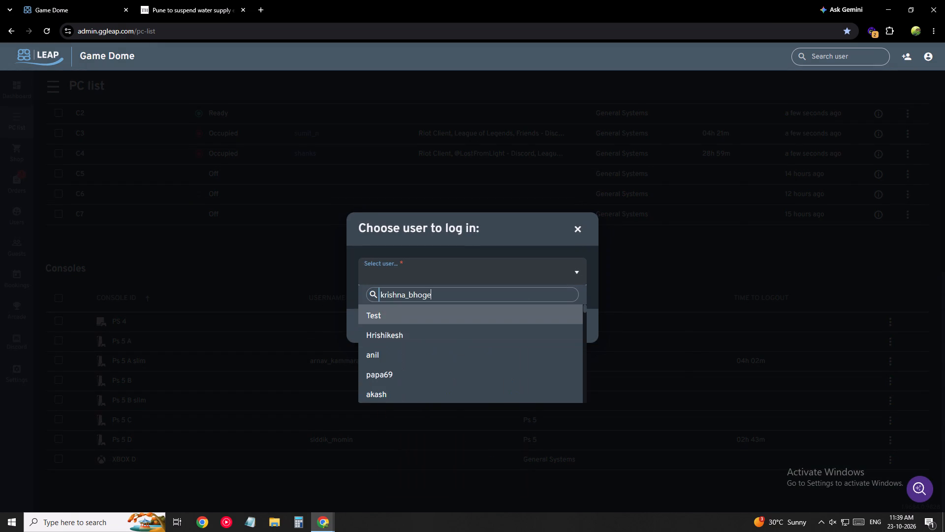
click(457, 296)
click(487, 318)
click(566, 328)
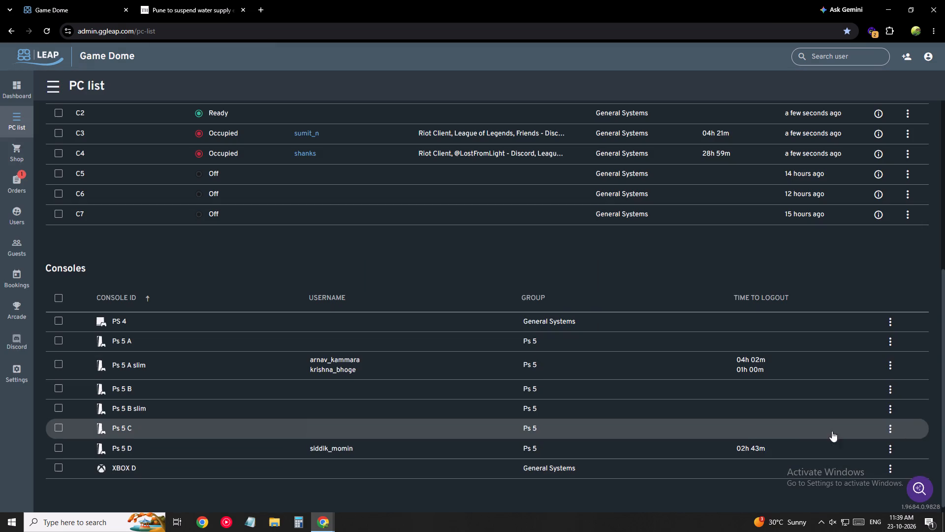
click(888, 429)
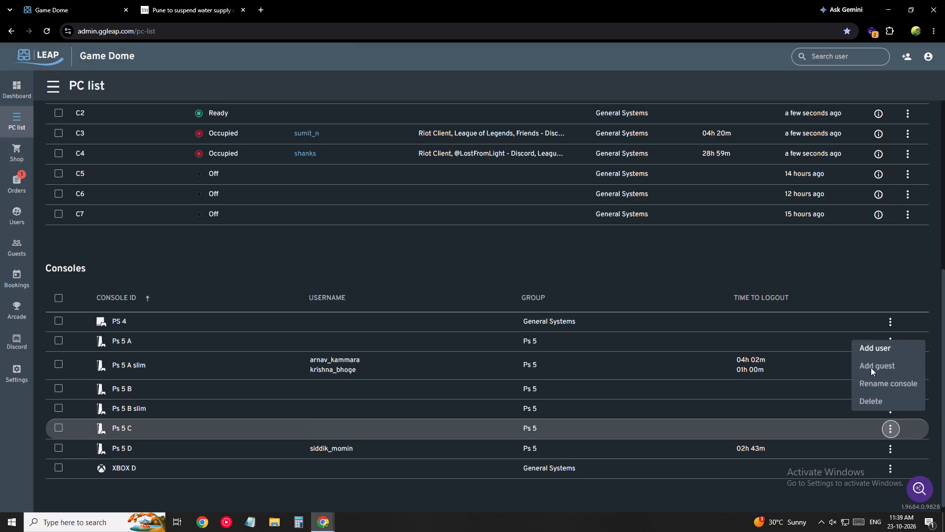
click(873, 349)
click(398, 268)
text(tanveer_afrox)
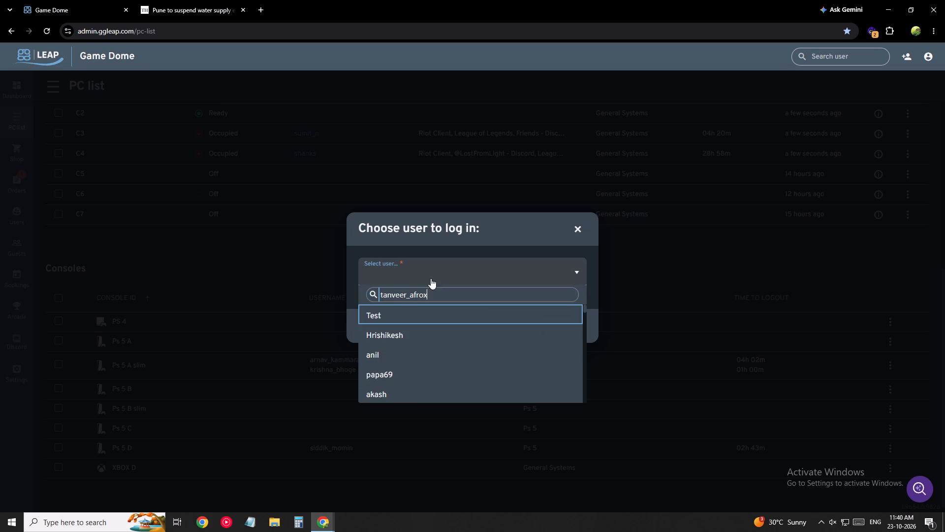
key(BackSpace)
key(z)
click(447, 307)
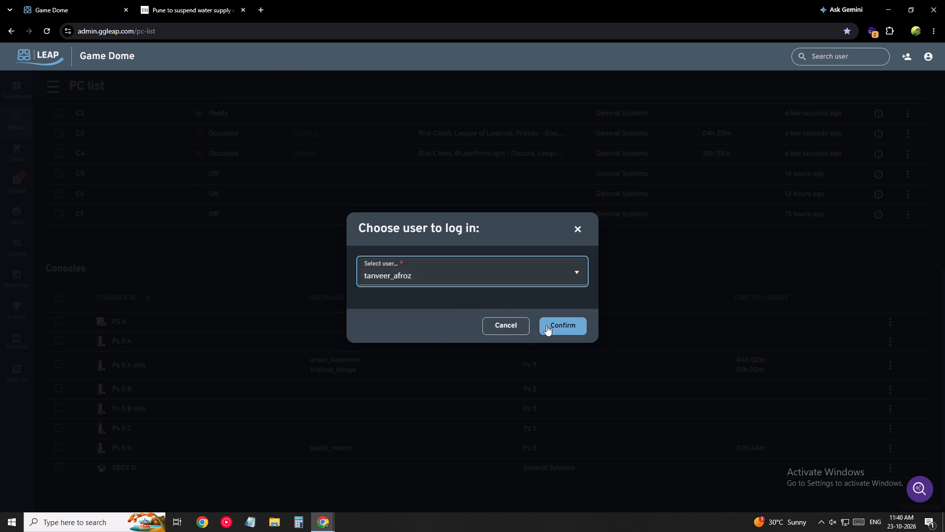
click(546, 325)
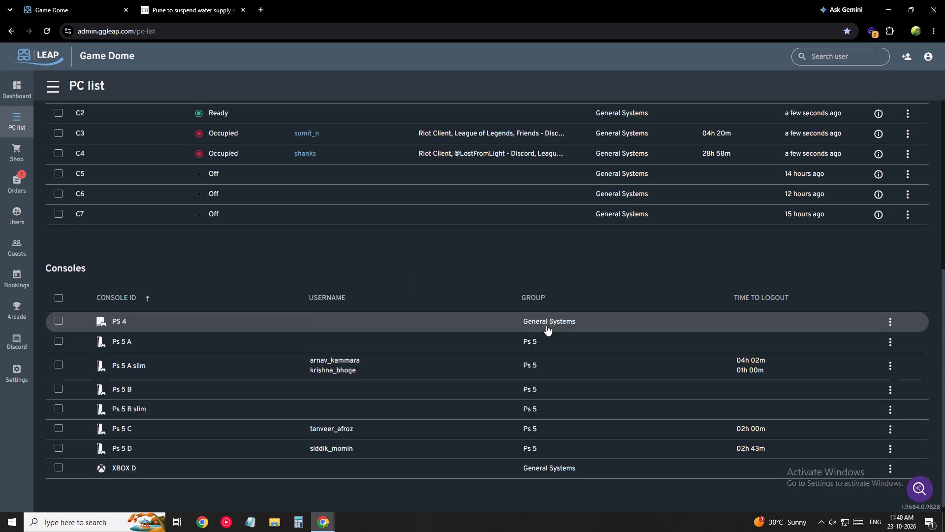
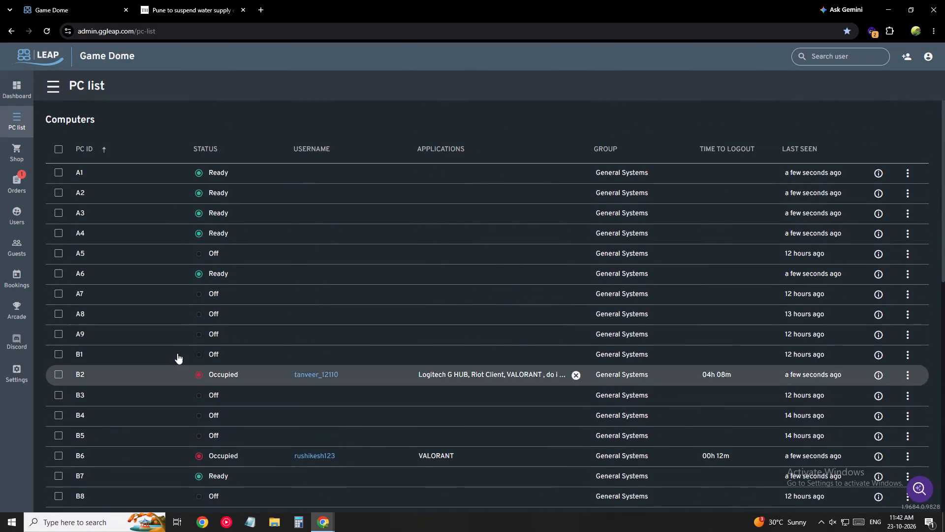
Skim The Hindu article about Pune's water supply suspension and close it.
scroll(177, 353, up, 2)
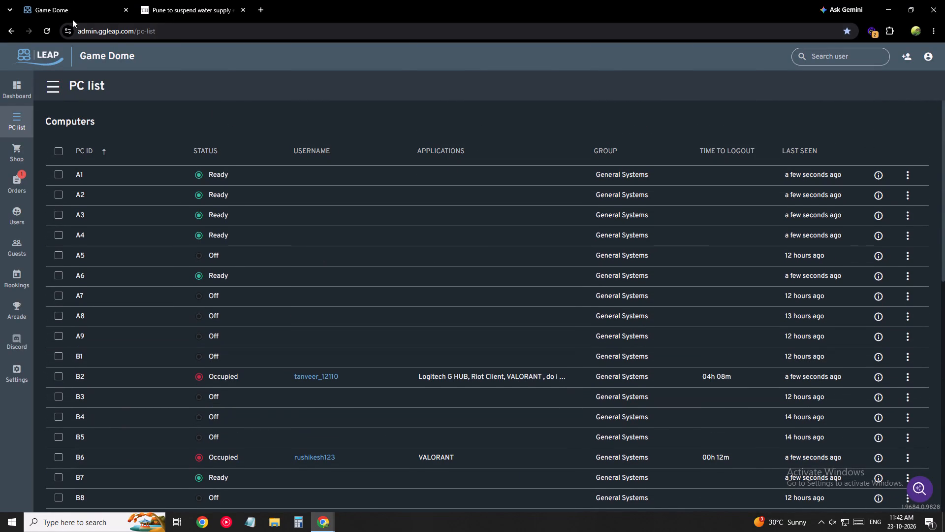
click(206, 0)
scroll(354, 366, down, 2)
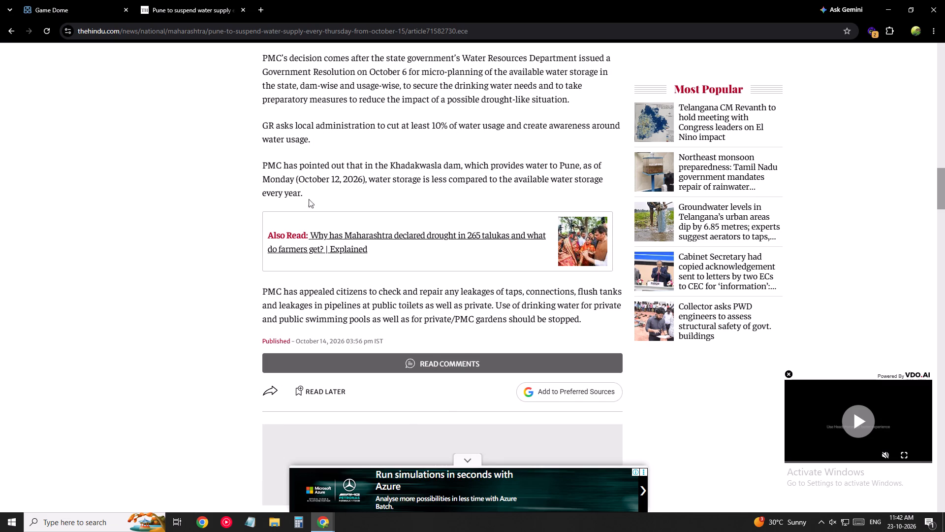
scroll(328, 224, up, 2)
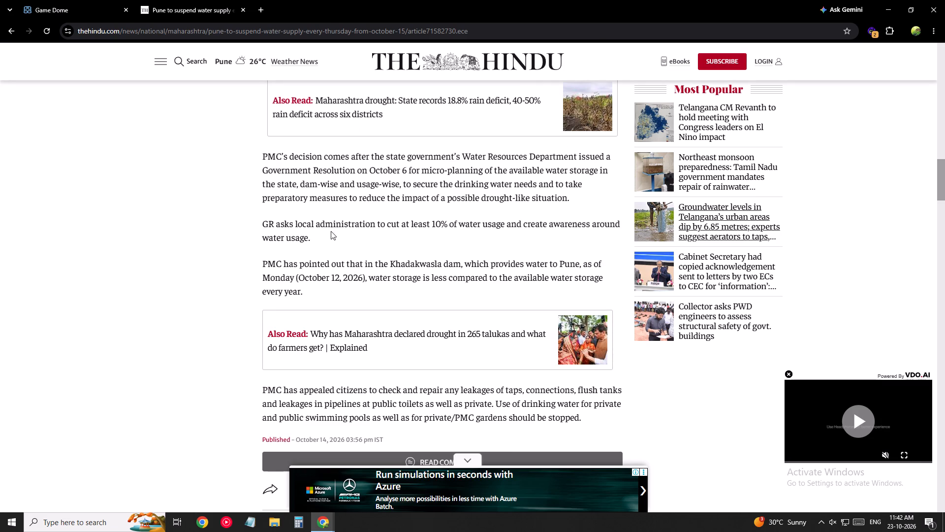
click(242, 8)
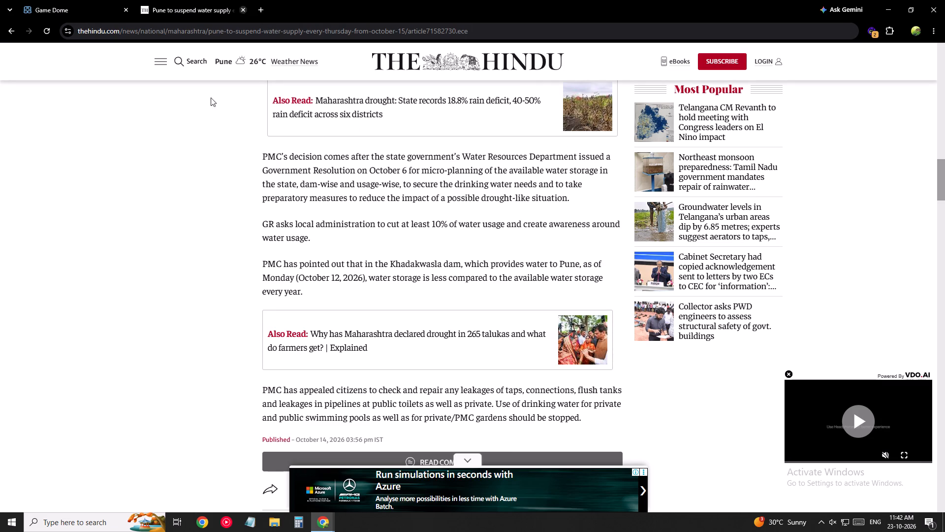
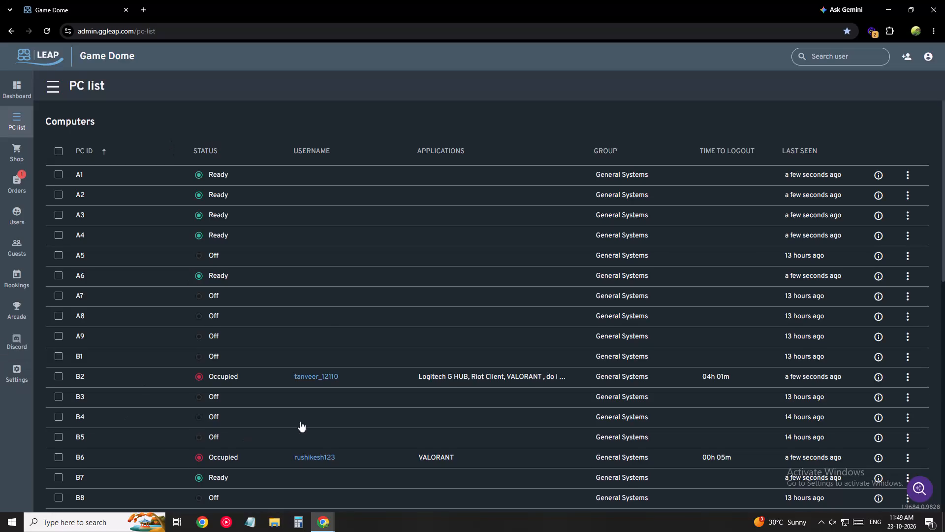
click(861, 54)
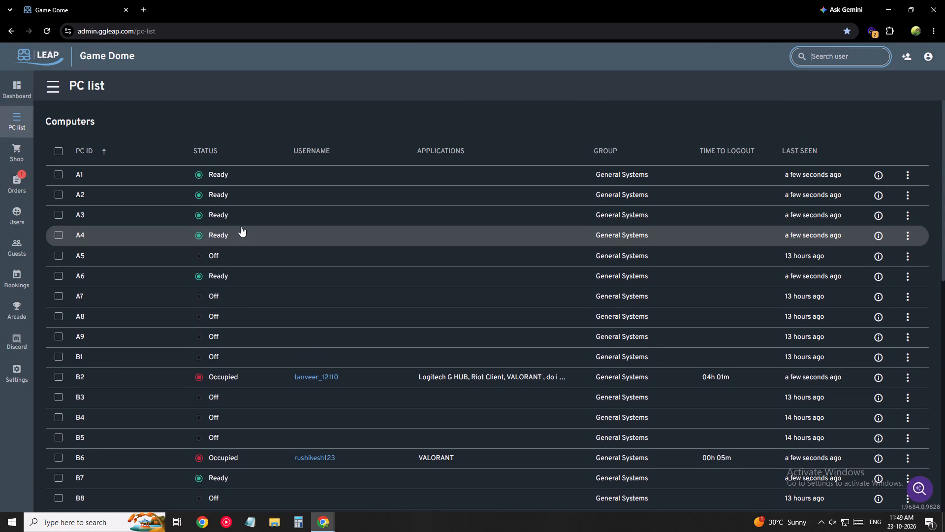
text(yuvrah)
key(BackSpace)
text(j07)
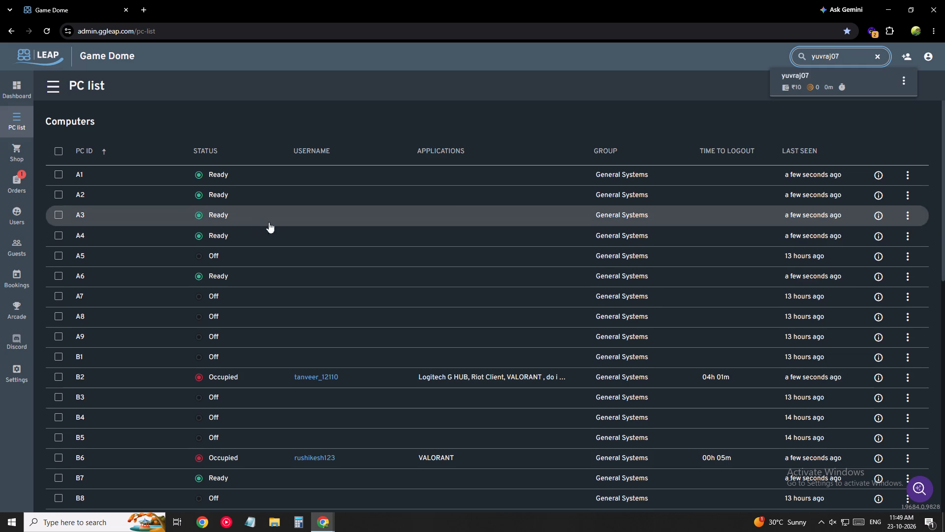
click(913, 86)
click(922, 89)
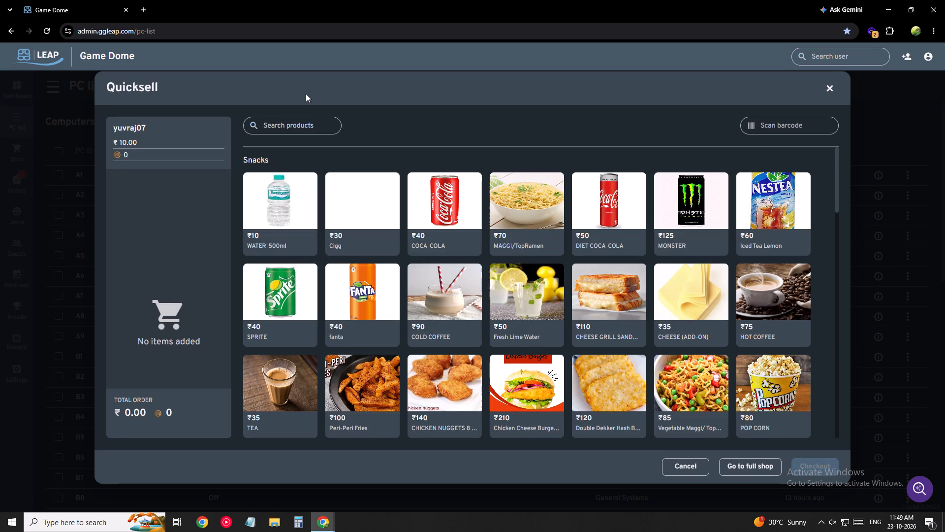
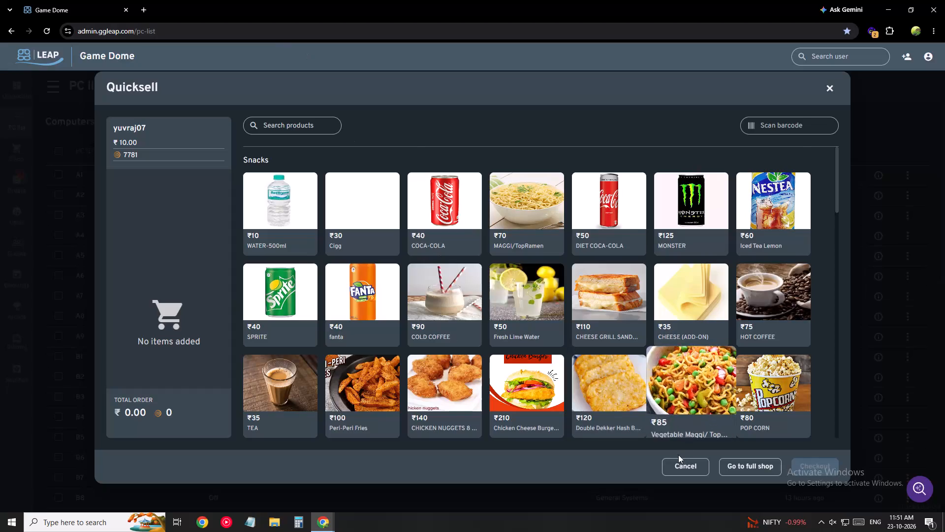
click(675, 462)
scroll(366, 379, down, 3)
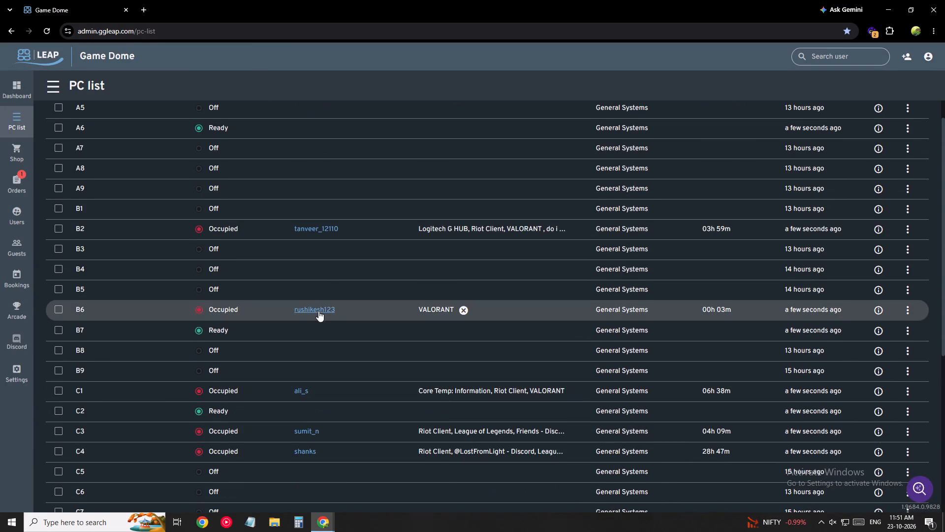
click(318, 311)
click(359, 314)
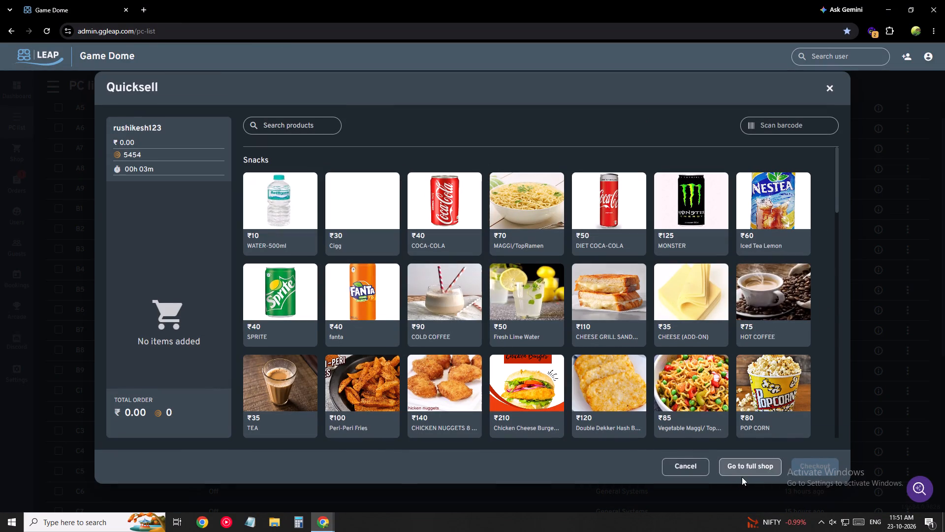
click(742, 476)
click(767, 476)
click(760, 463)
click(330, 159)
click(288, 172)
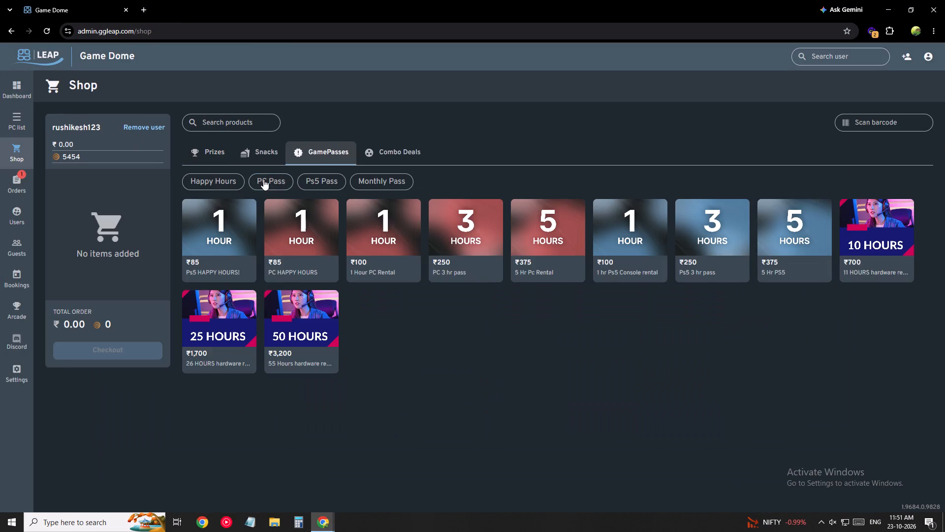
click(263, 179)
click(218, 226)
click(102, 342)
click(202, 254)
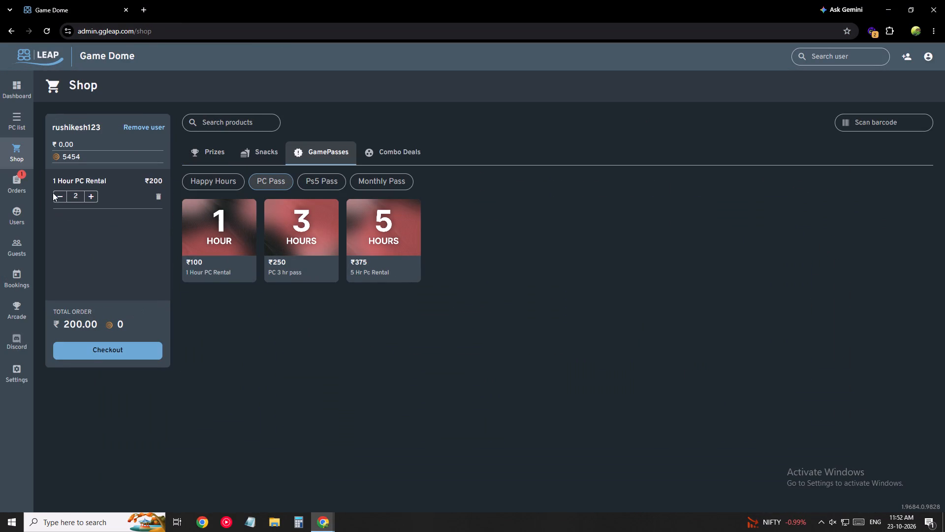
click(53, 193)
click(57, 199)
click(93, 336)
click(143, 350)
click(245, 285)
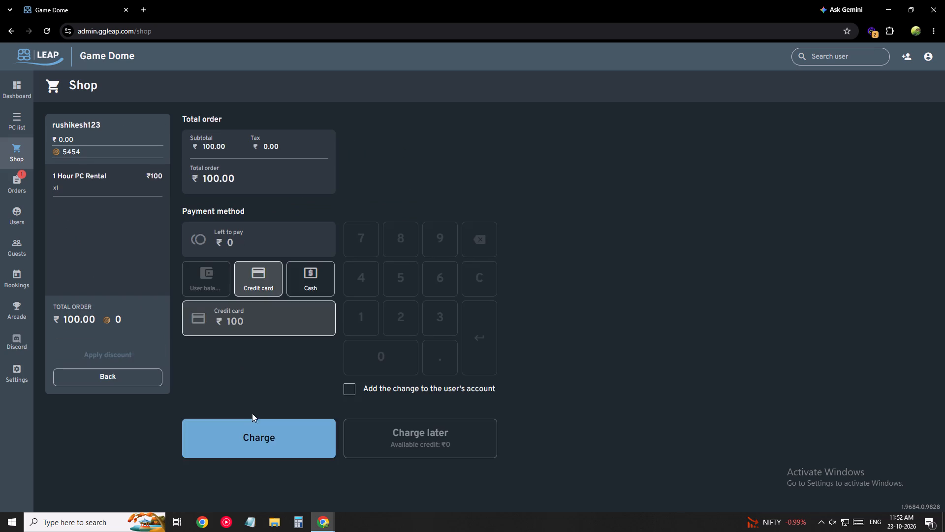
click(256, 424)
double_click(75, 126)
key(ctrl+c)
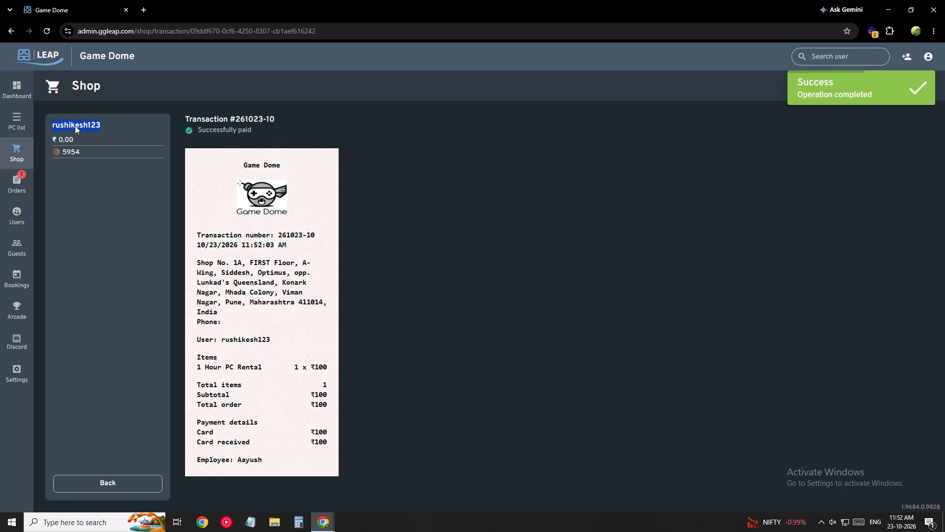
key(alt+Tab)
click(686, 465)
key(ctrl+v)
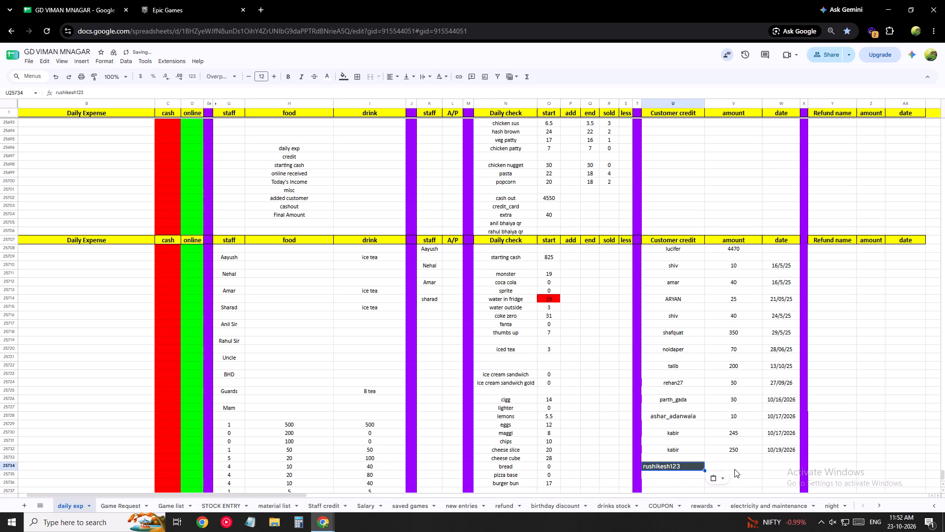
click(746, 469)
text(100)
key(Return)
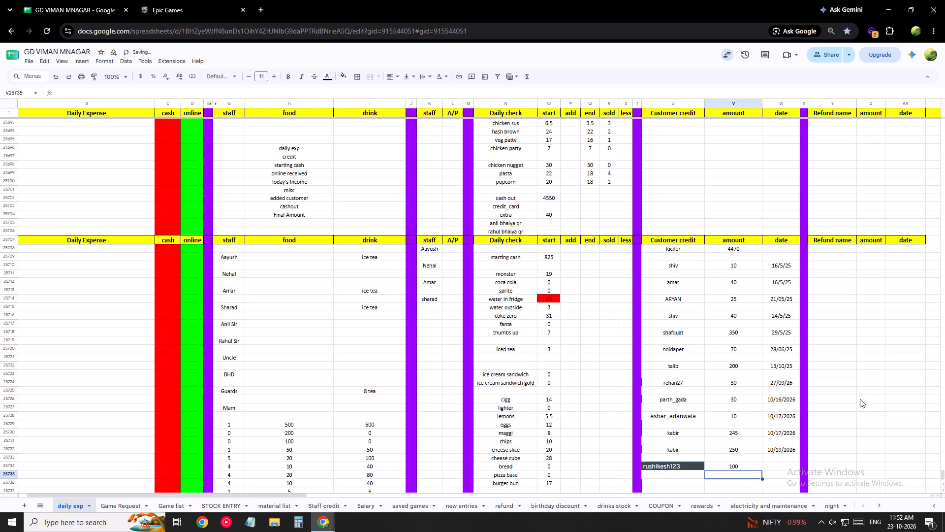
click(788, 457)
click(783, 450)
key(ctrl+c)
click(782, 467)
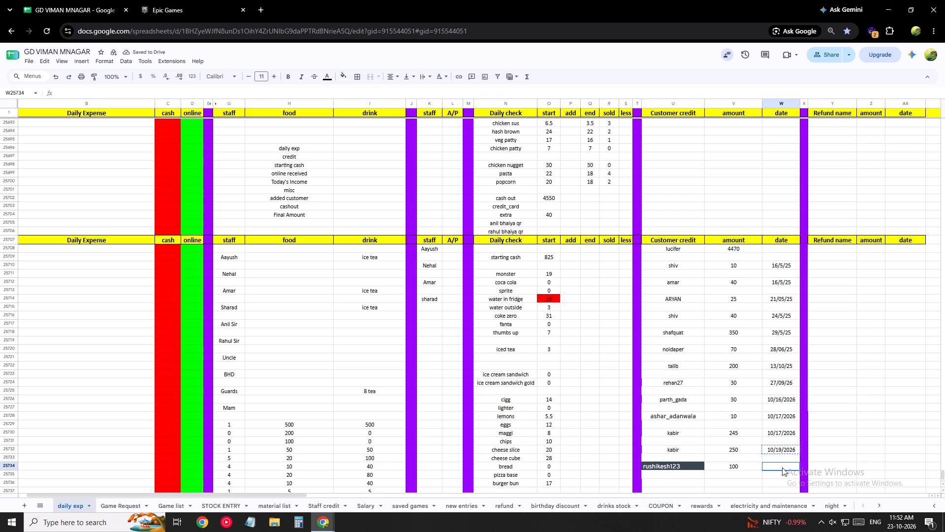
key(ctrl+v)
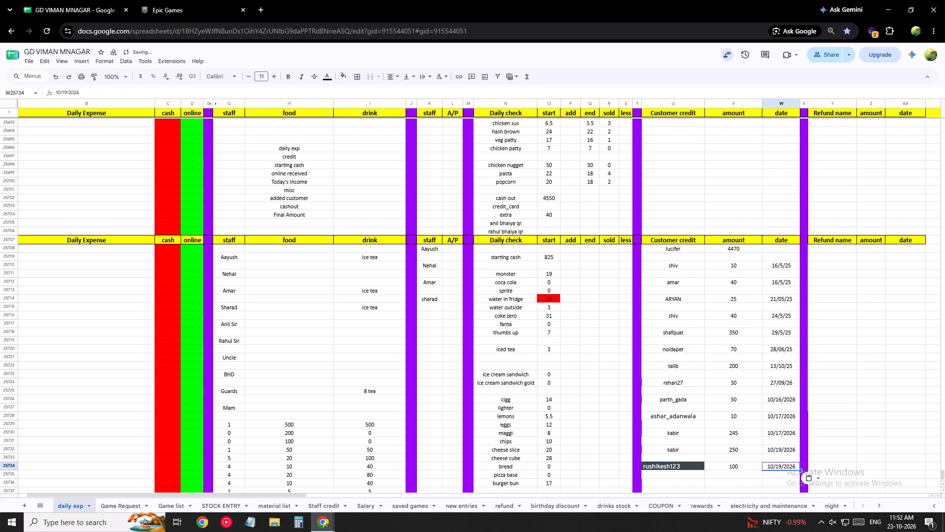
double_click(782, 467)
click(799, 419)
scroll(824, 423, down, 4)
Review the computer and console sessions in the Game Dome PC list, and look over the current day's block in the daily exp sheet.
key(alt+Tab)
click(9, 114)
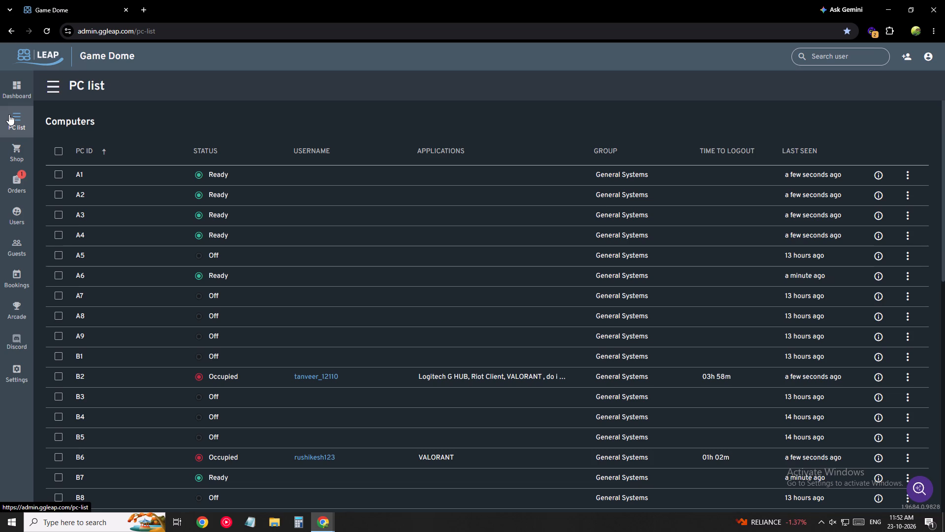
scroll(223, 367, down, 4)
scroll(209, 431, down, 4)
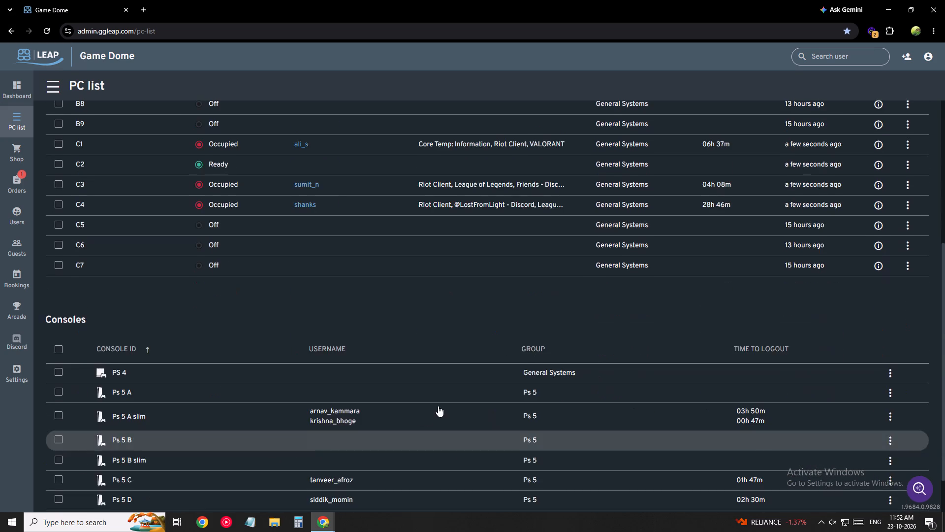
scroll(438, 406, down, 2)
key(alt+Tab)
click(749, 313)
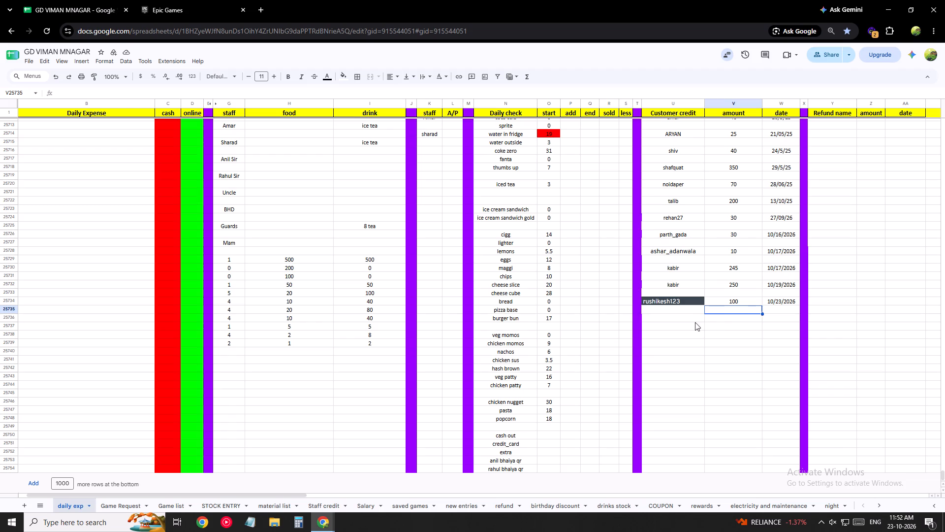
click(695, 322)
key(alt+Tab)
key(alt+Tab)
click(371, 217)
scroll(296, 267, up, 2)
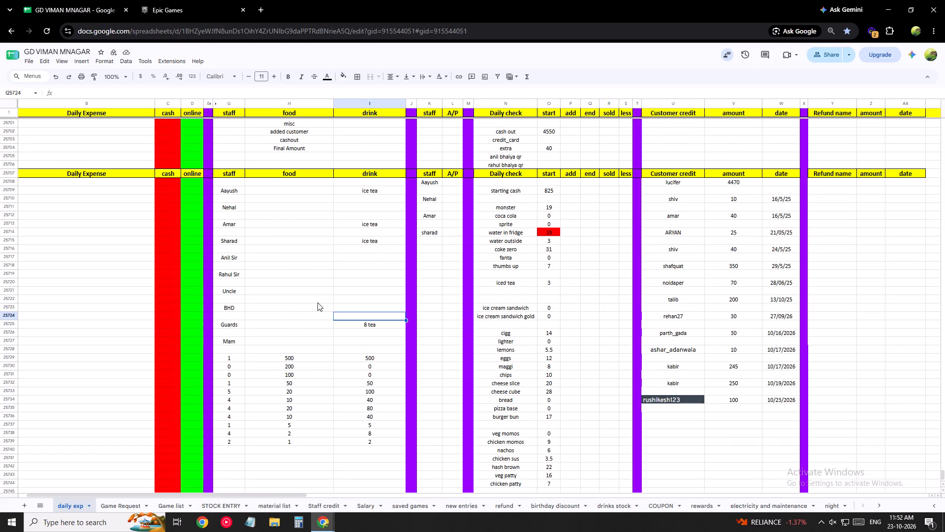
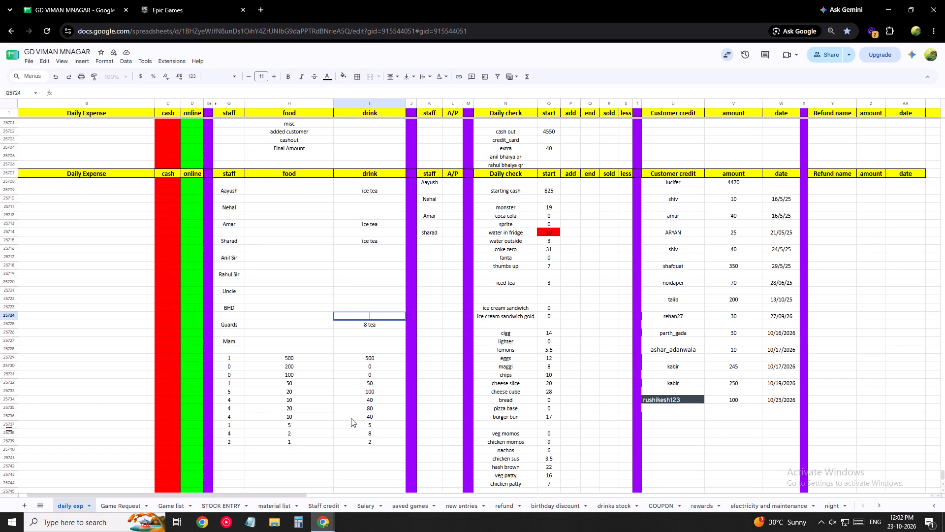
Switch to the Epic Games tab and proceed with the account confirmation there.
click(200, 0)
drag(497, 222, 494, 227)
click(498, 243)
Return to the daily exp sheet and enter plain maggi as Amar's food in the current day's staff block.
click(89, 0)
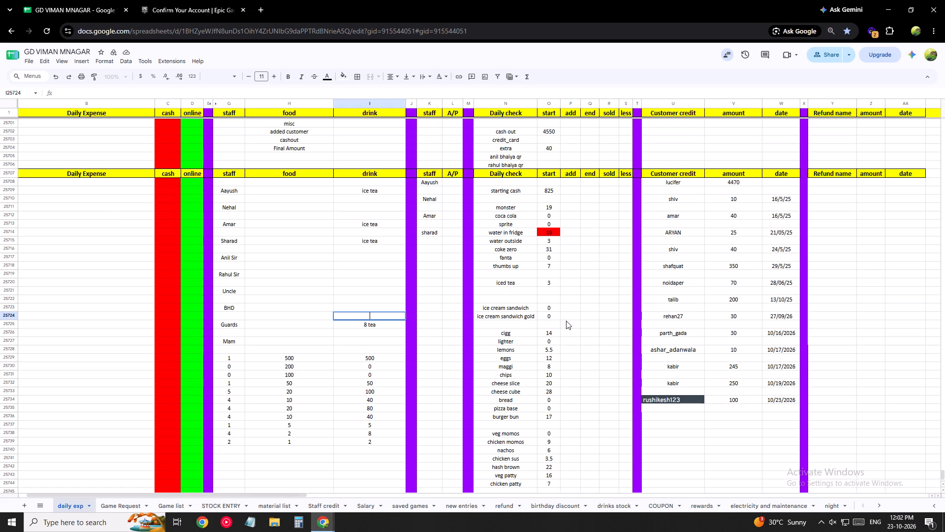
click(727, 440)
click(306, 305)
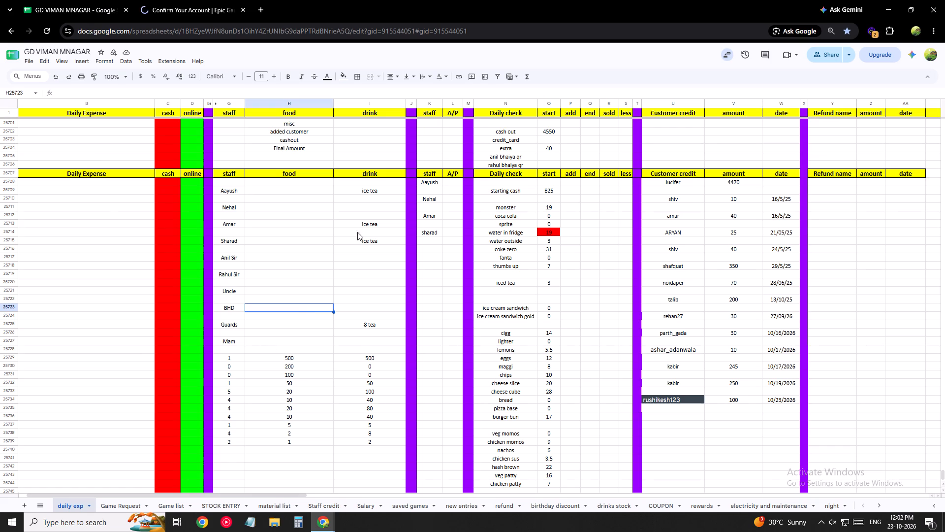
click(290, 230)
click(289, 229)
click(289, 225)
text(plain maggi)
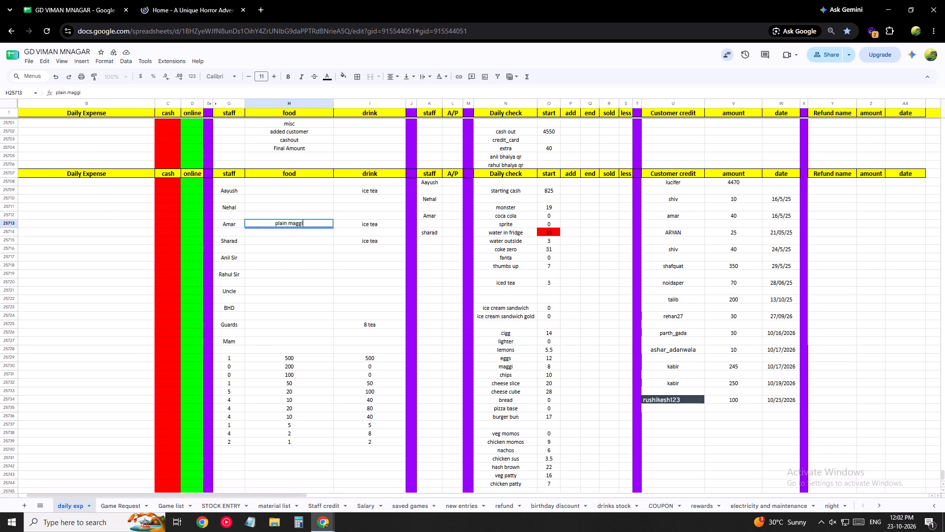
key(Return)
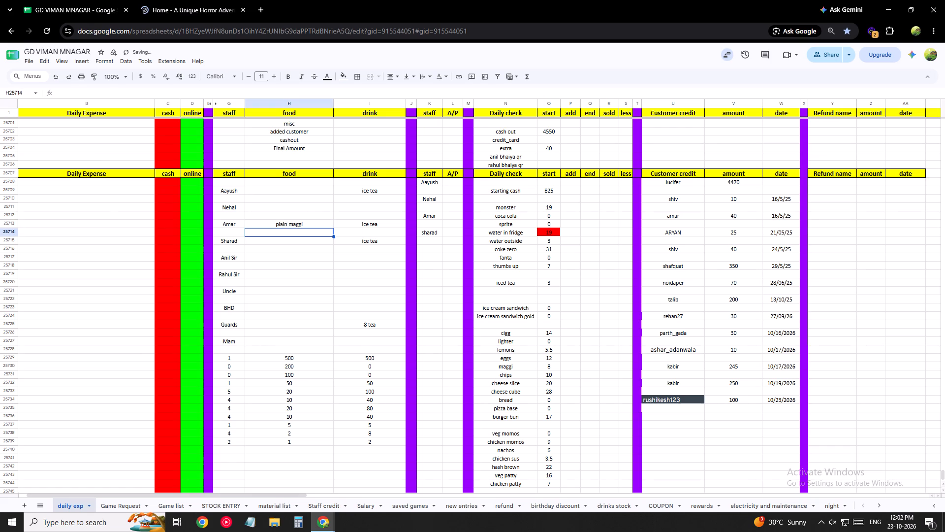
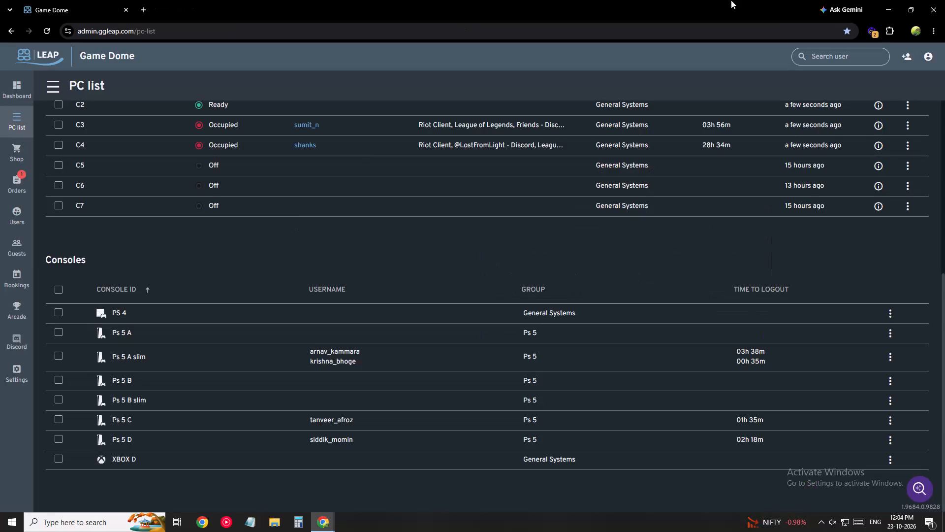
Find Prakash's user account and start a quick sale for it with three Cigg and one DIET COCA-COLA.
click(848, 53)
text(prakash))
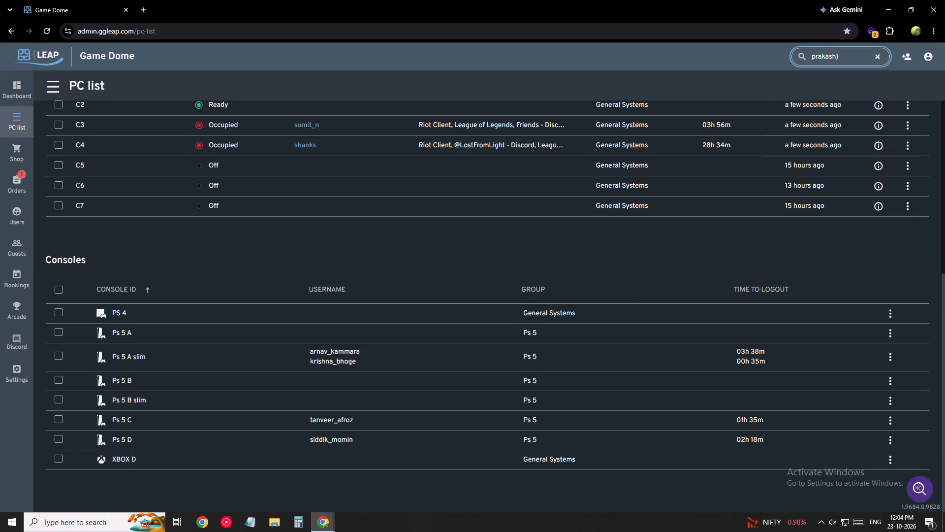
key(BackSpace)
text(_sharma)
scroll(848, 53, up, 1)
click(907, 78)
click(912, 84)
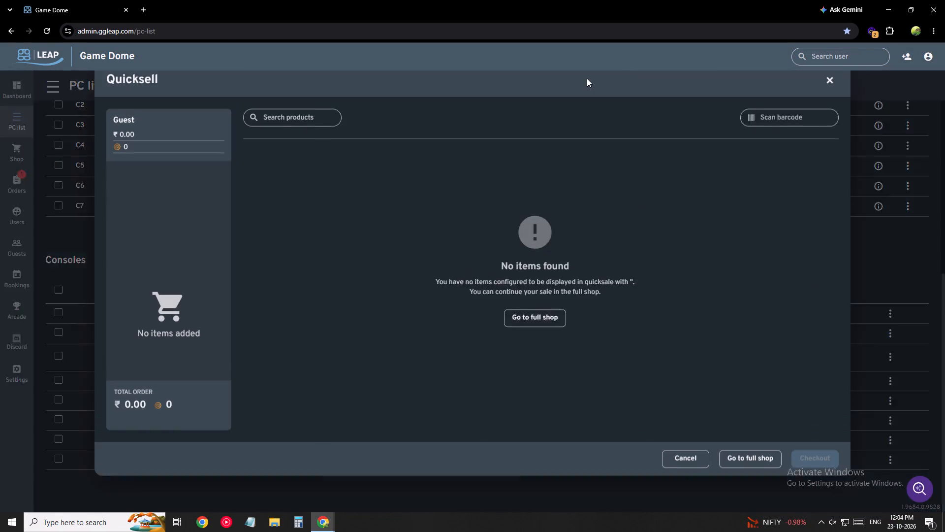
triple_click(358, 201)
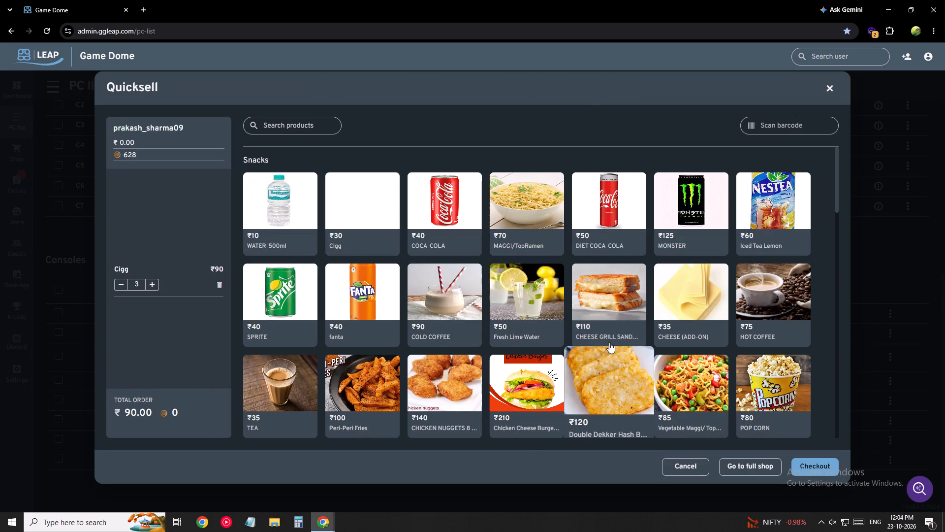
click(617, 220)
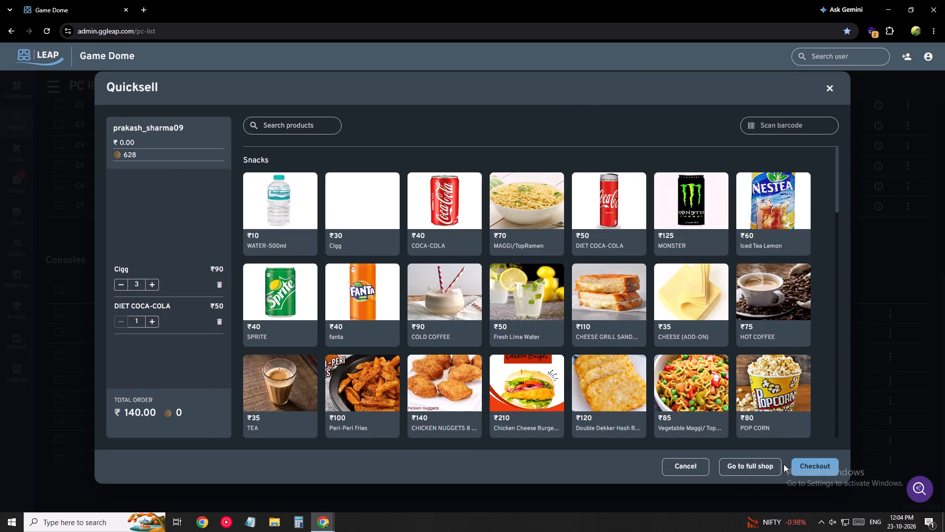
Check out the order with ₹500 in cash, add the change to the user's account, and charge it.
click(815, 468)
click(313, 284)
double_click(472, 280)
click(406, 276)
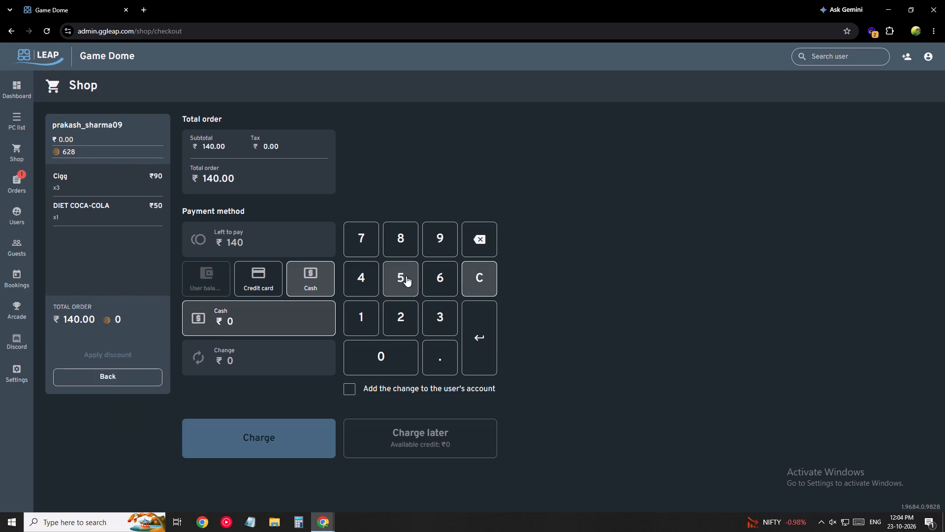
double_click(401, 359)
click(347, 383)
click(306, 435)
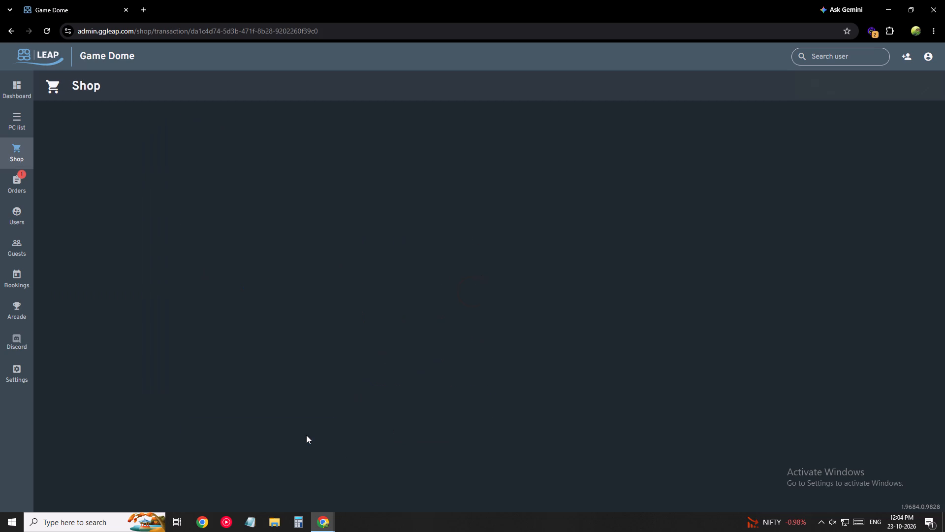
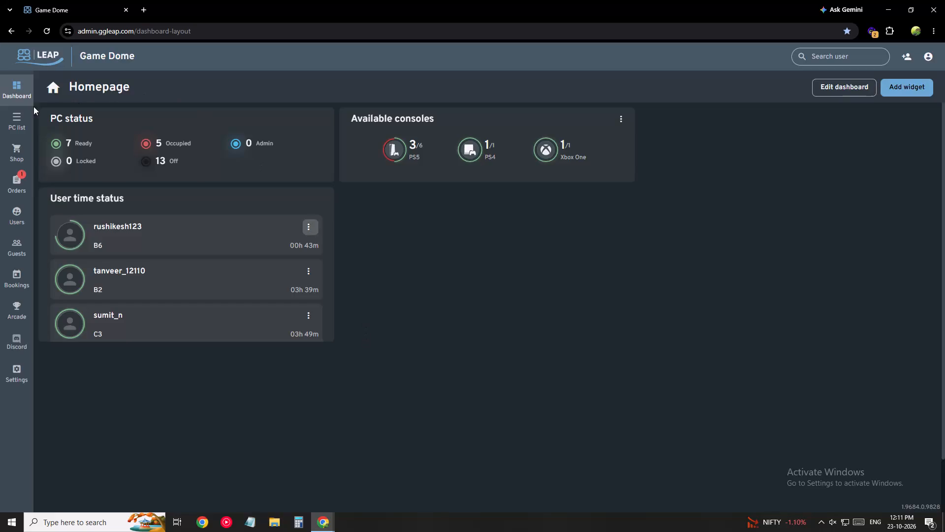
click(20, 110)
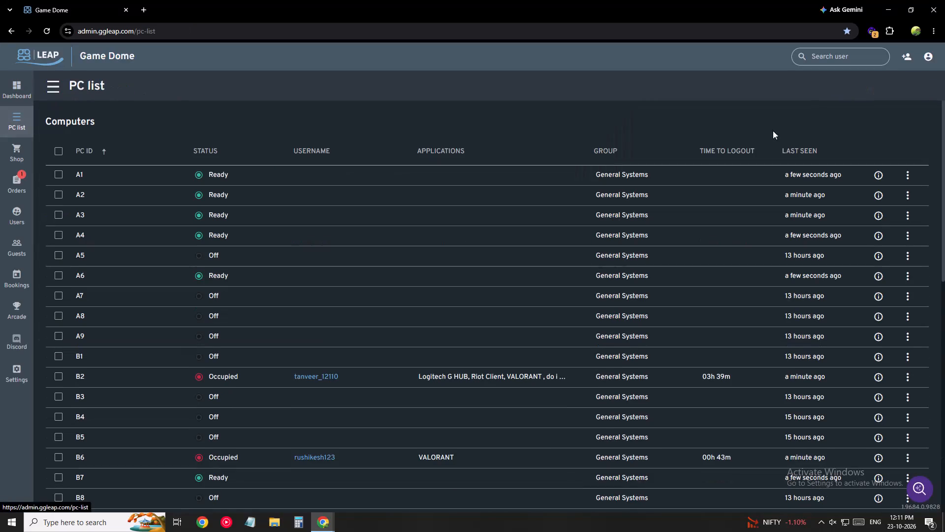
click(858, 54)
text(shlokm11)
click(901, 77)
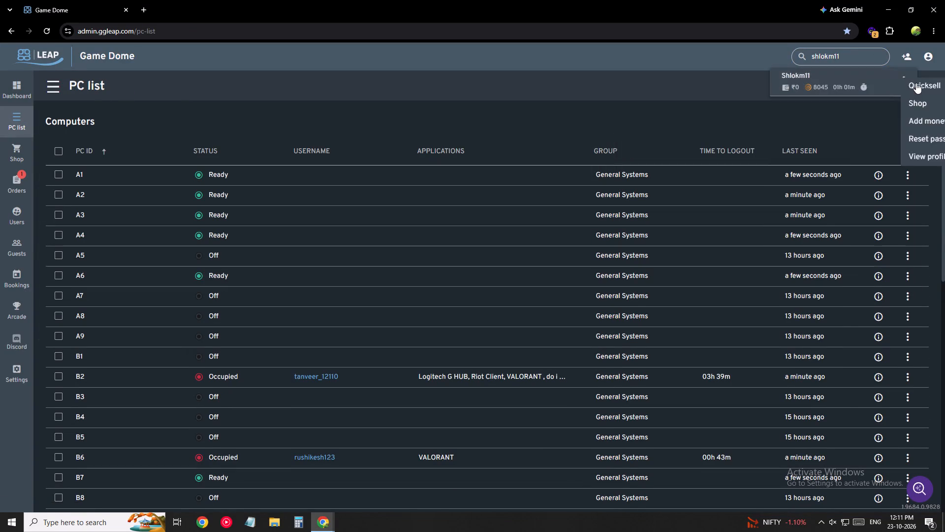
click(916, 83)
click(372, 201)
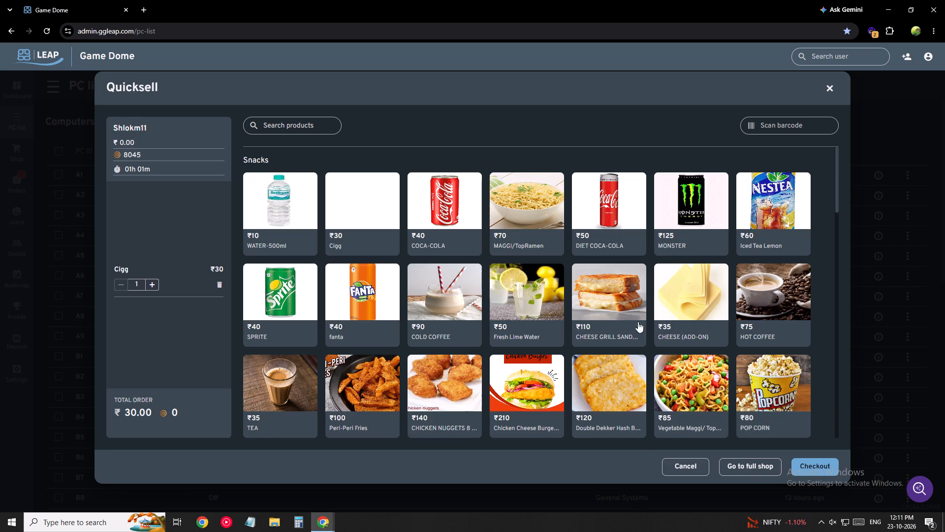
click(377, 223)
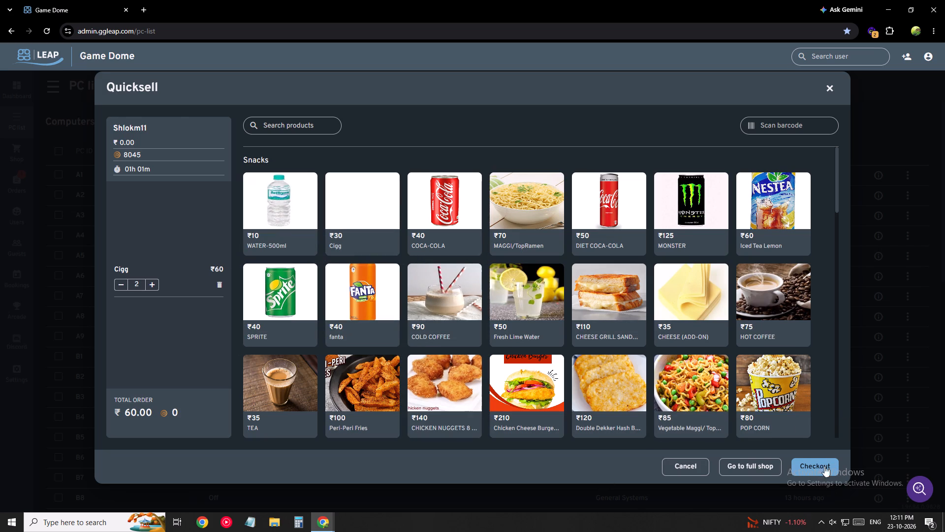
click(804, 466)
click(258, 270)
click(284, 455)
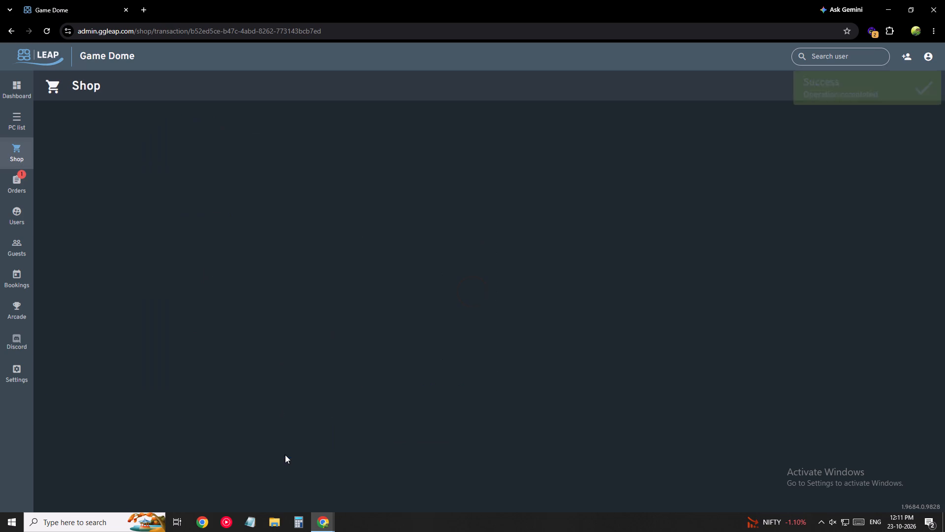
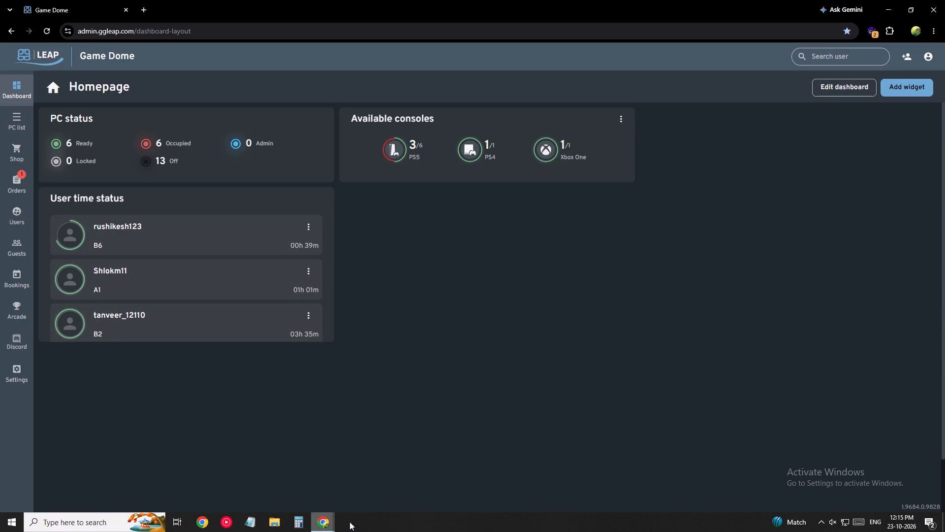
click(325, 522)
click(201, 310)
click(0, 132)
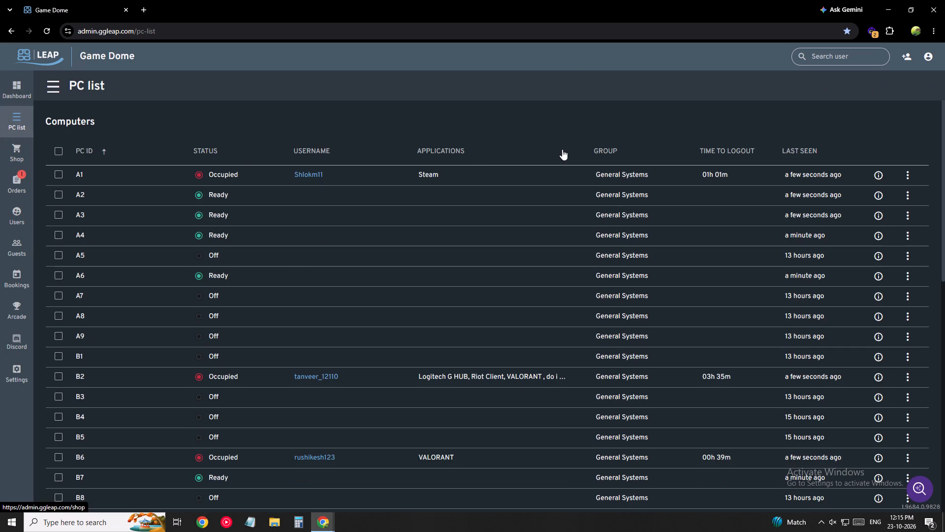
scroll(343, 350, down, 2)
click(814, 60)
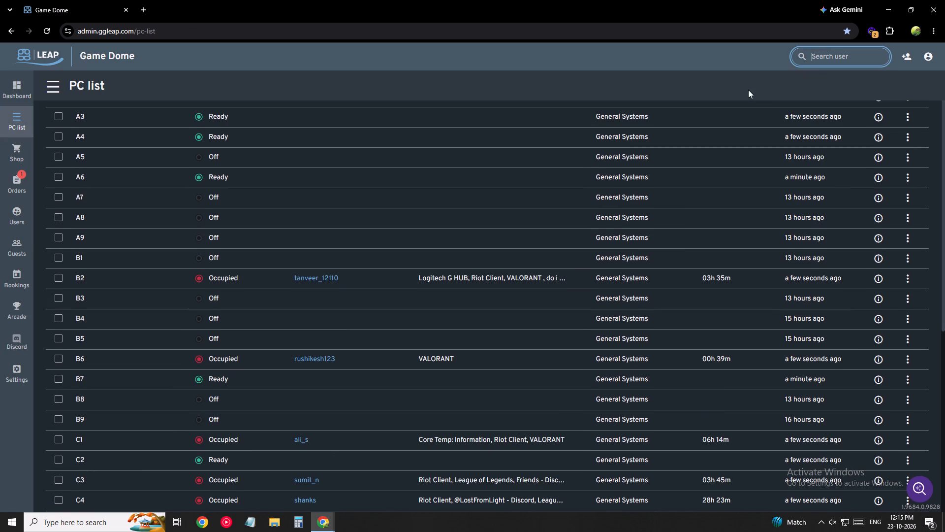
key(t)
key(BackSpace)
key(BackSpace)
text(riptide)
click(884, 85)
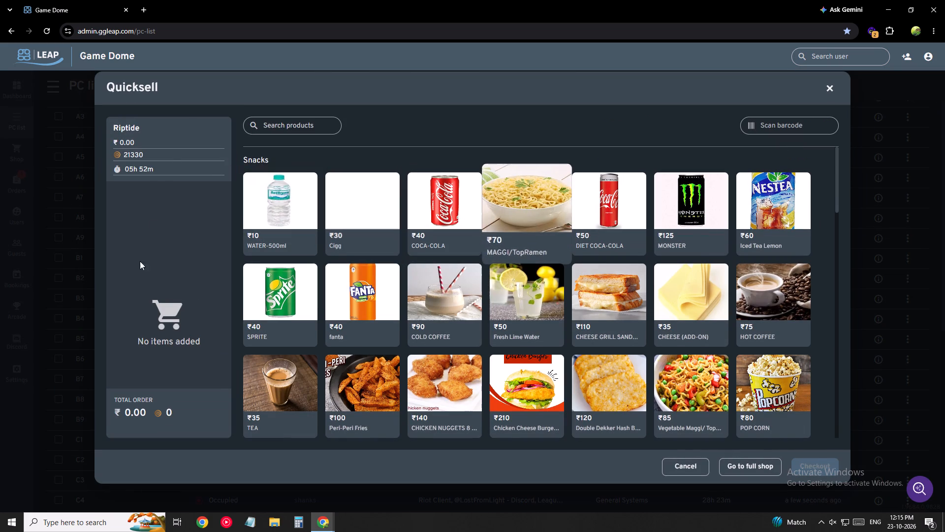
click(690, 186)
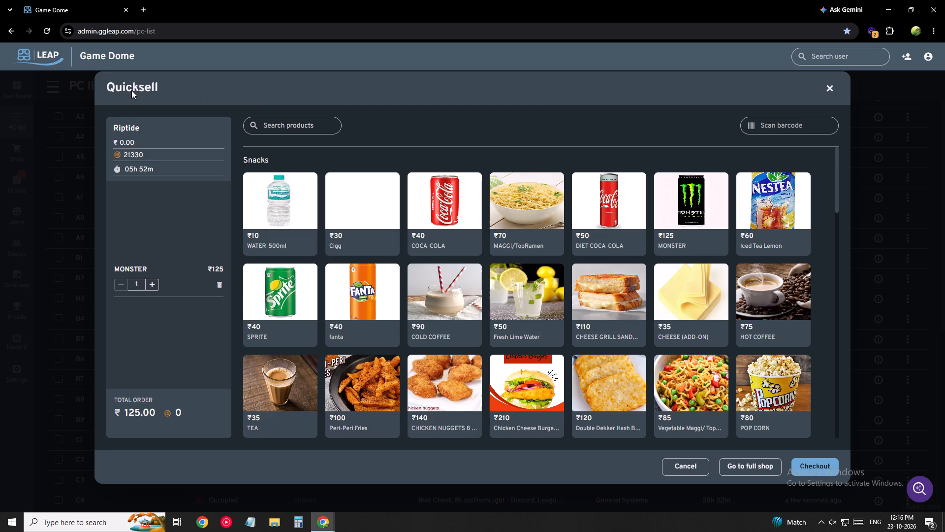
Check out Riptide's MONSTER order with credit card as the payment method and charge it.
click(810, 459)
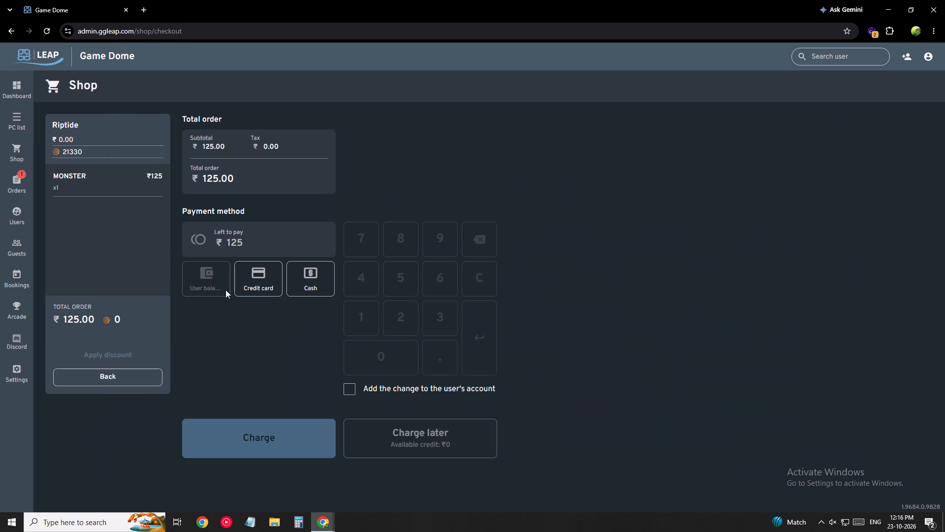
click(269, 273)
click(279, 466)
click(279, 433)
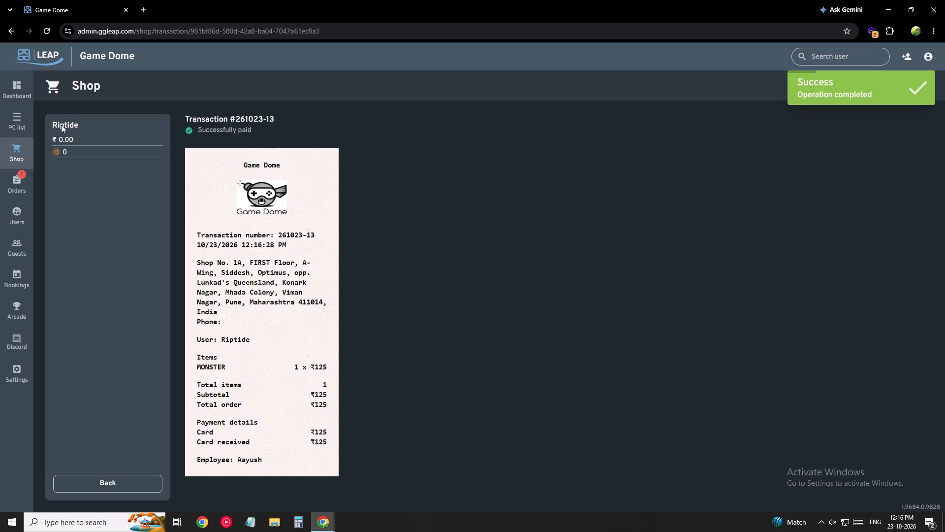
double_click(61, 125)
key(ctrl+c)
key(alt+Tab)
click(673, 425)
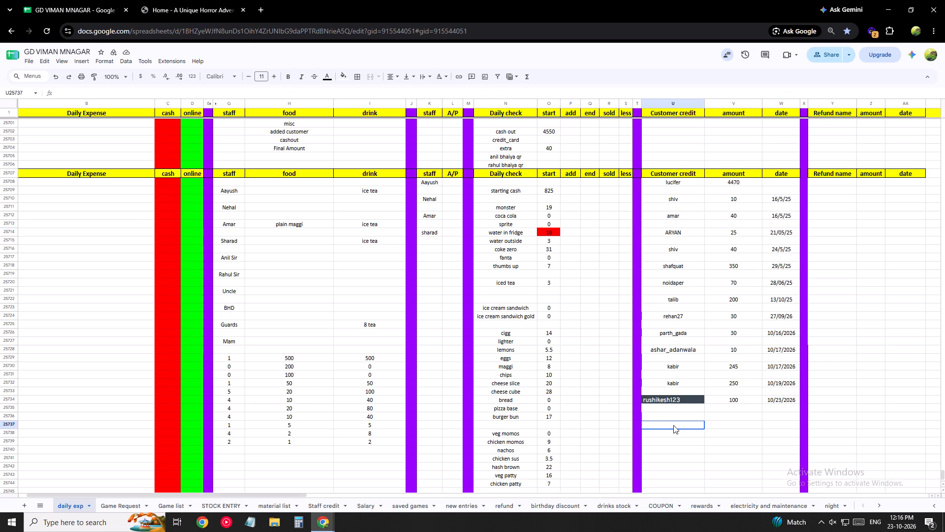
click(672, 414)
key(ctrl+v)
click(739, 418)
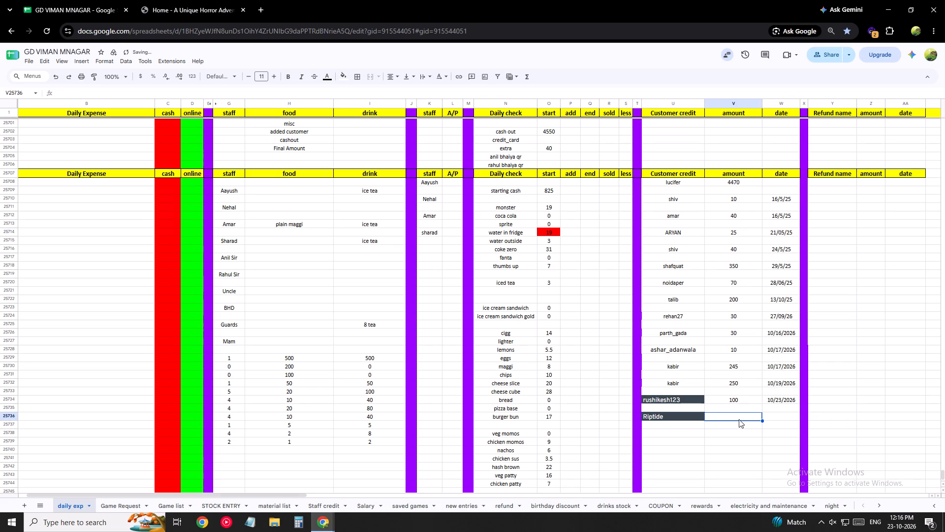
key(1)
text(25)
key(Return)
key(Up)
key(Up)
key(Right)
key(Up)
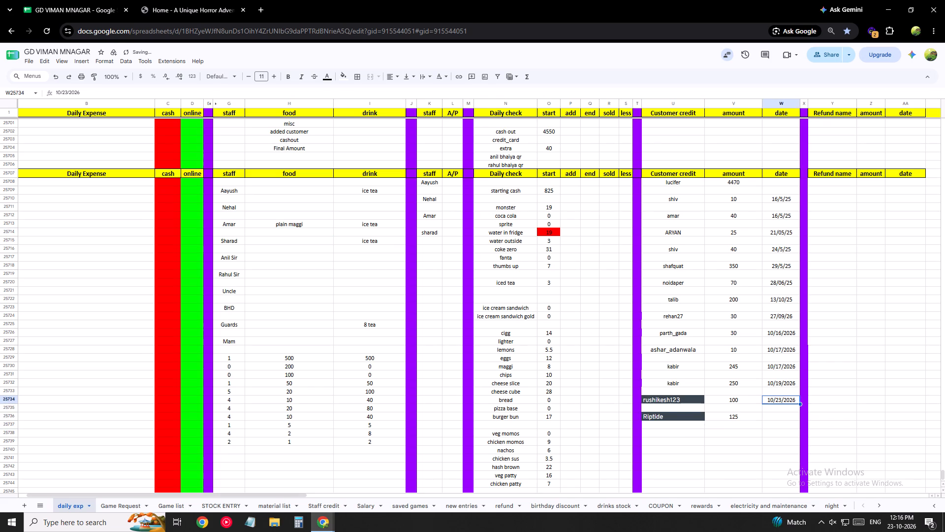
key(ctrl+c)
key(Down)
key(Down)
key(ctrl+v)
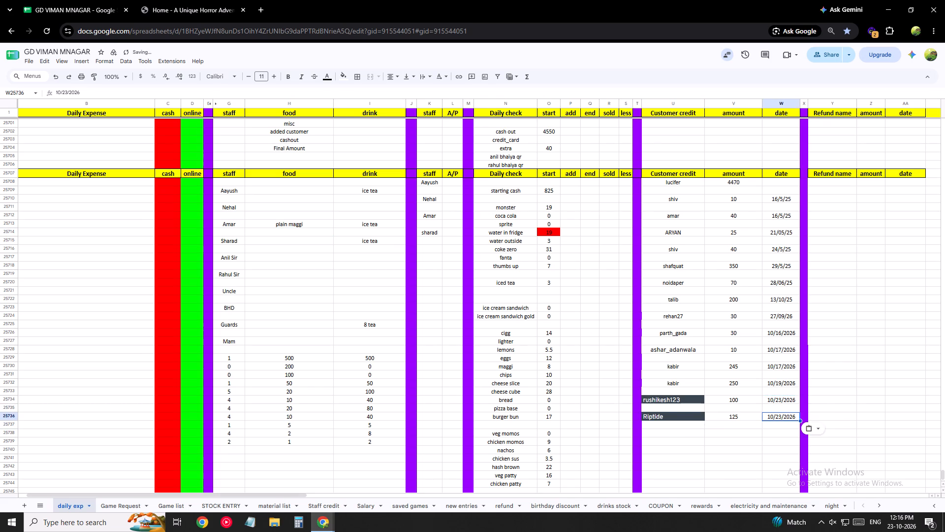
key(Return)
key(Return)
Switch back to the ggLeap admin site and look over the PC list.
key(alt+Tab)
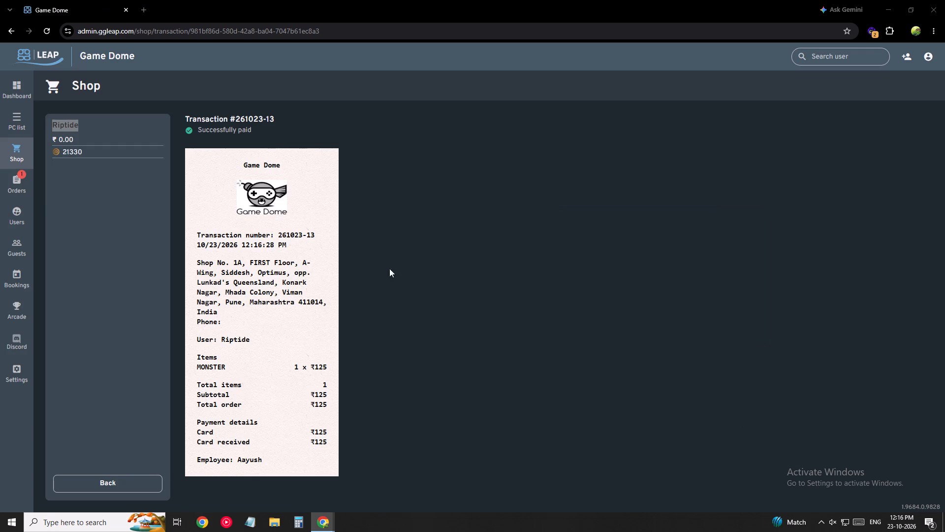
click(8, 120)
scroll(512, 388, down, 4)
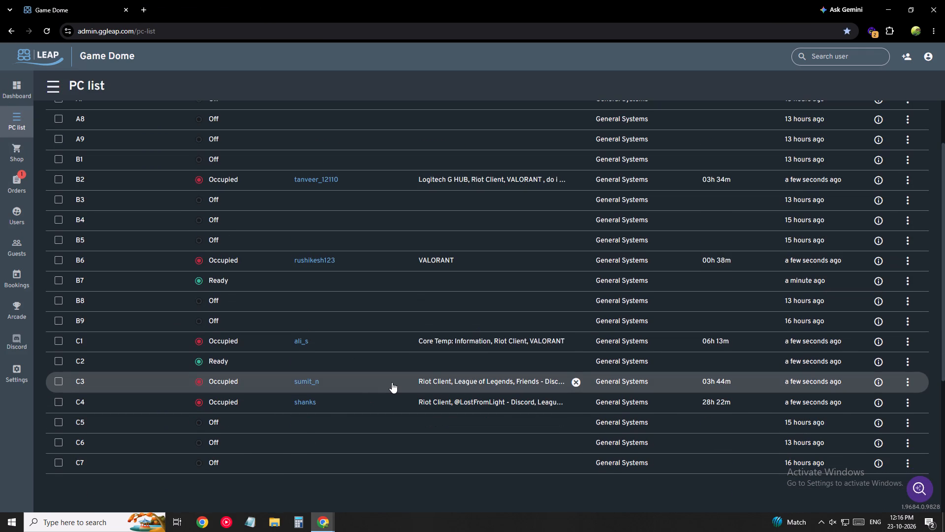
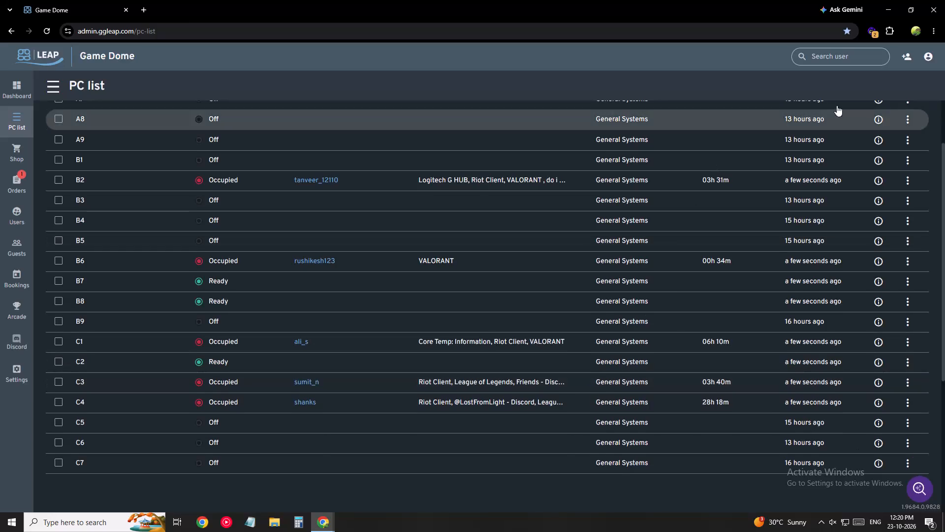
Find the customer whose username starts with yash_, open a quick sale for that account and add one WATER-500ml.
click(830, 48)
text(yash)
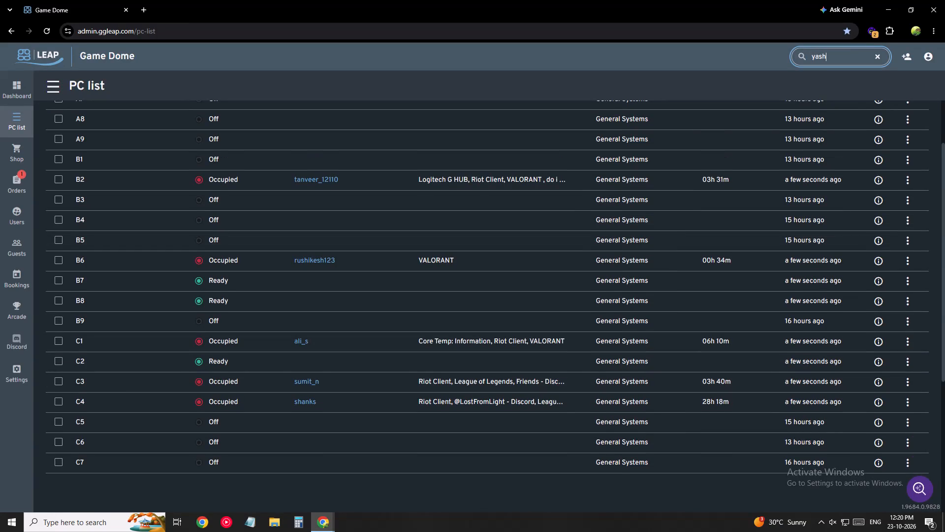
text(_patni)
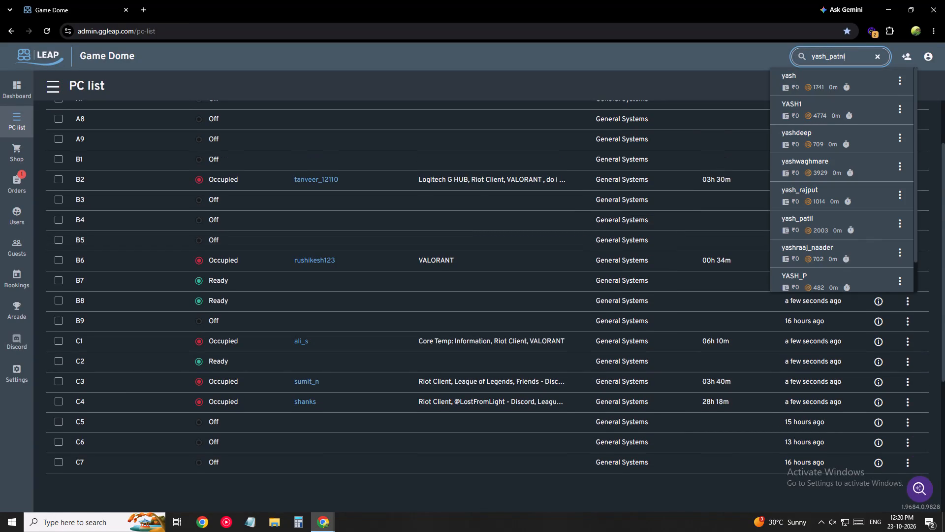
drag(895, 78, 901, 79)
click(906, 82)
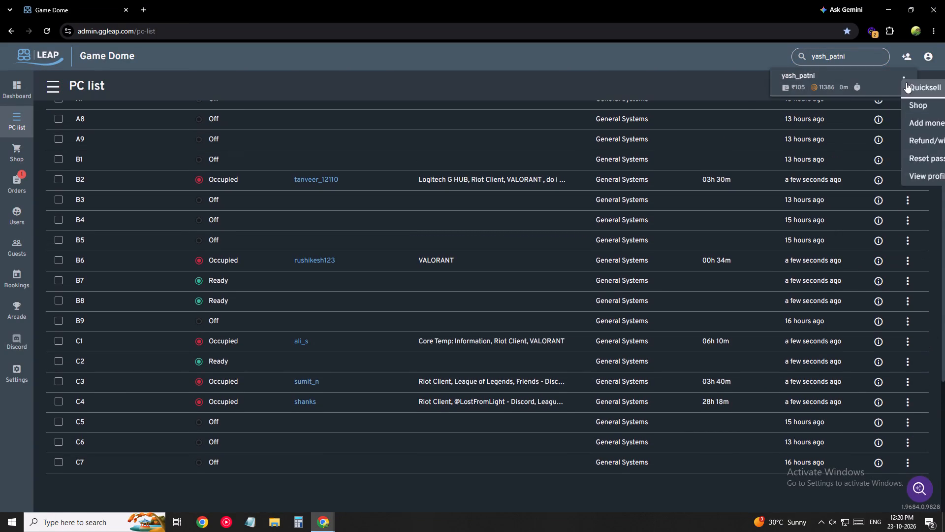
click(307, 187)
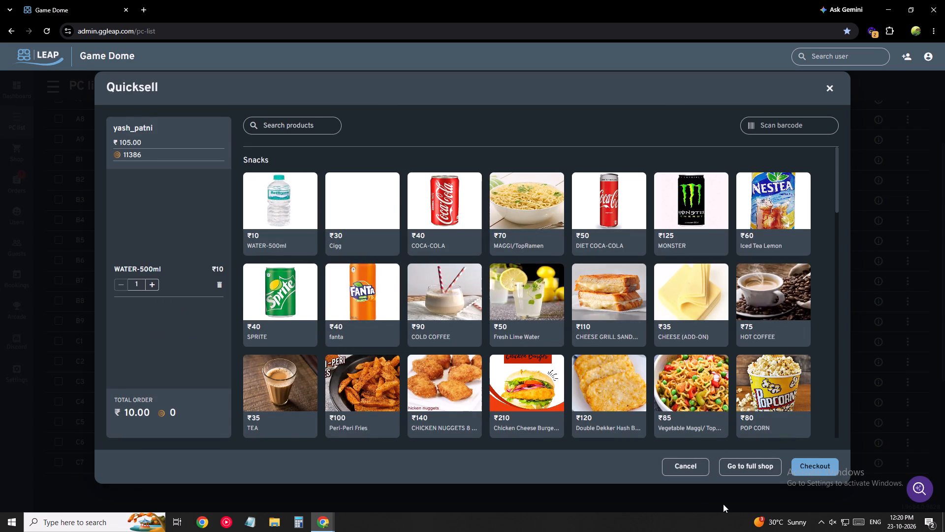
Continue the order in the full shop and add one 5 Hr PS5 game pass from the Ps5 passes.
click(748, 464)
click(314, 153)
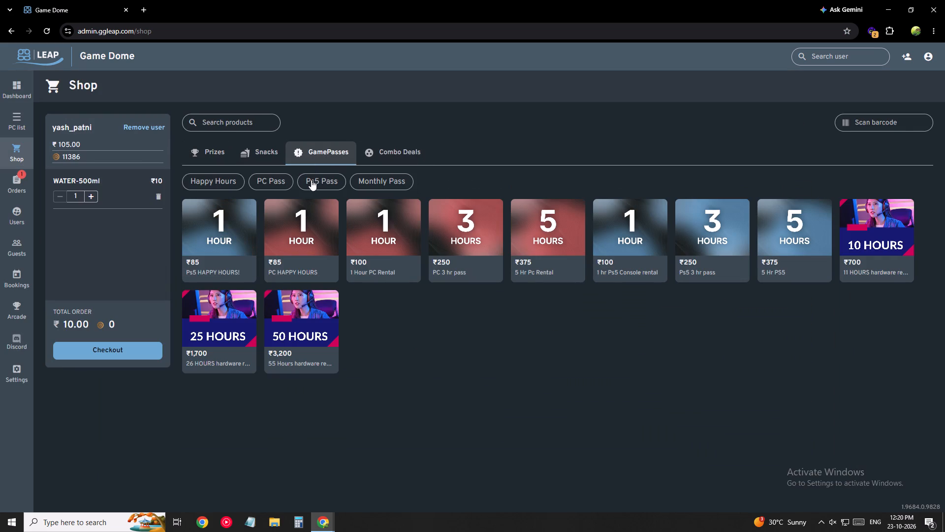
click(292, 179)
click(325, 177)
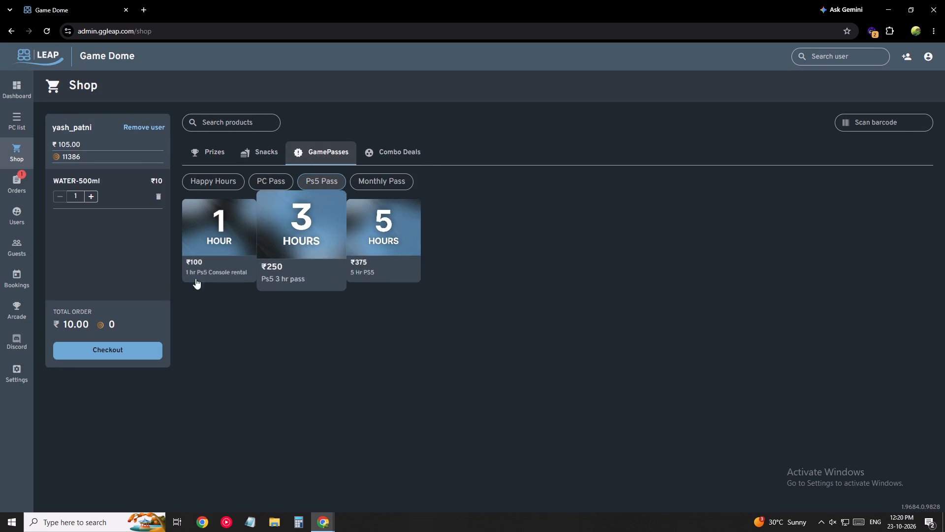
click(379, 235)
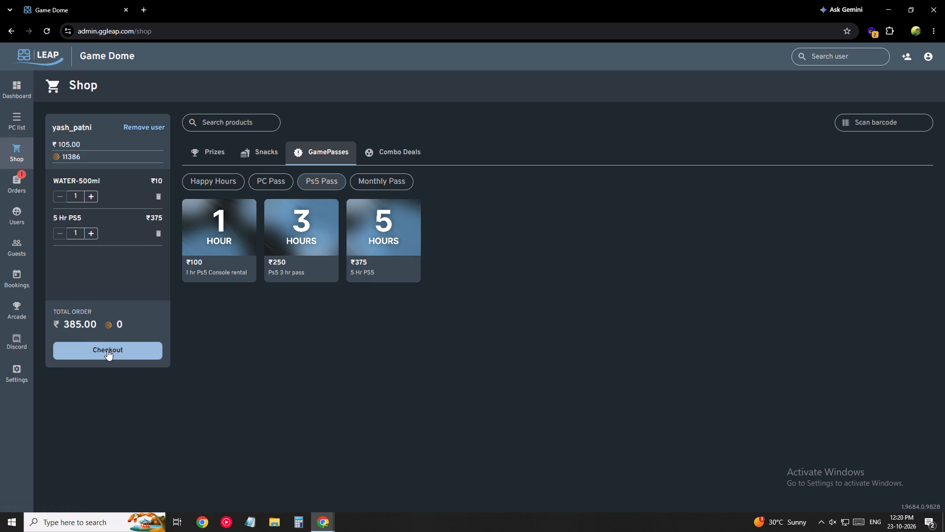
Check out the water and PS5 pass order with ₹500 cash received, add the change to the user's account, and charge it.
click(104, 345)
click(307, 281)
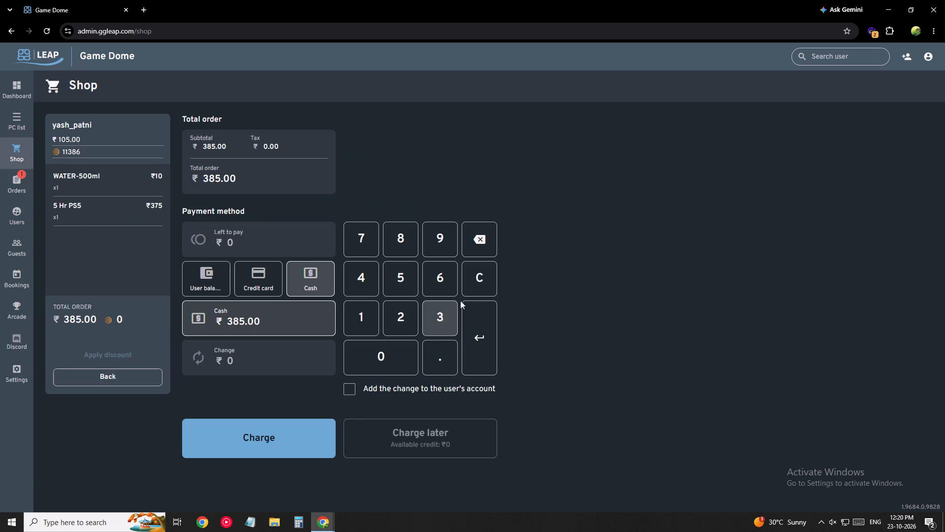
click(348, 386)
click(481, 273)
click(395, 282)
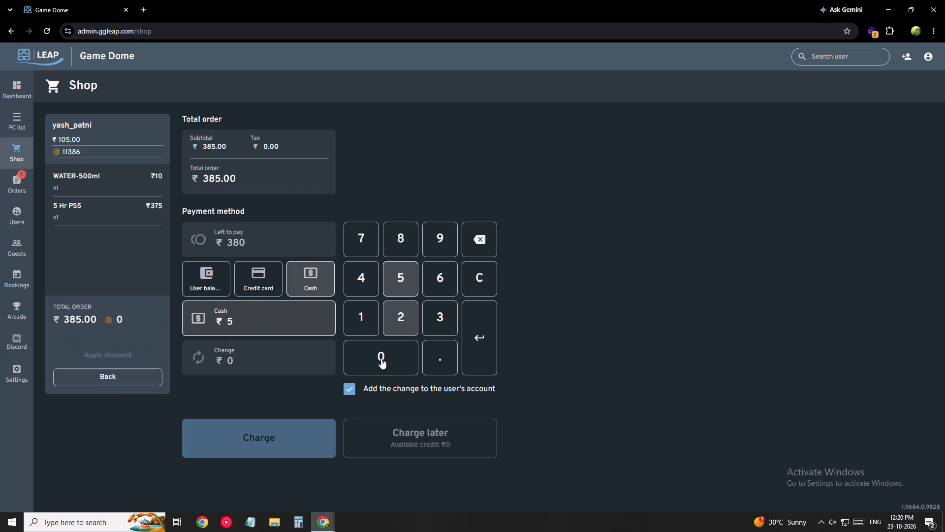
double_click(381, 360)
click(285, 440)
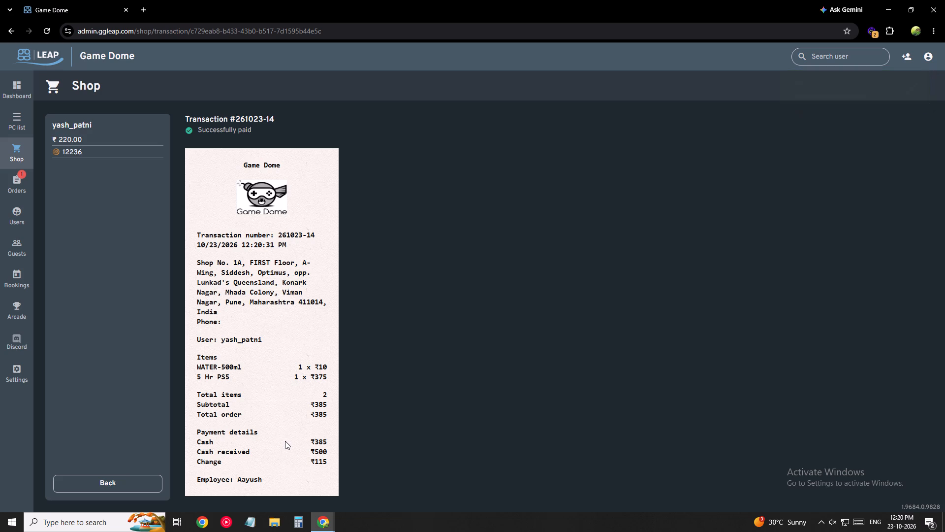
Return to the PC list and look over the computers and the consoles with their users and logout times.
click(7, 106)
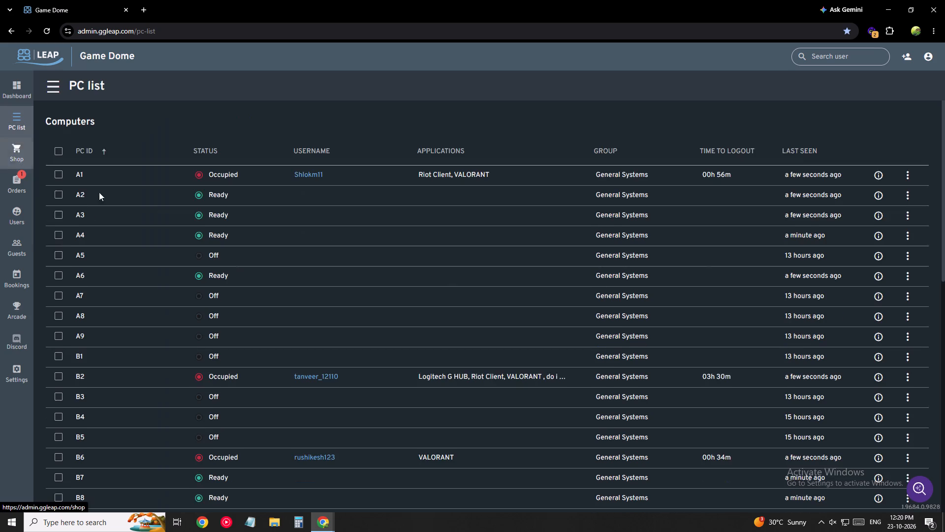
scroll(262, 203, down, 2)
scroll(262, 203, up, 1)
scroll(262, 203, down, 2)
scroll(261, 203, up, 1)
scroll(261, 203, down, 2)
scroll(426, 342, down, 4)
scroll(176, 317, up, 1)
scroll(176, 319, down, 2)
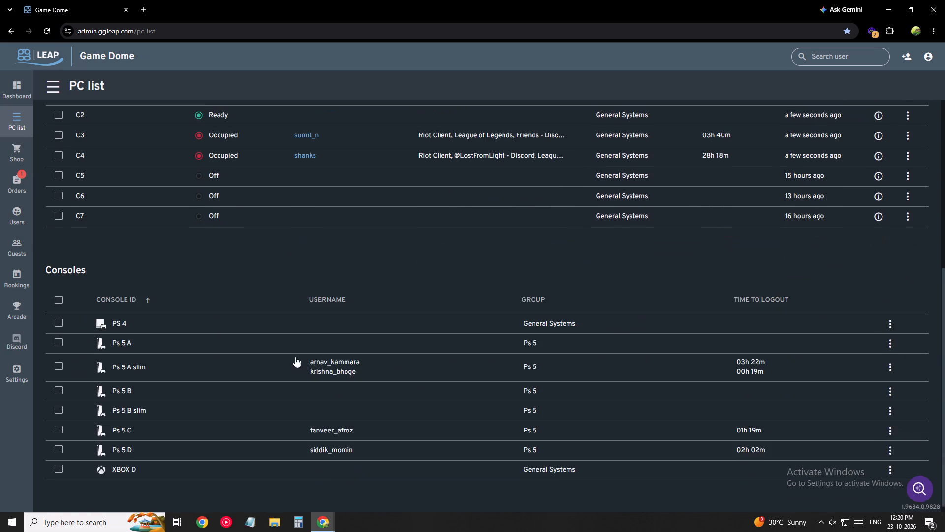
scroll(295, 357, down, 3)
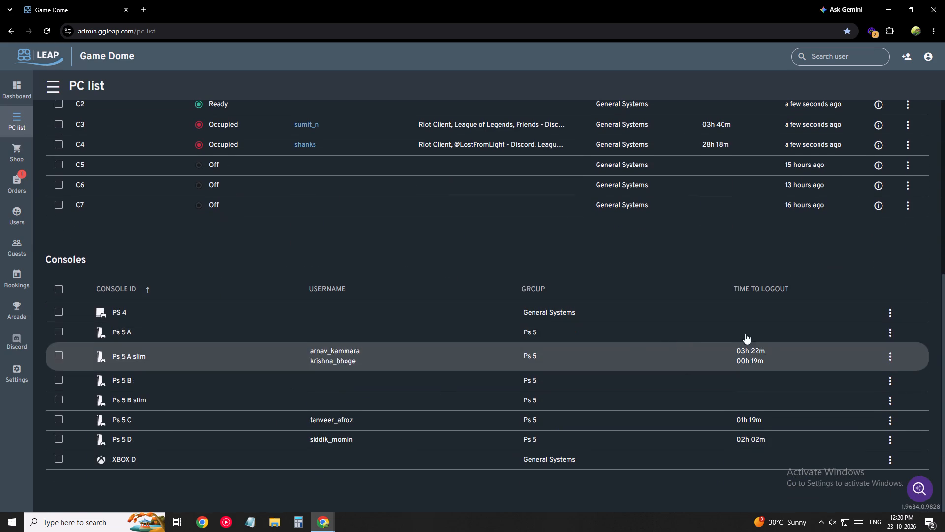
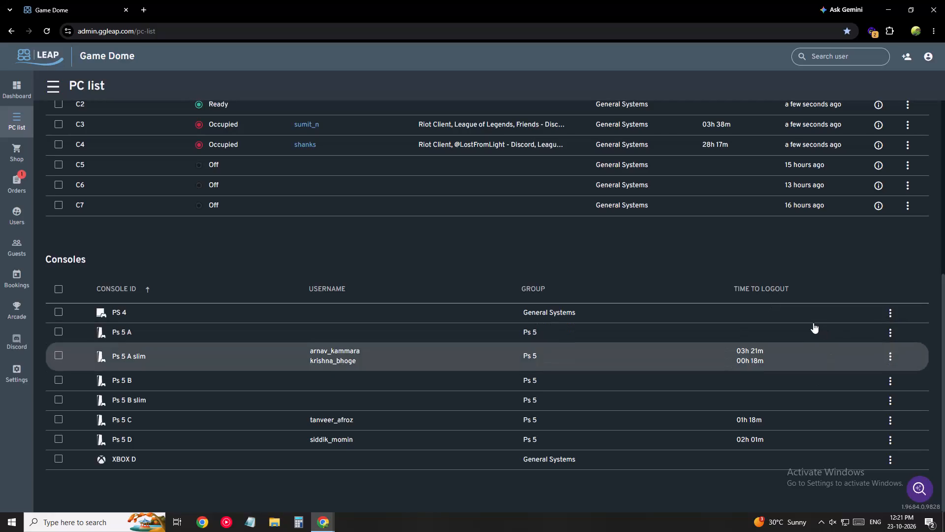
Log the customer whose username starts with yash_ in to the Ps 5 A console.
click(887, 332)
click(889, 342)
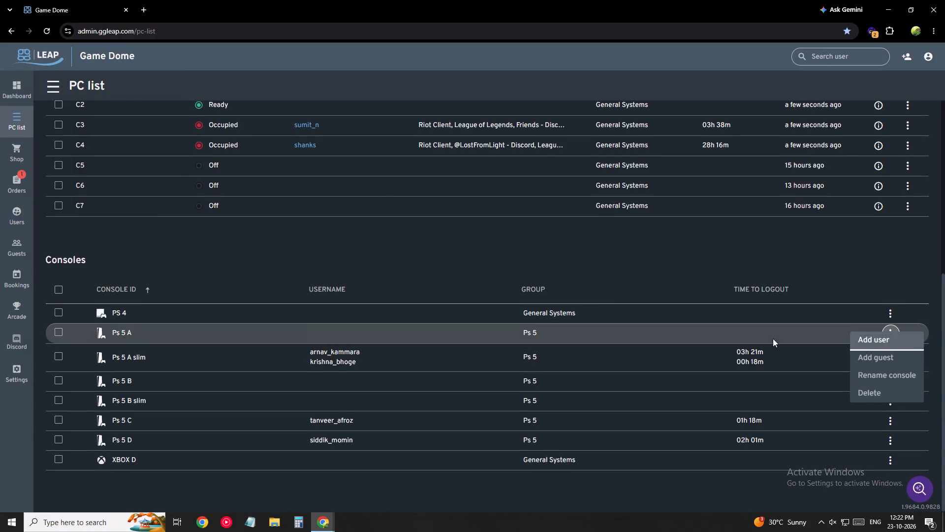
click(452, 271)
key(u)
key(BackSpace)
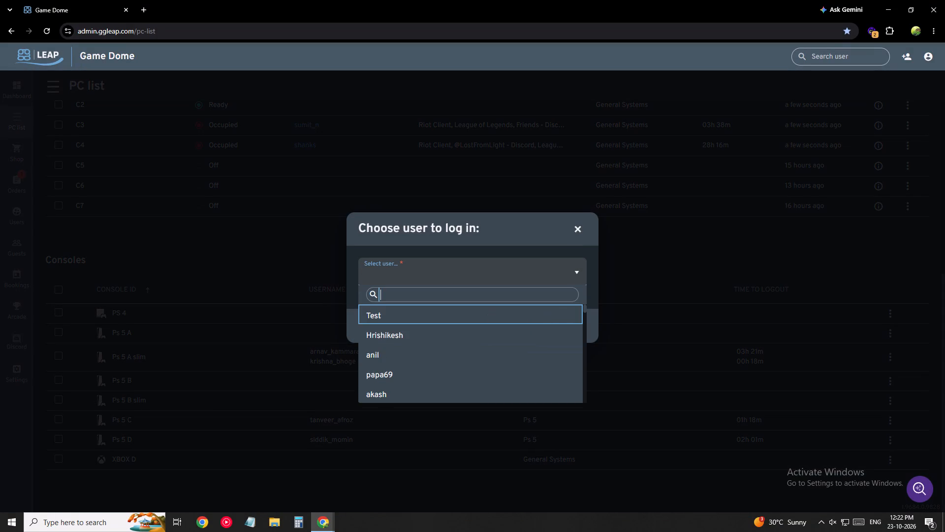
key(BackSpace)
key(BackSpace)
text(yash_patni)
click(476, 311)
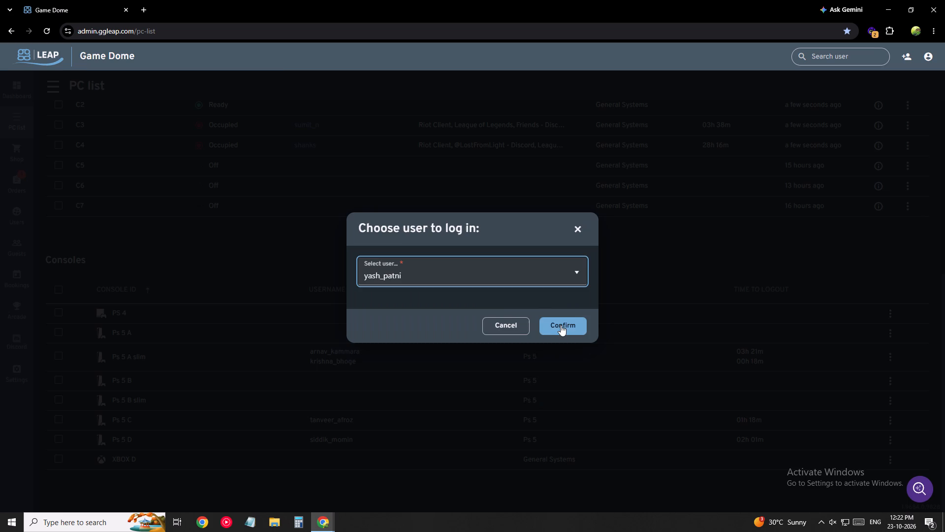
click(561, 326)
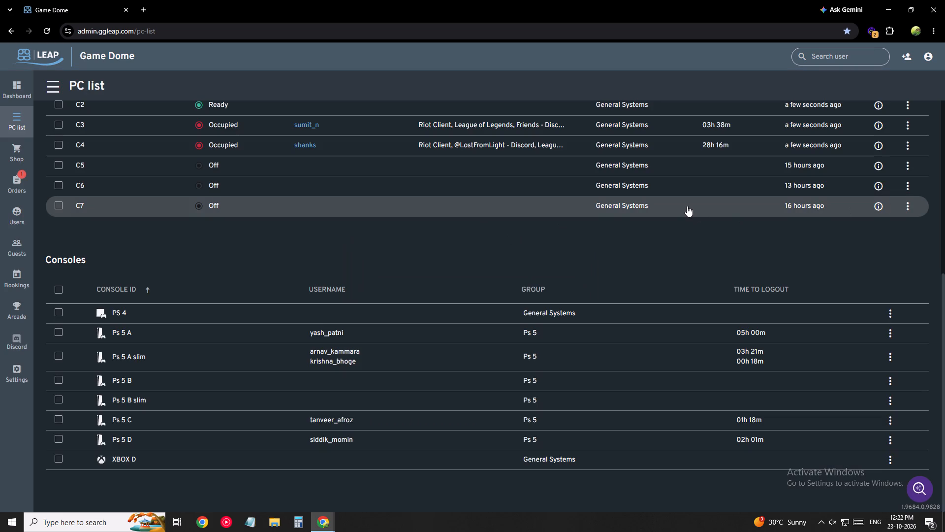
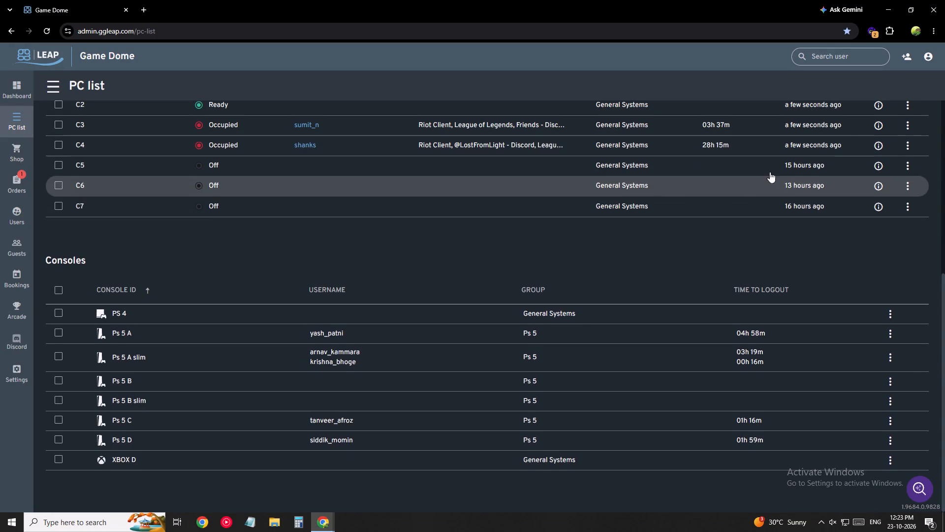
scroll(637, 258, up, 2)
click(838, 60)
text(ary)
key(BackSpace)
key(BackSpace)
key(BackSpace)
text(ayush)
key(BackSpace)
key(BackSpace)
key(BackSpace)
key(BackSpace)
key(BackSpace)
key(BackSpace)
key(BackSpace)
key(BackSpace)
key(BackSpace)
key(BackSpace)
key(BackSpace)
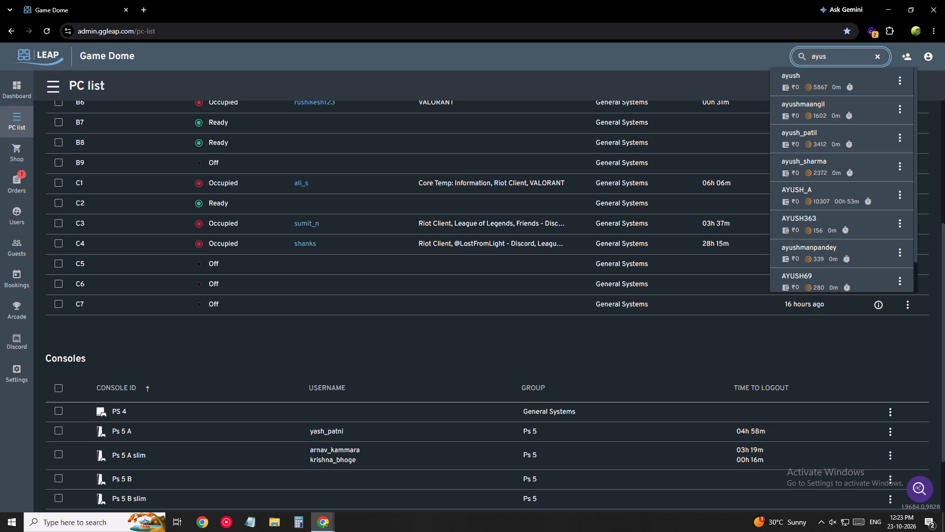
Search users for watane and open a shop sale for the first matching customer.
text(wata)
text(ne)
click(905, 82)
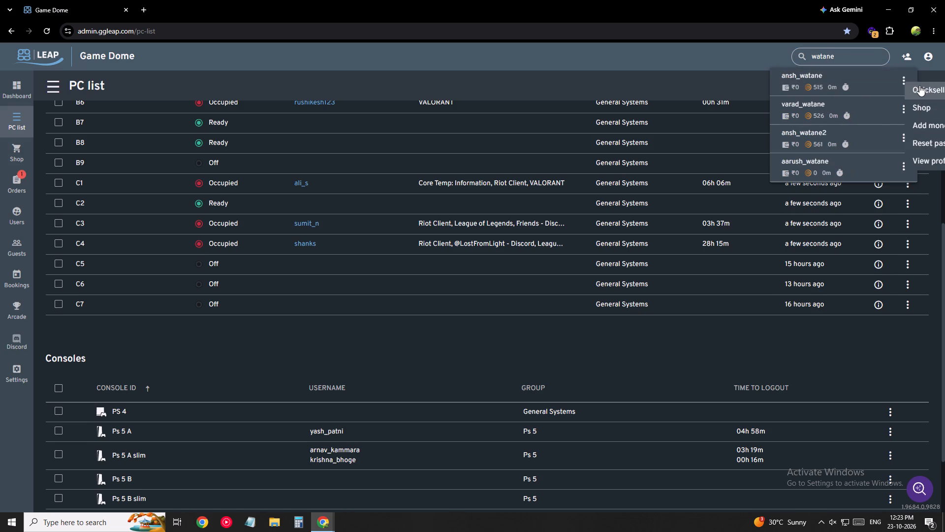
click(922, 89)
click(764, 469)
Sell one WATER-500ml to this customer and charge the ₹10 as cash.
click(321, 153)
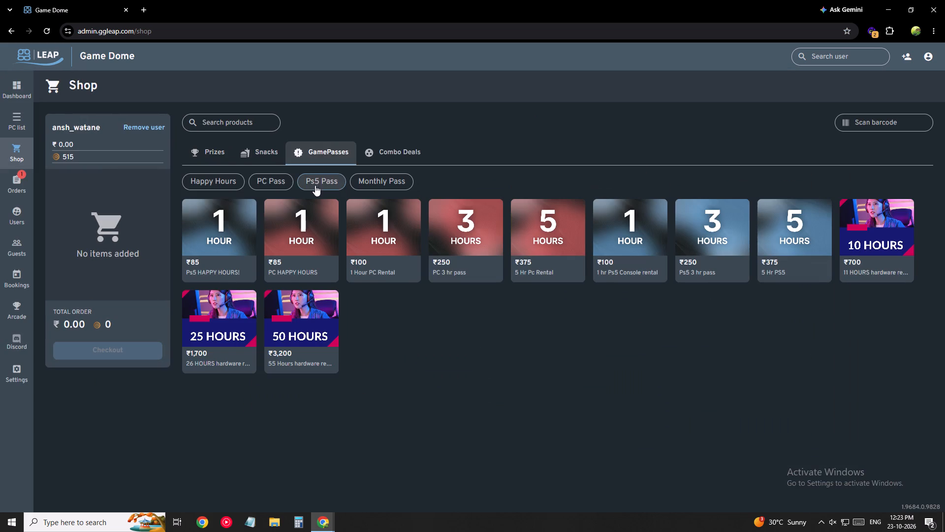
click(257, 163)
click(319, 179)
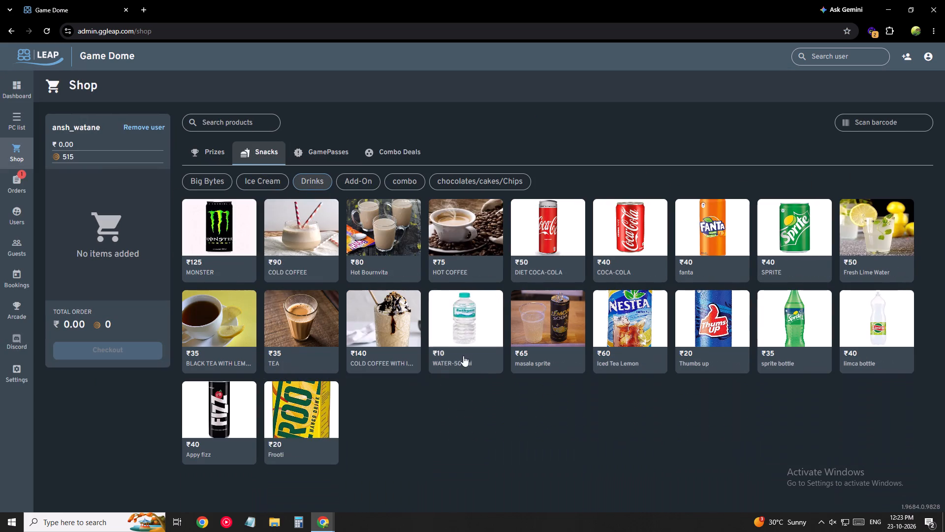
click(450, 356)
click(70, 353)
click(253, 266)
click(256, 464)
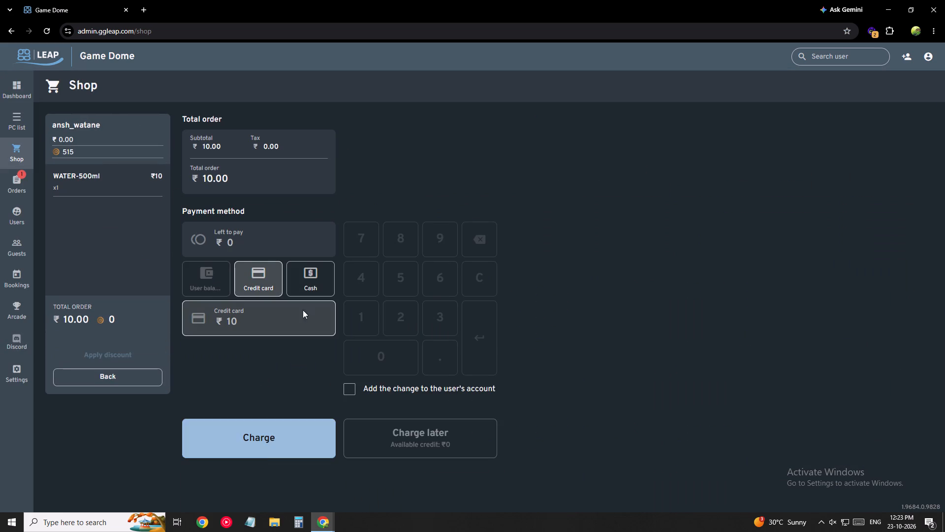
click(261, 280)
click(287, 280)
click(261, 432)
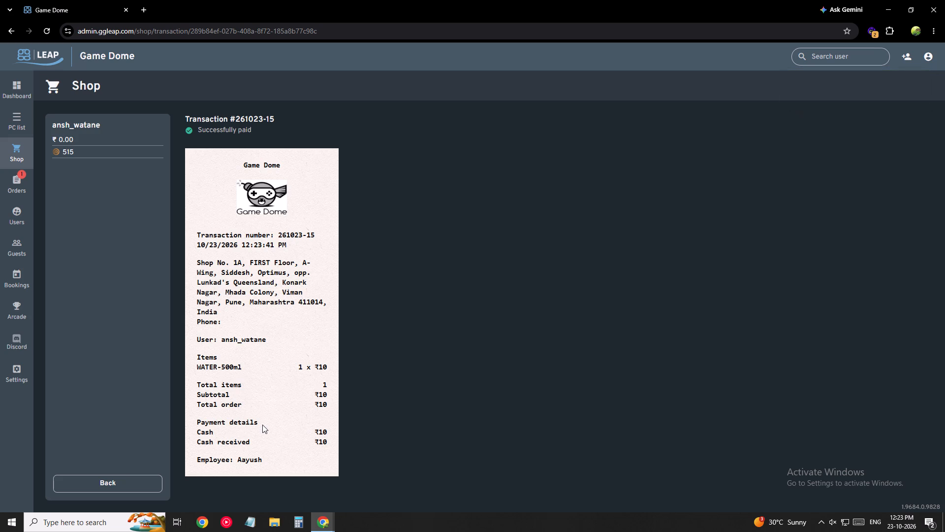
Open a shop sale for the customer logged in to PC A4.
click(0, 116)
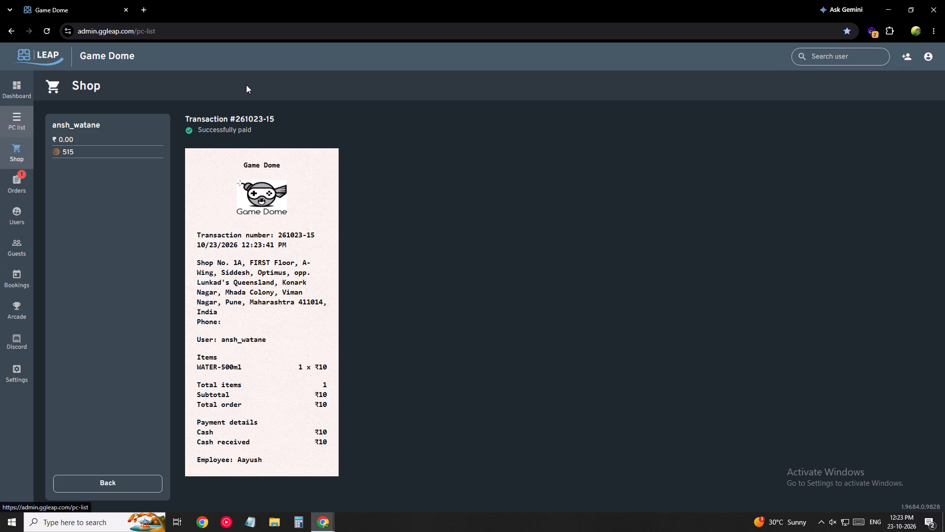
click(843, 61)
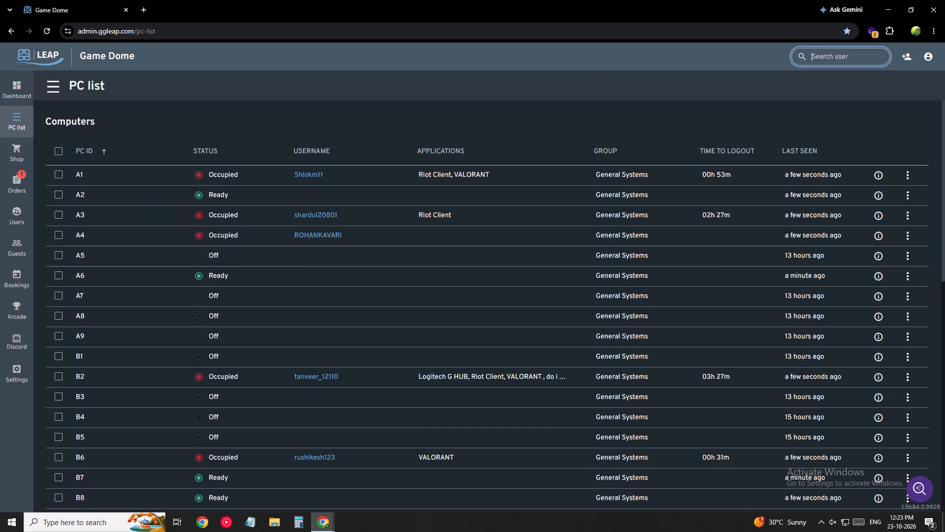
click(337, 226)
click(339, 237)
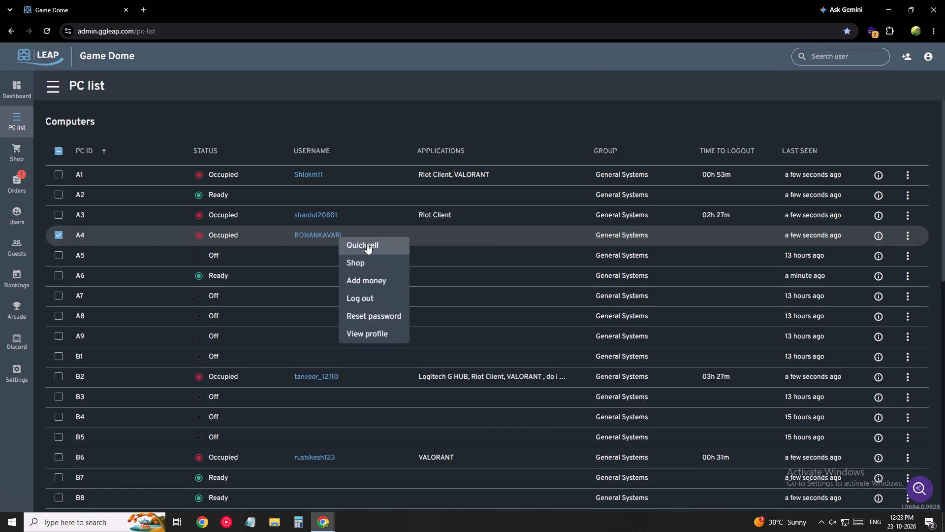
click(367, 243)
click(743, 465)
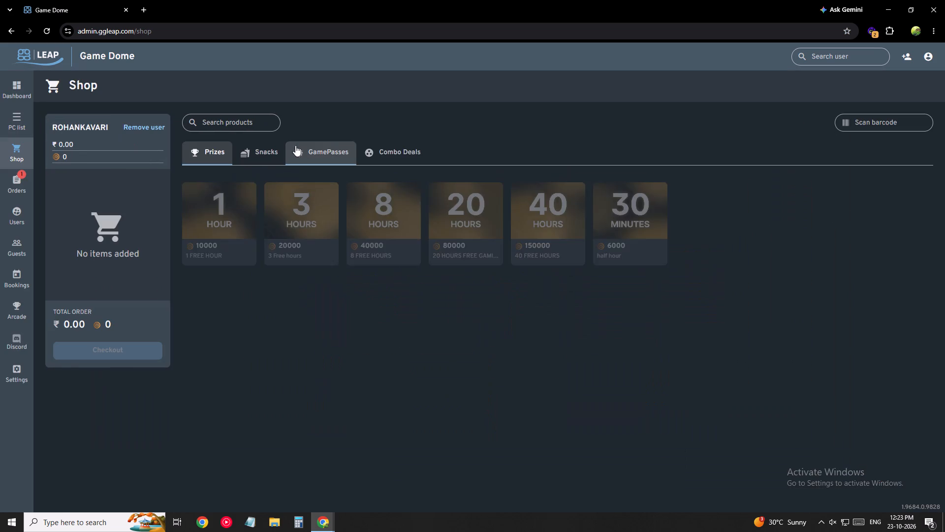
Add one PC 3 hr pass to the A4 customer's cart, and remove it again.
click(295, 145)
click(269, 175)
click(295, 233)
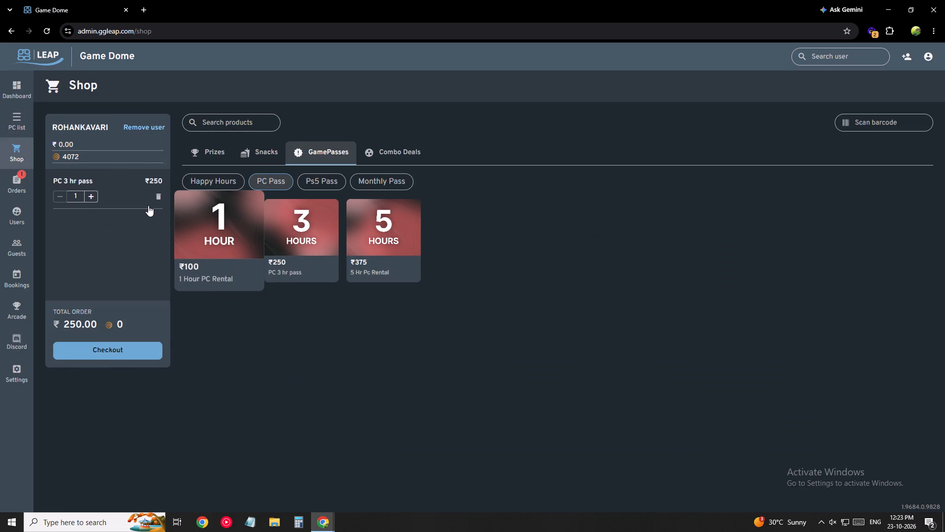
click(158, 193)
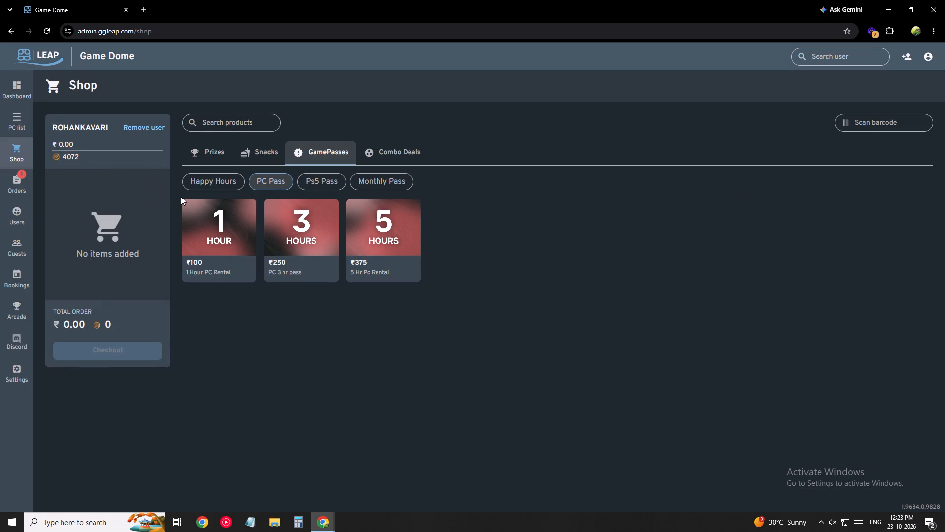
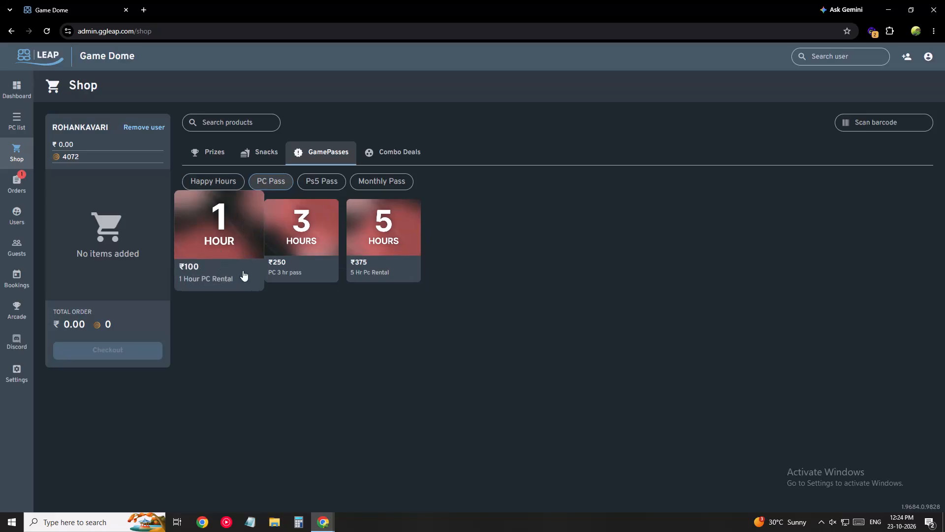
Sell one PC 3 hr pass to the A4 customer and charge the ₹250 as credit card.
click(376, 224)
click(417, 233)
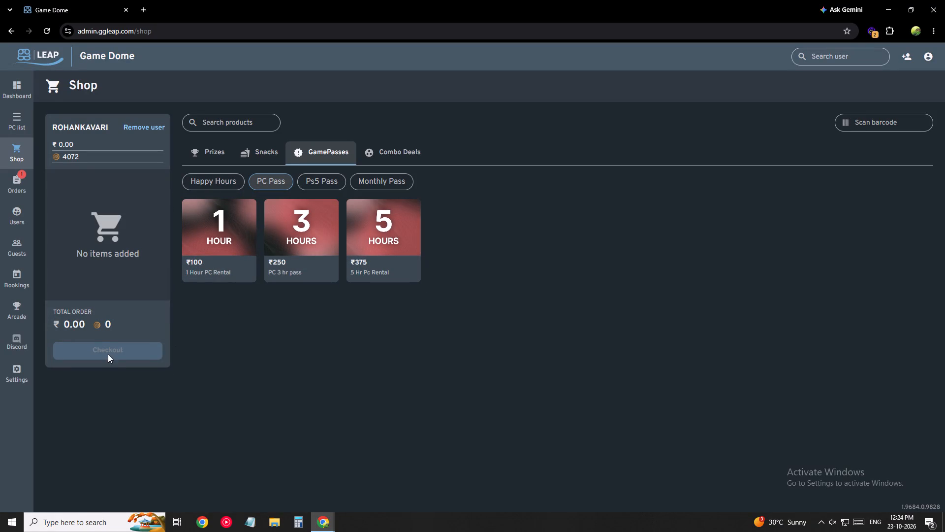
click(305, 252)
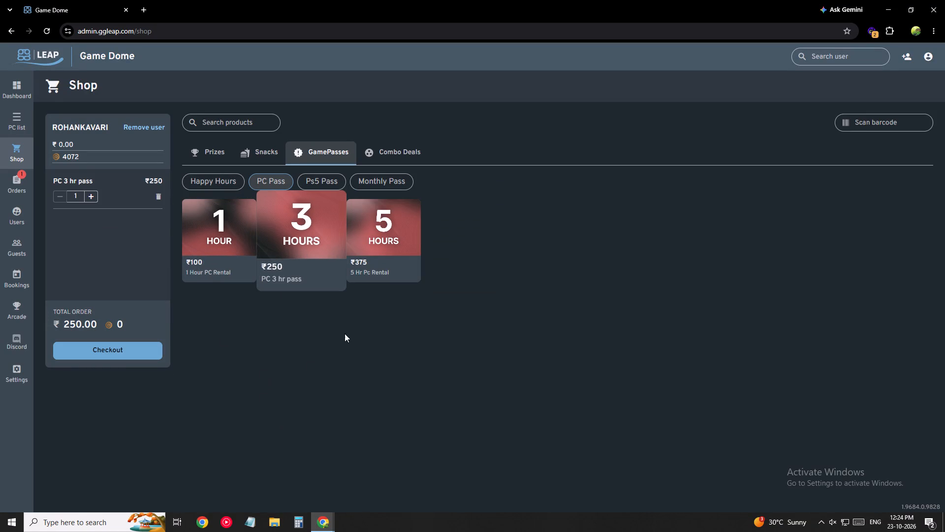
click(97, 355)
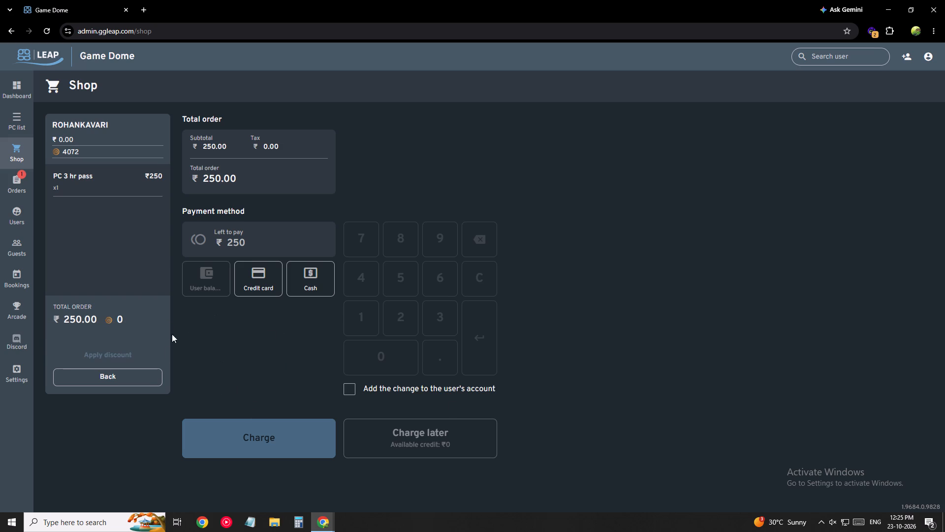
click(257, 270)
click(257, 430)
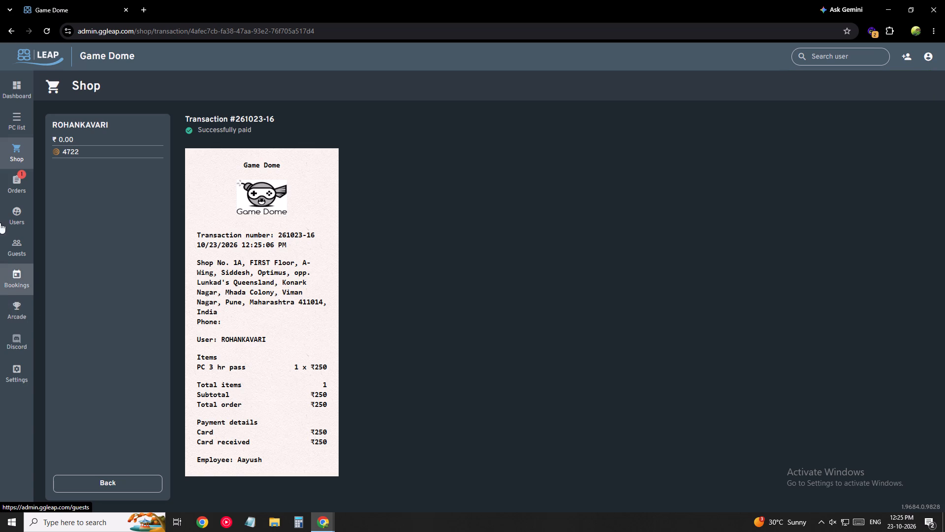
Search users for the next customer's username and open a full shop sale for the match.
click(0, 122)
scroll(492, 359, down, 2)
scroll(496, 366, up, 1)
scroll(499, 366, down, 1)
scroll(376, 332, down, 2)
click(863, 67)
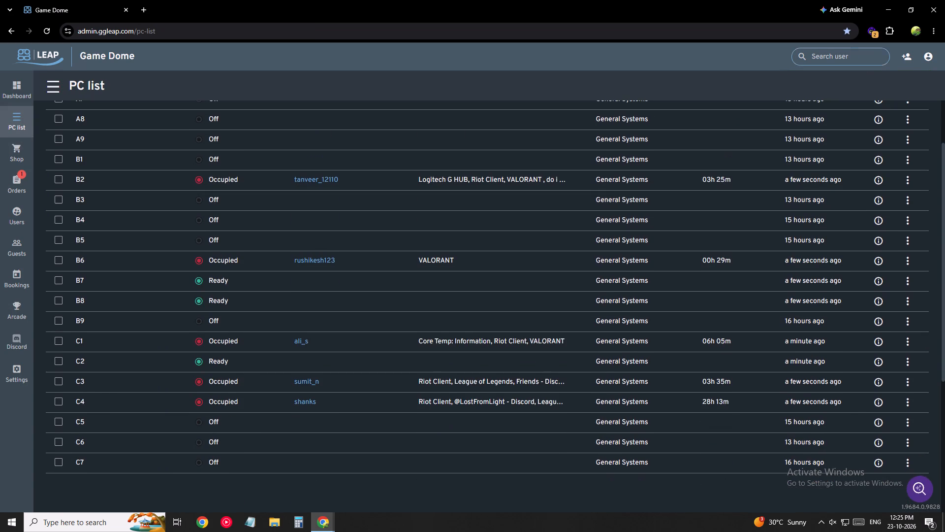
click(851, 47)
click(840, 61)
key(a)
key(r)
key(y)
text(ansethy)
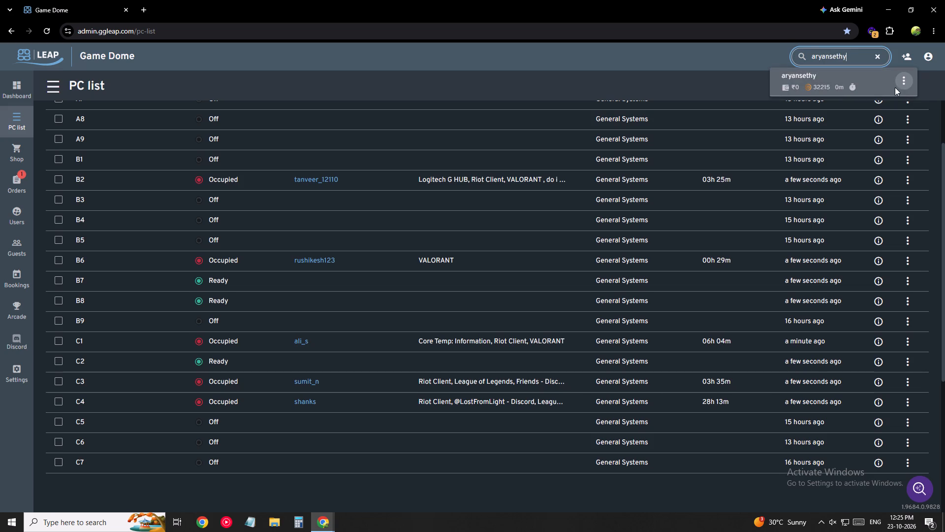
click(905, 79)
click(908, 83)
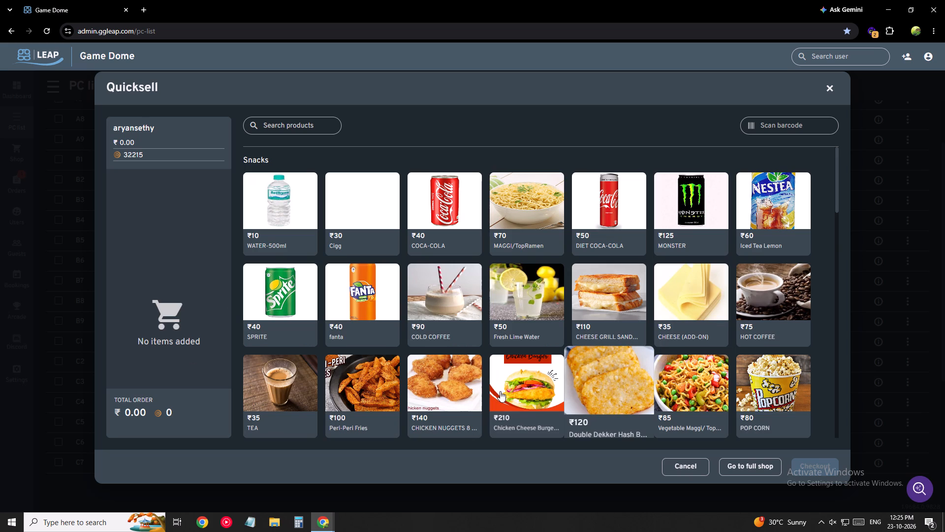
click(746, 477)
drag(748, 471, 744, 465)
click(742, 451)
Sell one 1 hr Ps5 Console rental game pass to this customer and charge the ₹100 as credit card.
drag(265, 133, 275, 138)
click(308, 150)
click(257, 183)
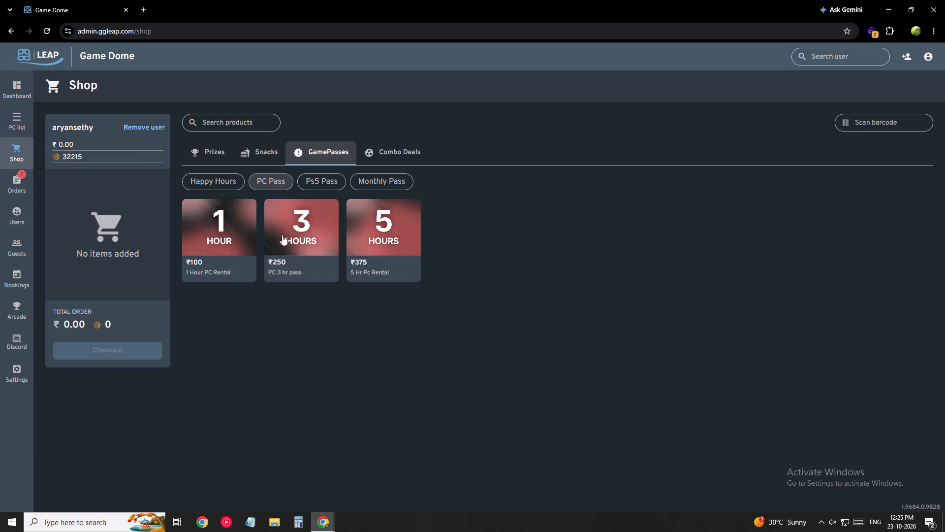
click(307, 186)
click(189, 268)
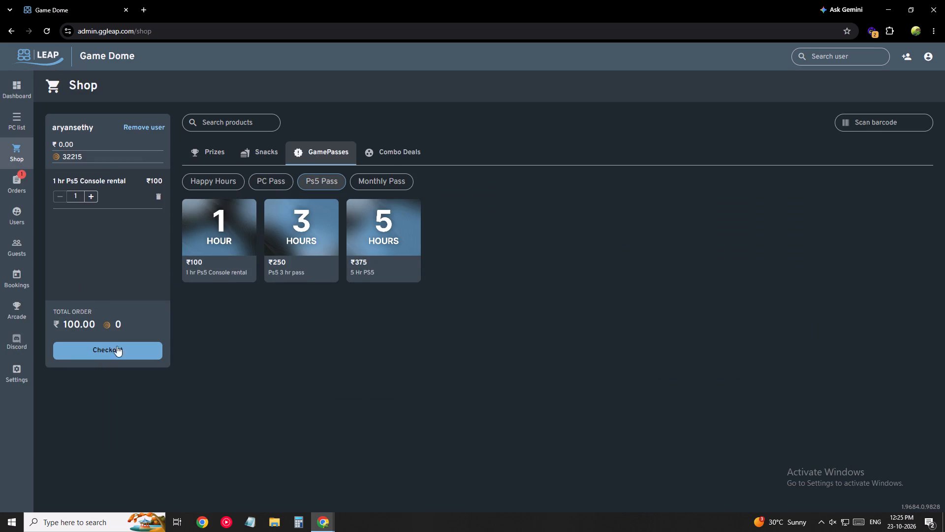
click(120, 343)
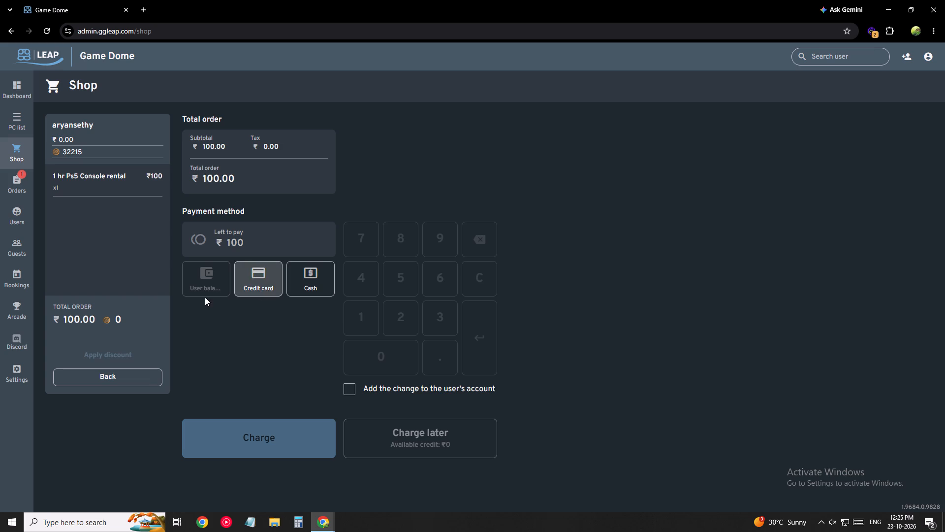
click(251, 279)
click(255, 434)
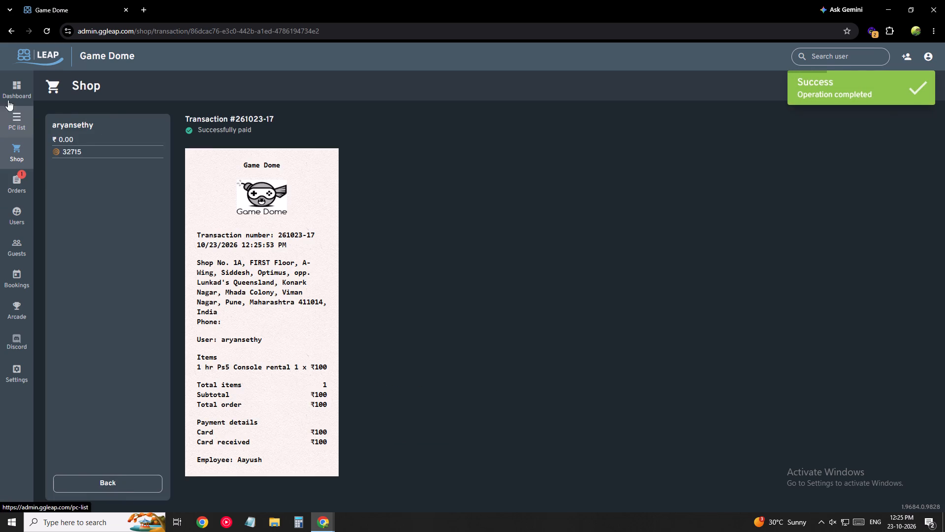
Copy the PS5 customer's username into the next Customer credit row of the daily expense sheet, with amount 100 and date 10/23/2026.
double_click(77, 130)
key(ctrl+c)
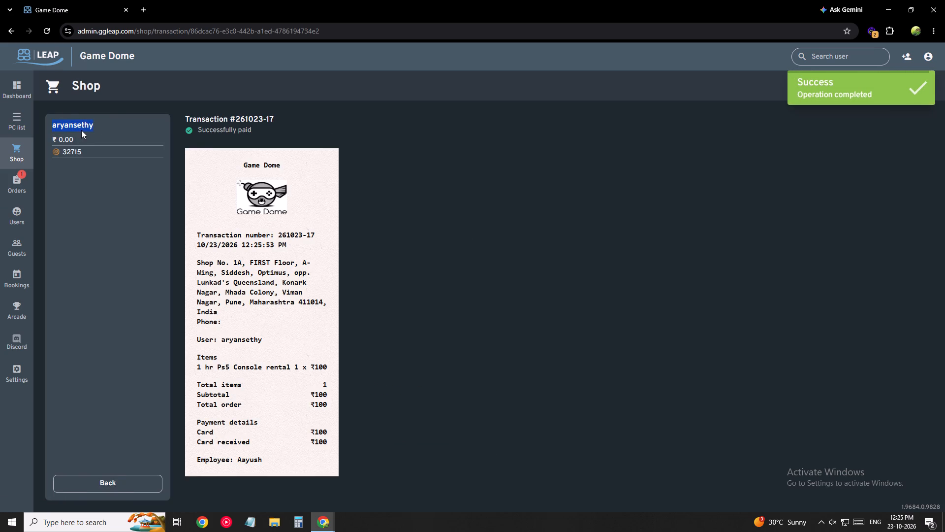
key(alt+Tab)
click(677, 435)
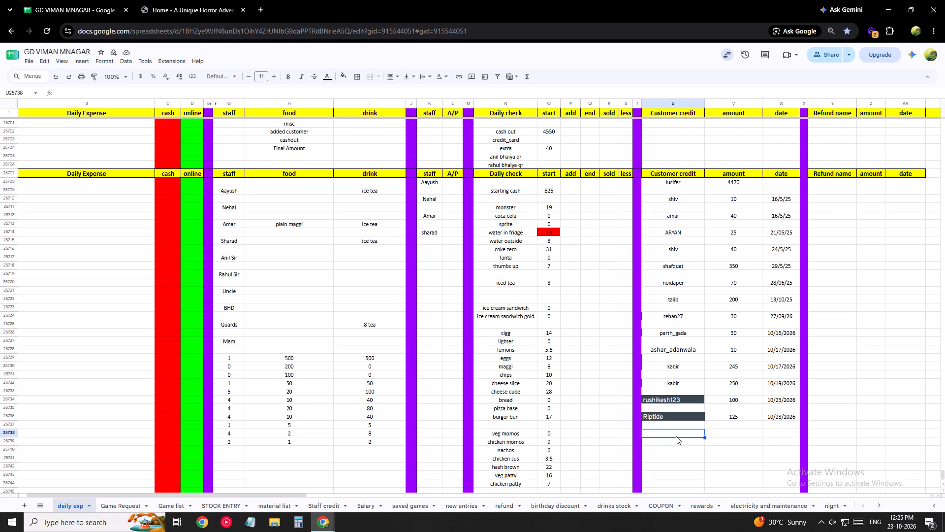
key(ctrl+v)
click(724, 437)
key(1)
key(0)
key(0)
key(Return)
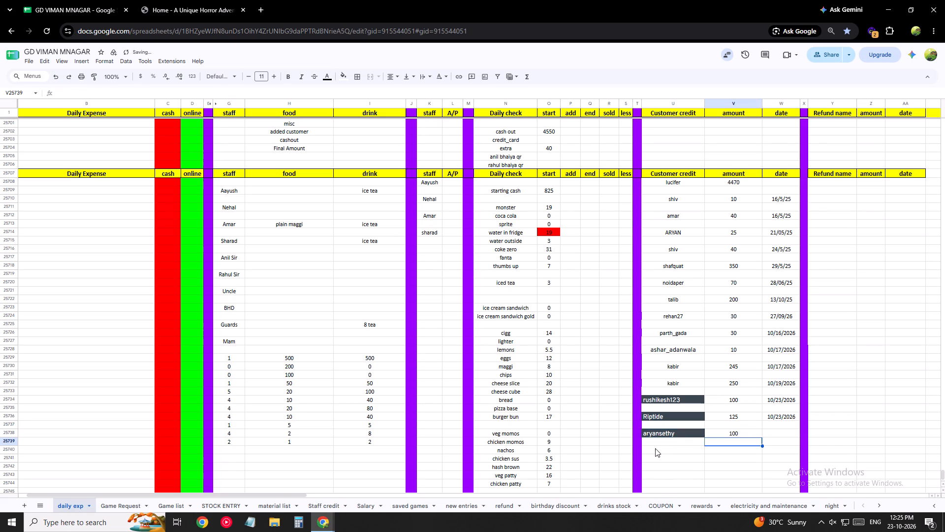
click(779, 413)
click(782, 420)
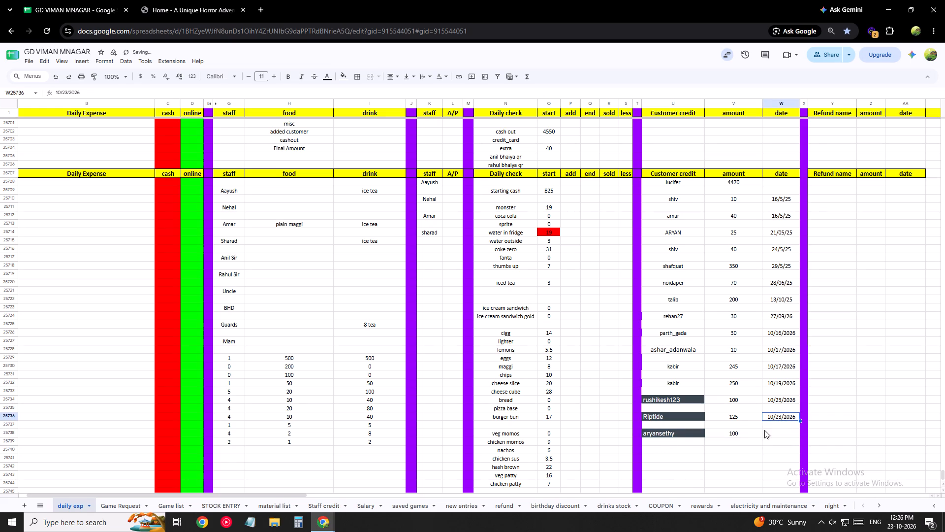
key(ctrl+c)
click(784, 434)
key(ctrl+v)
click(771, 466)
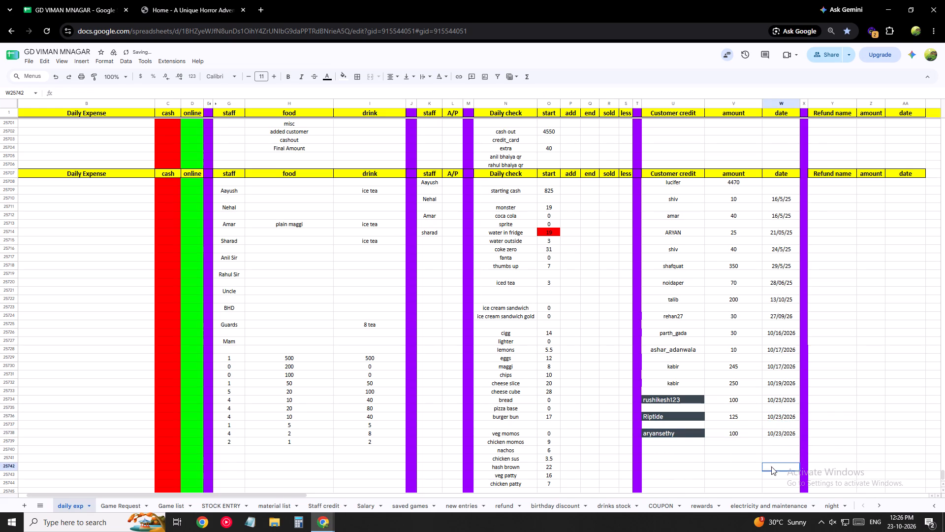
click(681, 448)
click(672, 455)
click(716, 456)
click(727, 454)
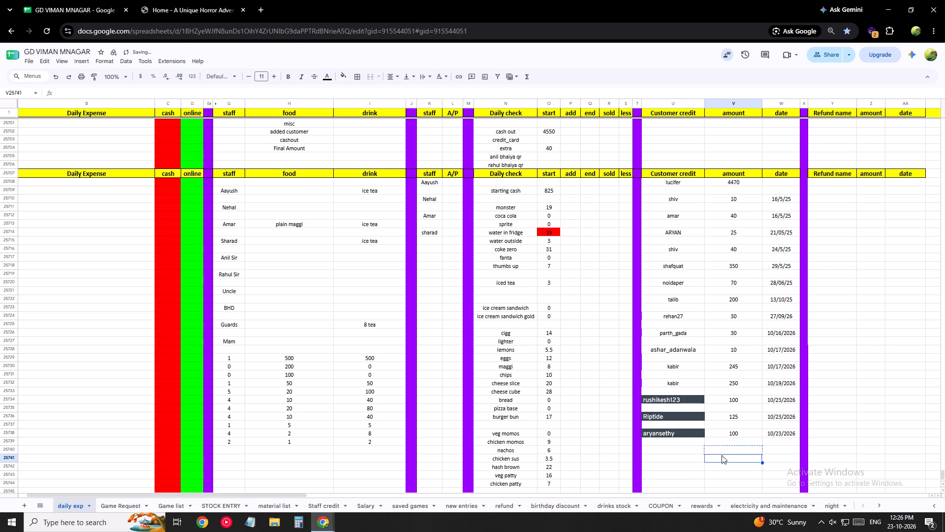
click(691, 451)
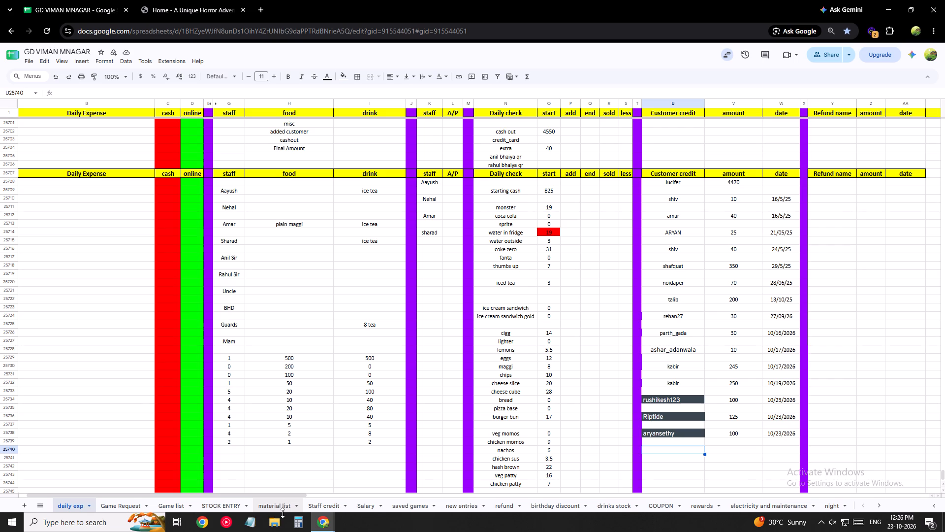
key(alt+Tab)
click(851, 54)
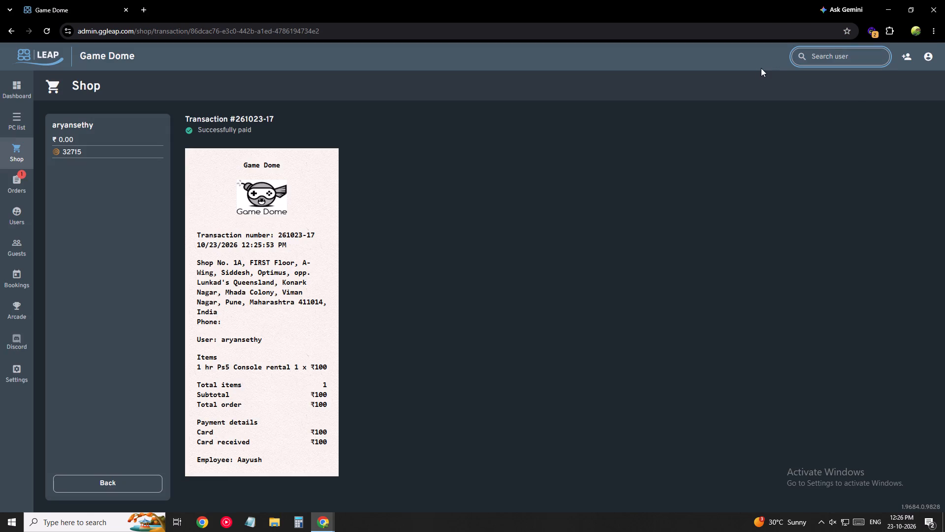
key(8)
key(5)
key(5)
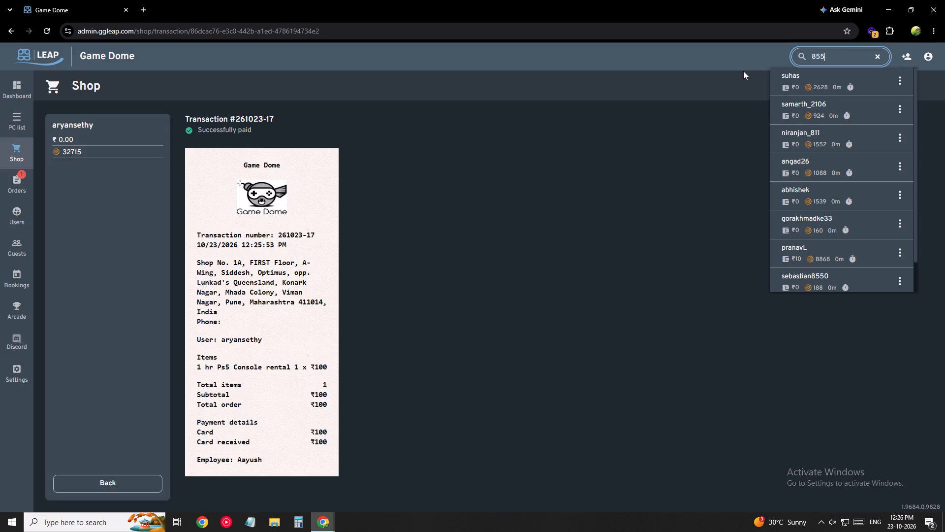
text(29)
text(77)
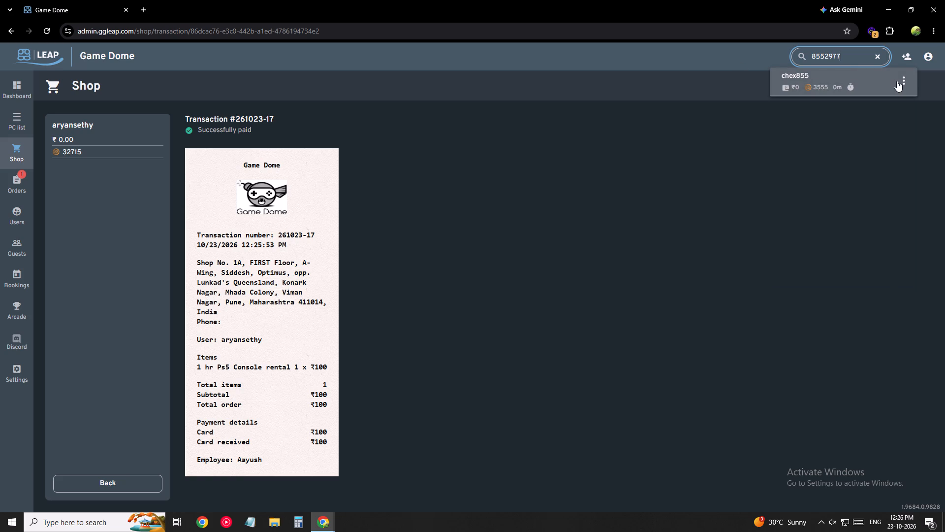
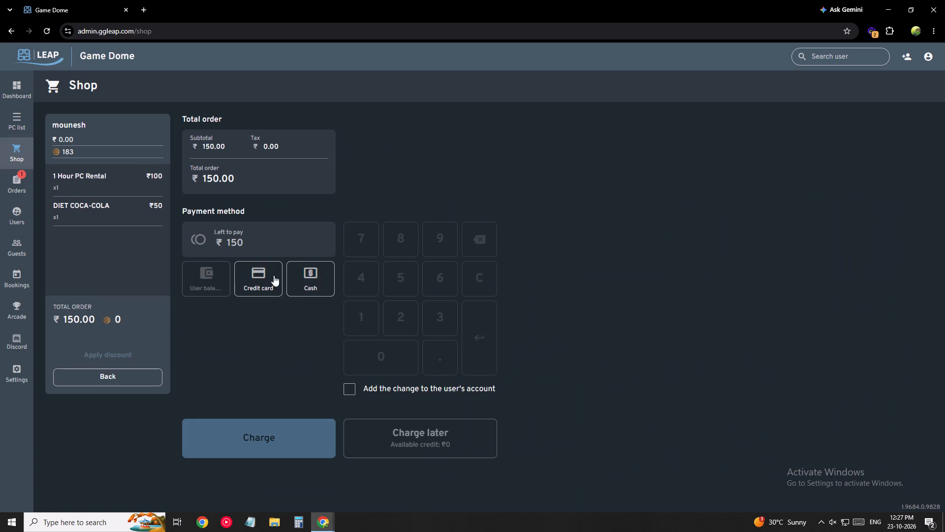
Charge mounesh's ₹150 order for the 1 Hour PC Rental and DIET COCA-COLA as cash.
click(314, 279)
click(243, 444)
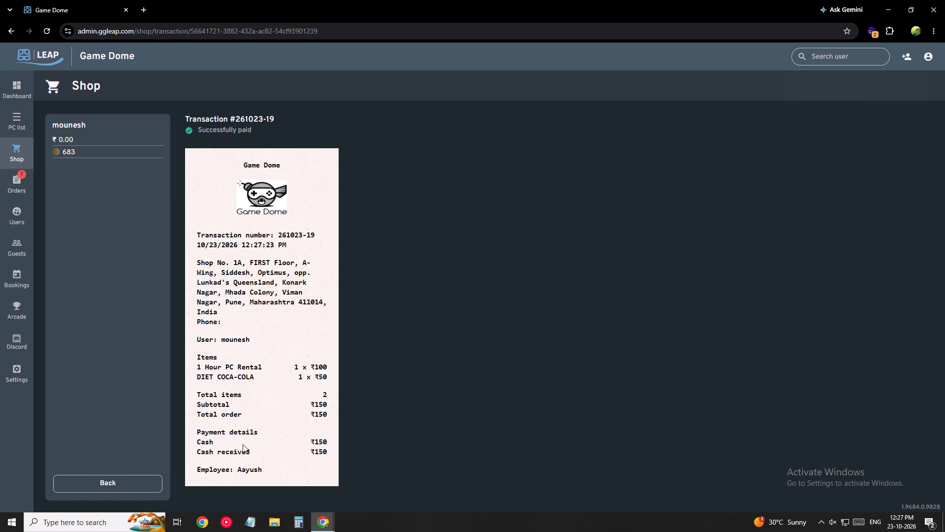
Look up mounesh again with the copied username, quicksell one Cigg and charge the ₹30 as cash.
click(74, 116)
double_click(70, 121)
key(ctrl+c)
ctrl+click(822, 64)
key(ctrl+v)
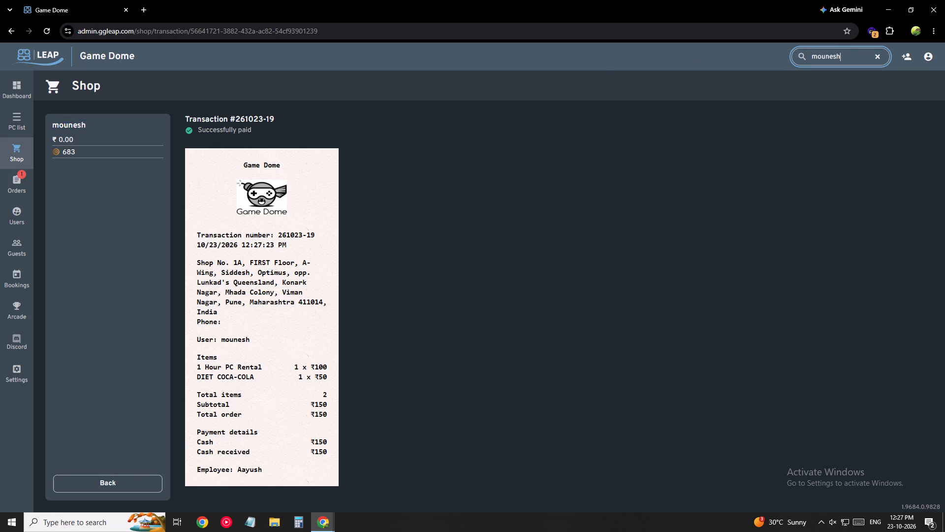
click(897, 80)
click(907, 83)
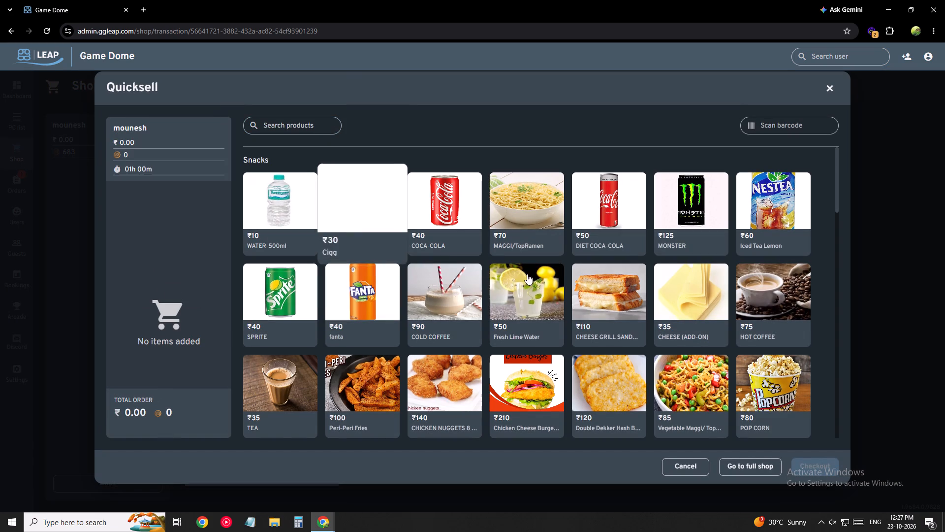
click(378, 197)
click(820, 460)
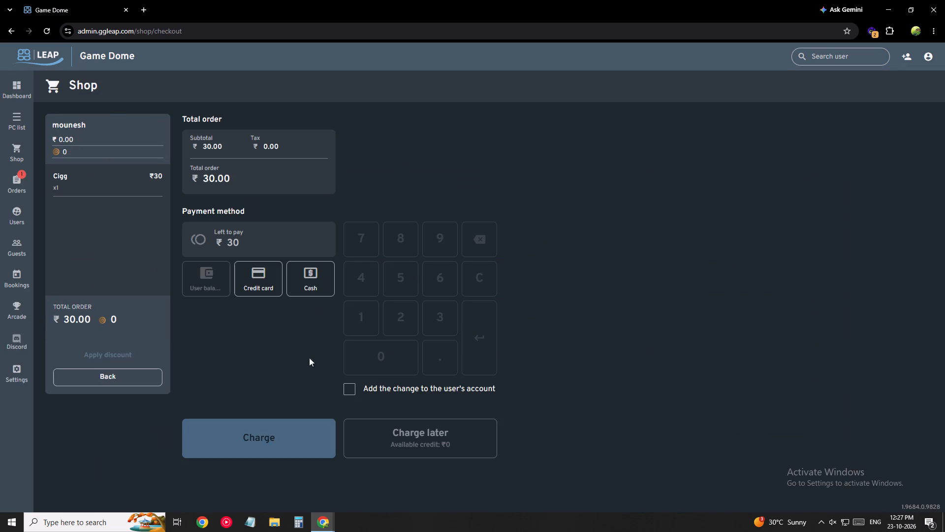
click(297, 288)
click(246, 458)
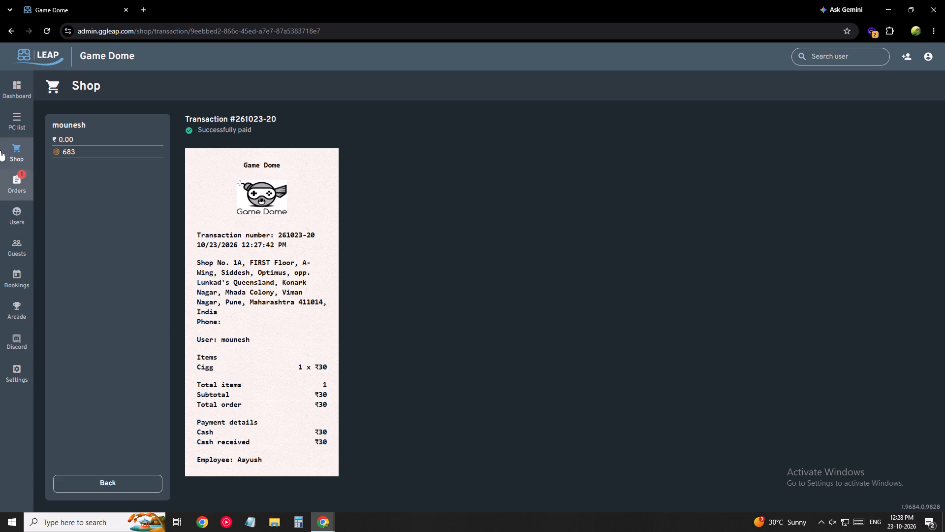
Go to the PC list, search users for problox and open a full shop sale for probloxplayer.
click(0, 113)
click(863, 64)
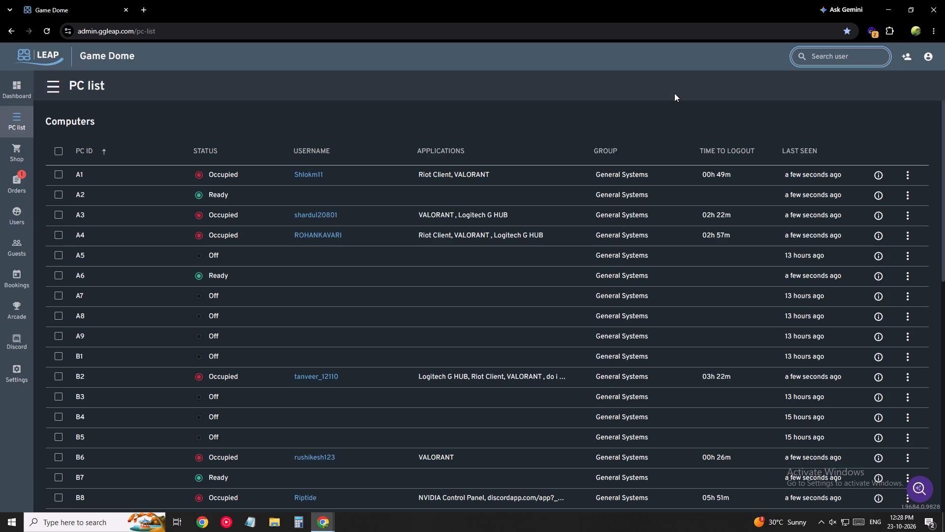
click(855, 61)
scroll(339, 495, down, 1)
scroll(334, 504, up, 1)
scroll(332, 507, down, 14)
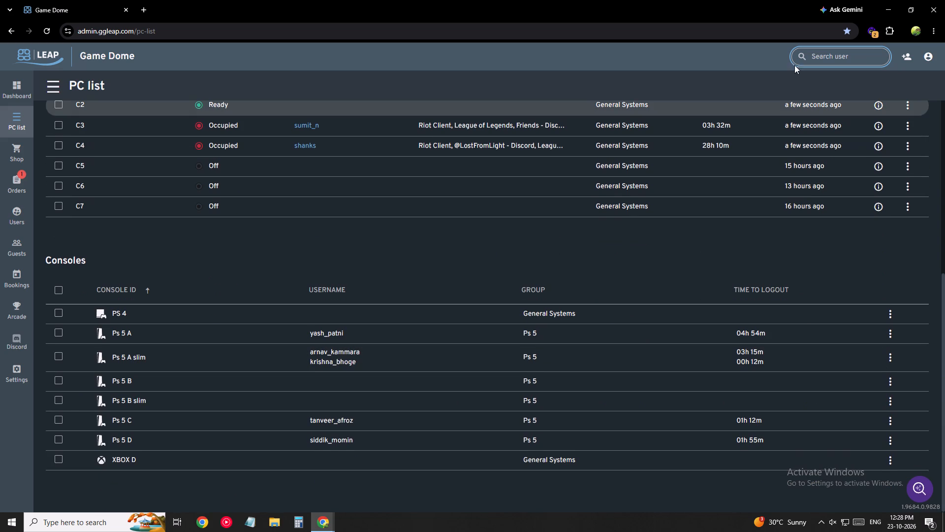
click(835, 57)
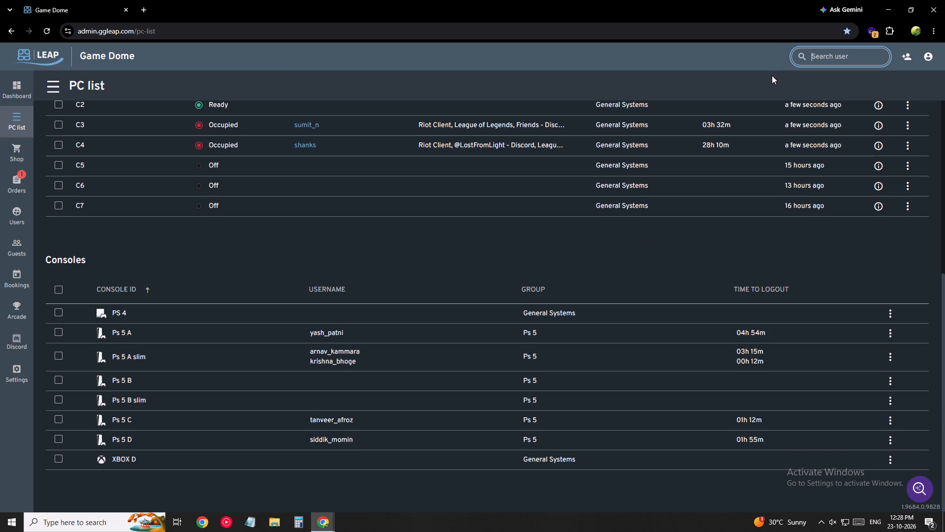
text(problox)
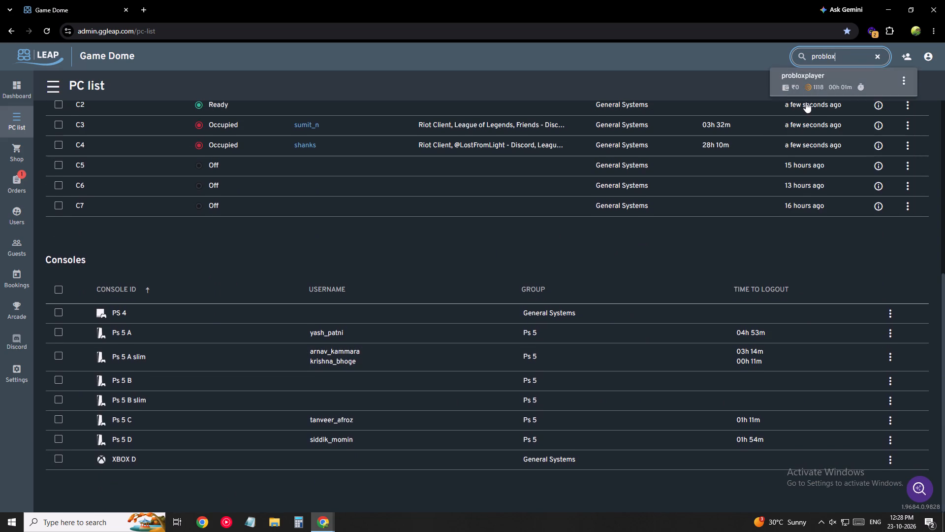
click(903, 73)
click(899, 86)
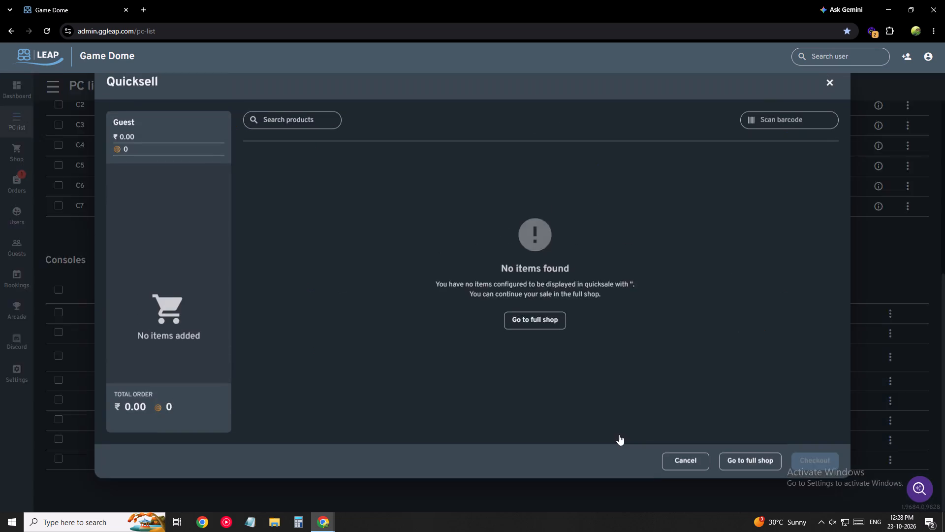
click(755, 468)
click(324, 145)
click(264, 176)
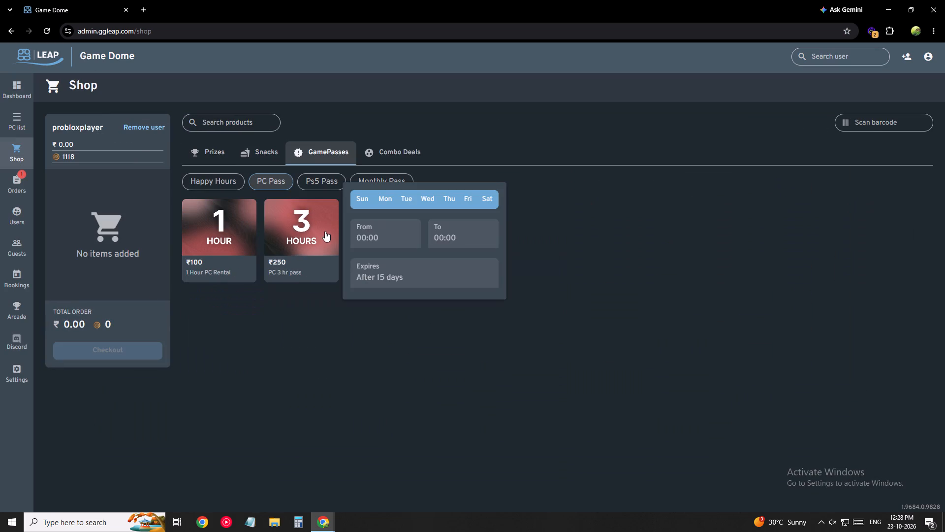
click(307, 241)
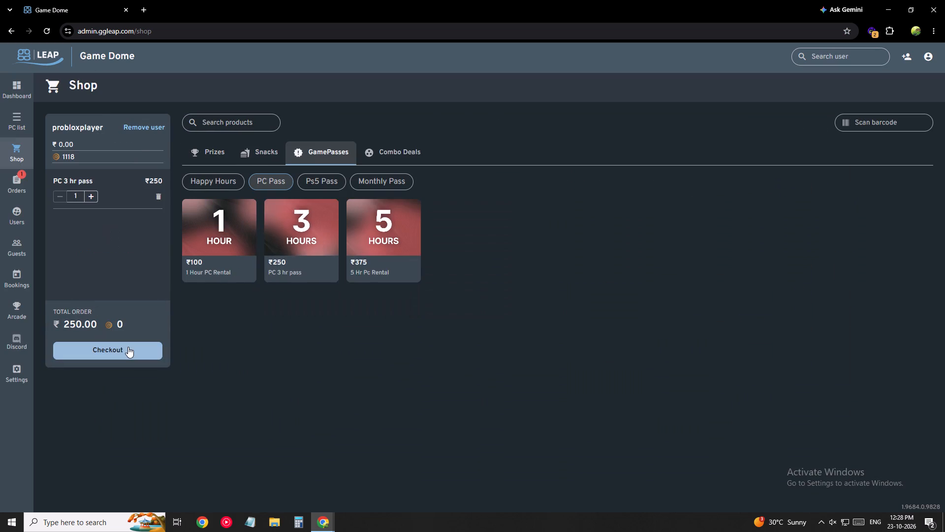
click(128, 347)
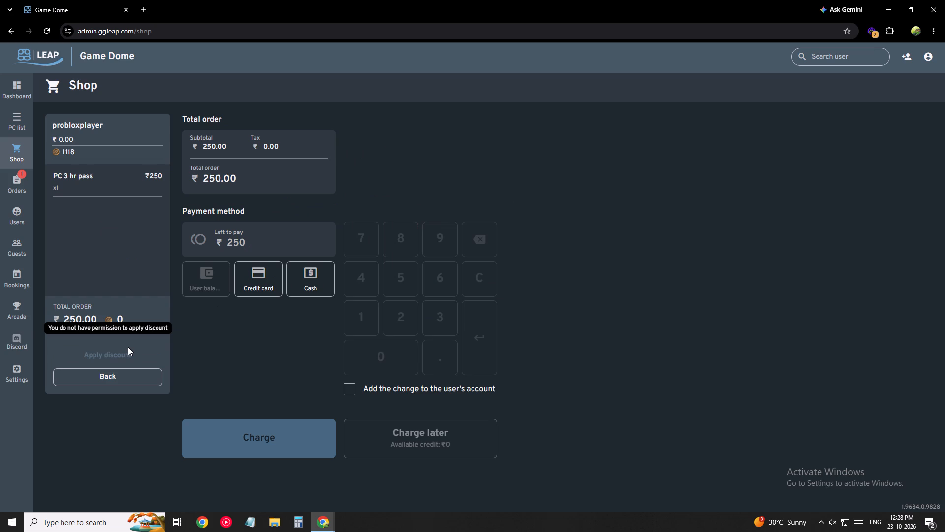
click(240, 270)
click(246, 421)
click(247, 431)
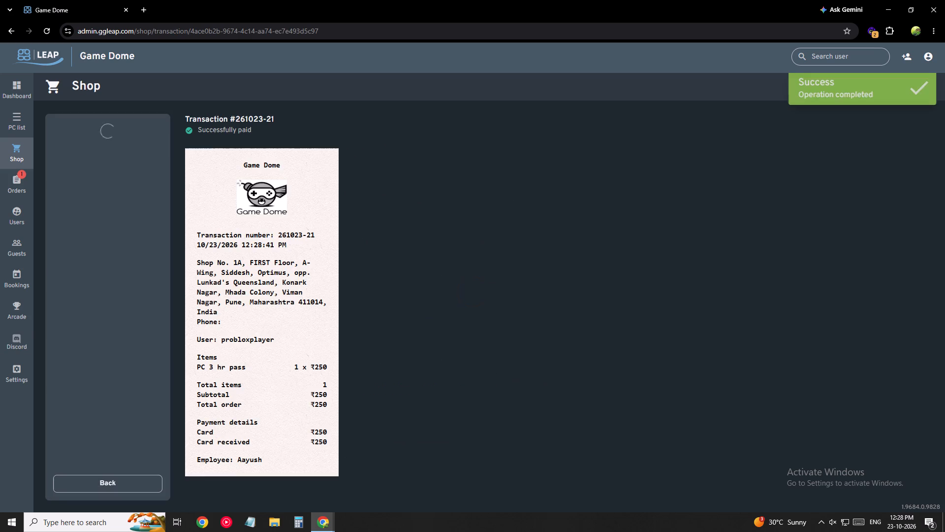
click(1, 116)
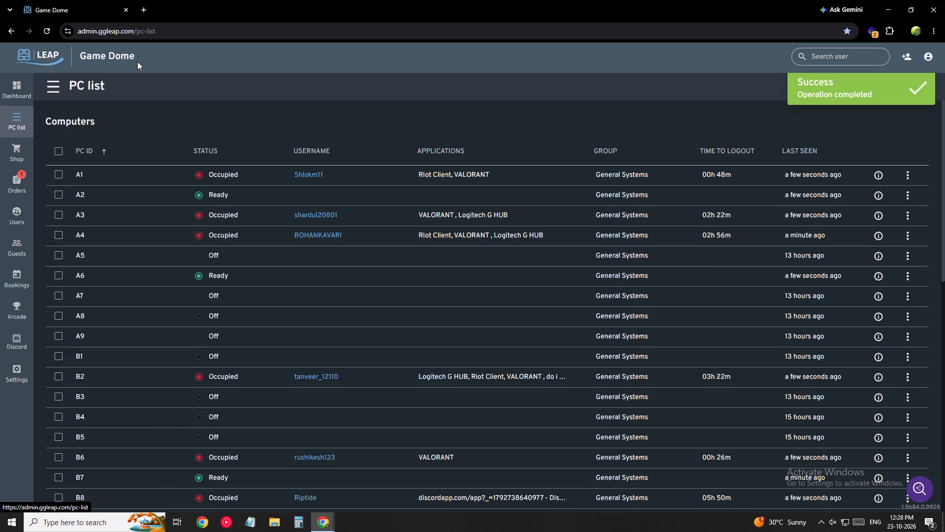
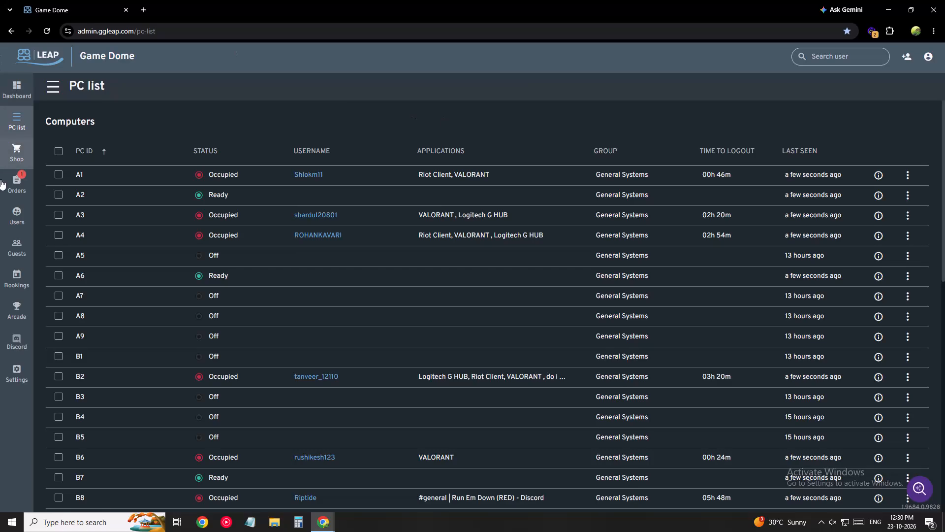
Go to the order history and open mounesh's ₹30 transaction for one Cigg.
click(0, 179)
click(0, 186)
click(248, 111)
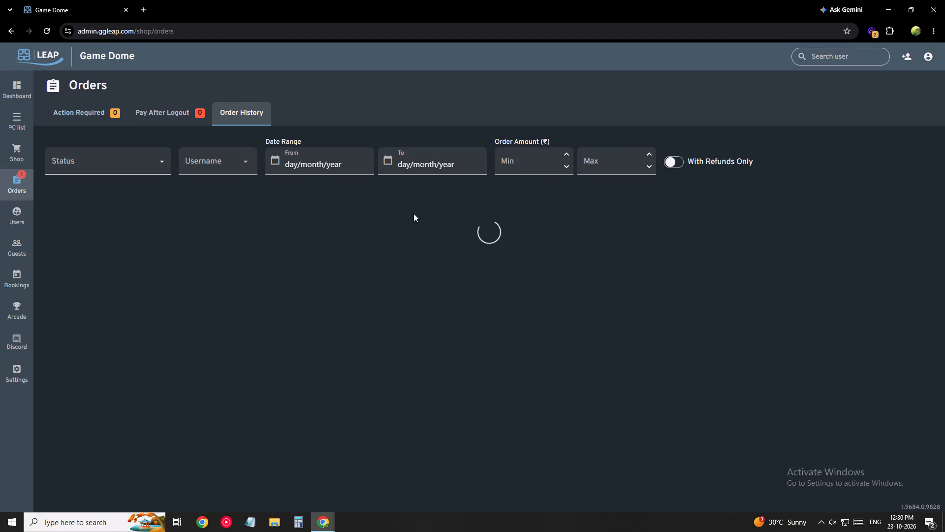
click(372, 261)
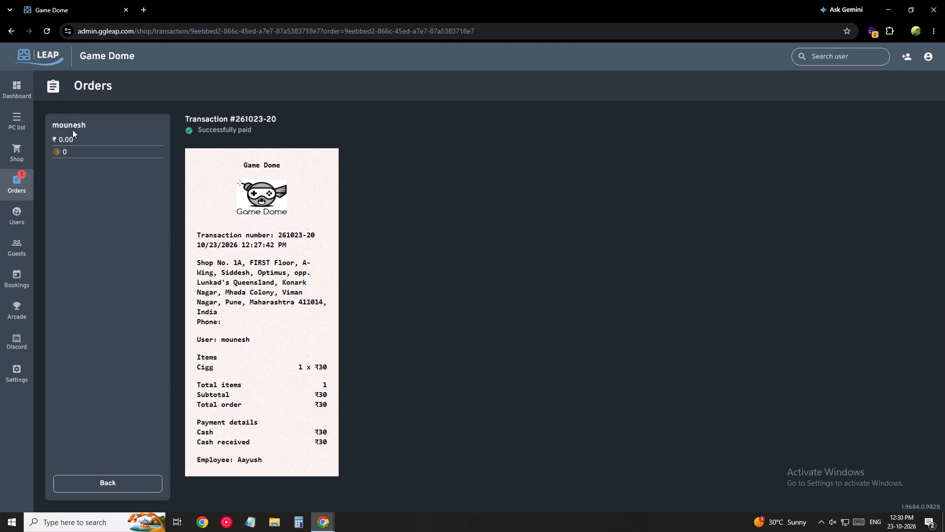
click(70, 130)
ctrl+click(69, 129)
key(ctrl+c)
ctrl+click(837, 60)
key(ctrl+v)
click(907, 81)
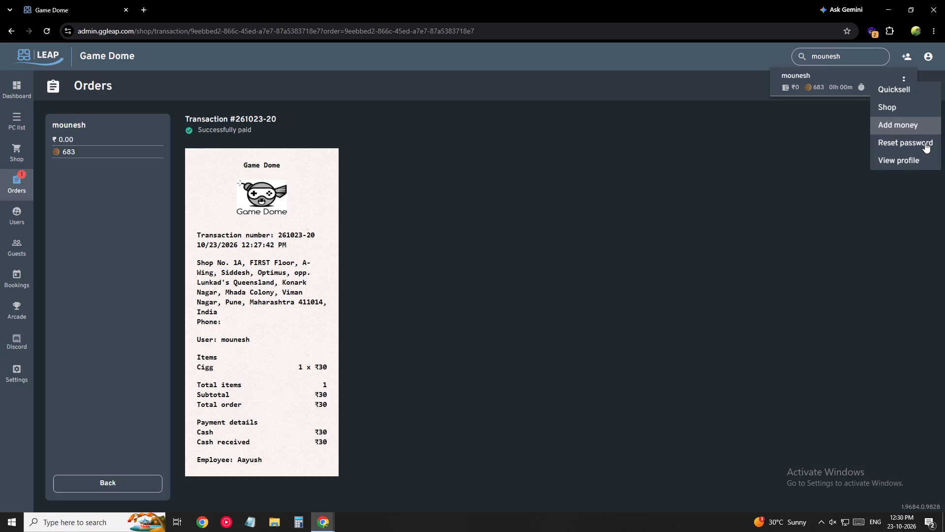
click(925, 142)
click(530, 309)
click(0, 104)
click(21, 114)
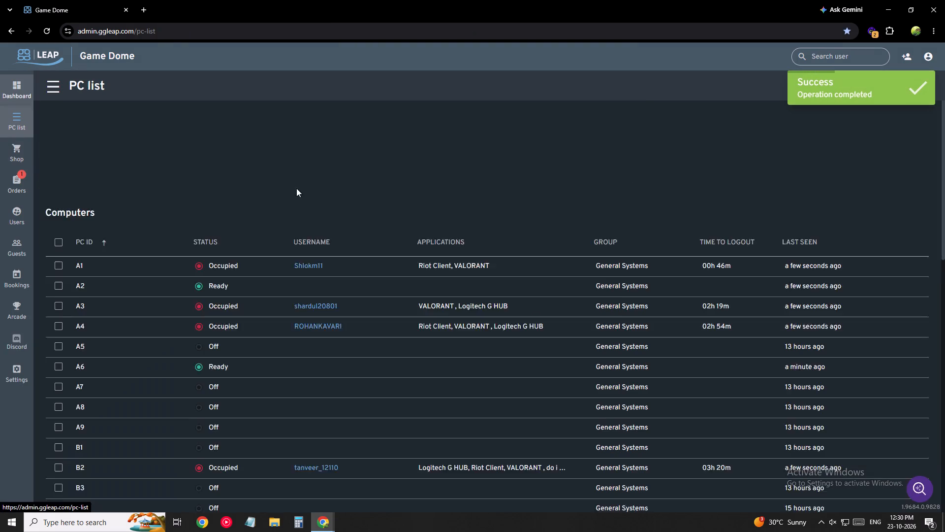
Examine the status, users and remaining time of the computers across the PC list.
scroll(396, 272, down, 3)
scroll(359, 342, down, 2)
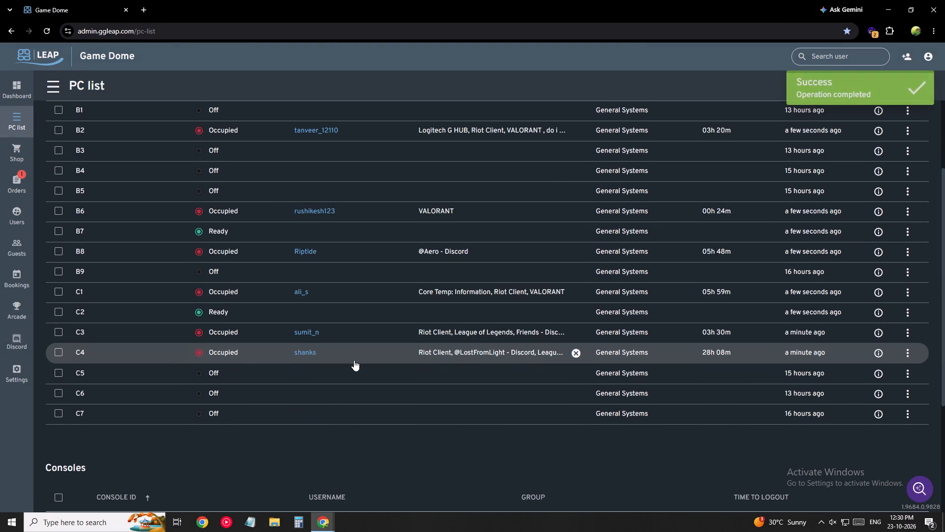
scroll(242, 340, up, 4)
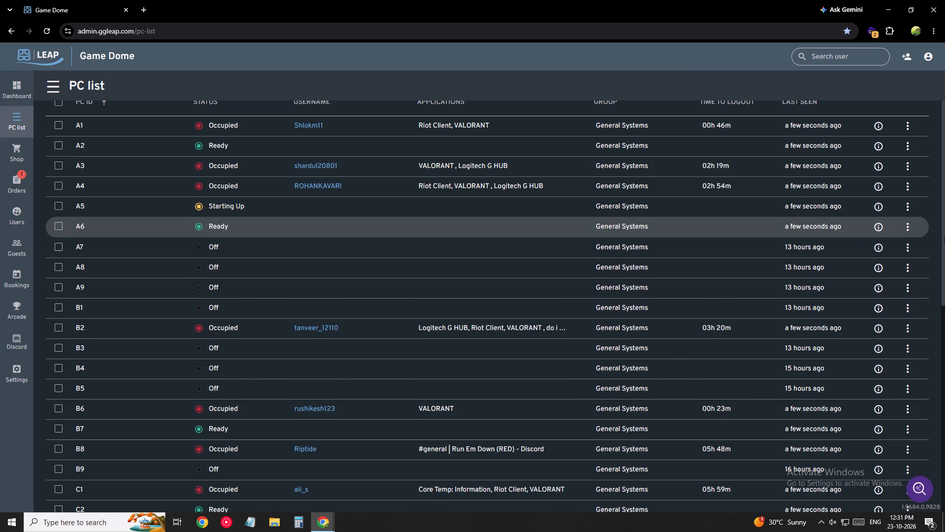
scroll(830, 361, down, 3)
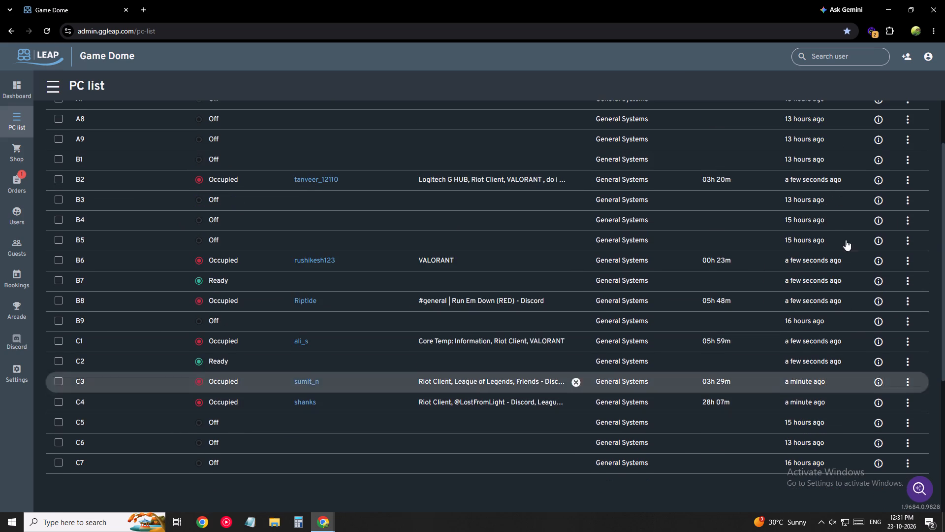
scroll(643, 500, up, 2)
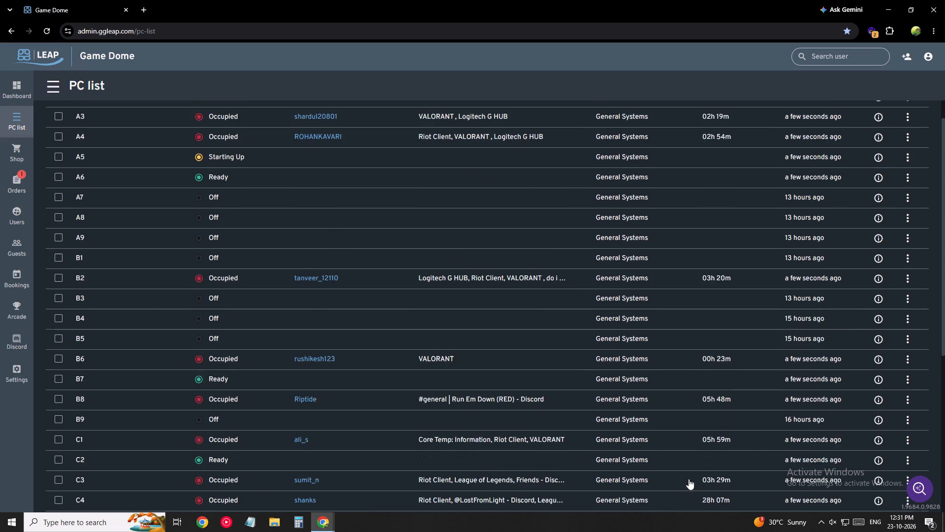
scroll(766, 356, up, 3)
scroll(585, 337, up, 3)
scroll(731, 358, up, 3)
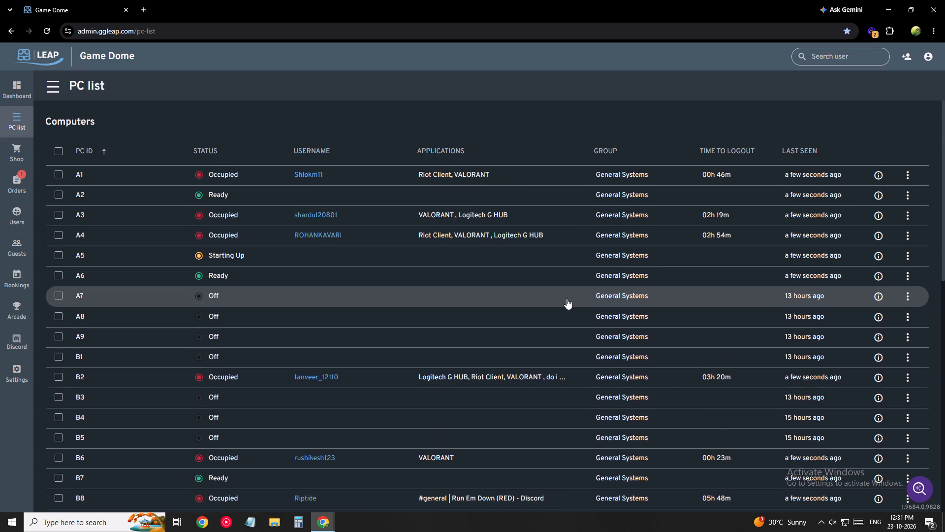
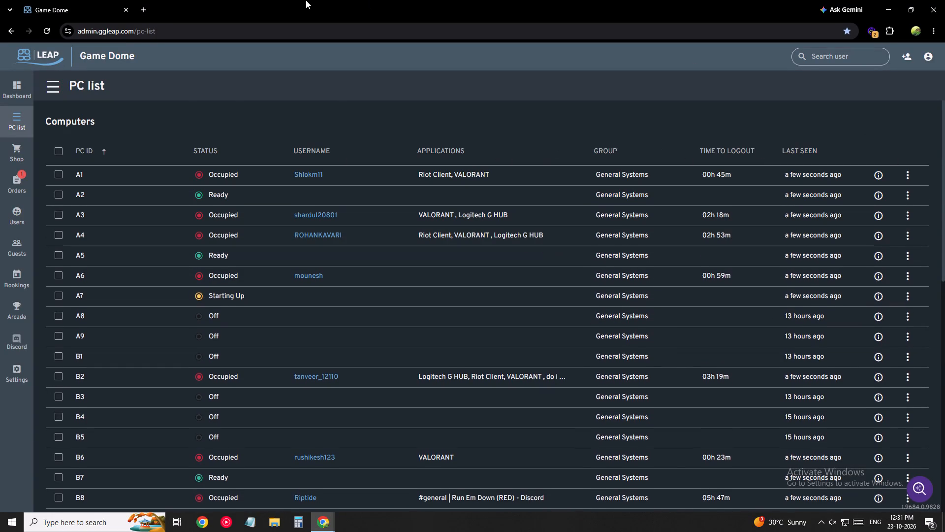
Examine the occupancy and remaining time of the computers and consoles, checking the orders page before returning to the PC list.
scroll(370, 194, down, 3)
scroll(215, 285, down, 1)
scroll(215, 285, up, 1)
scroll(215, 285, down, 2)
scroll(148, 348, down, 4)
scroll(288, 301, down, 2)
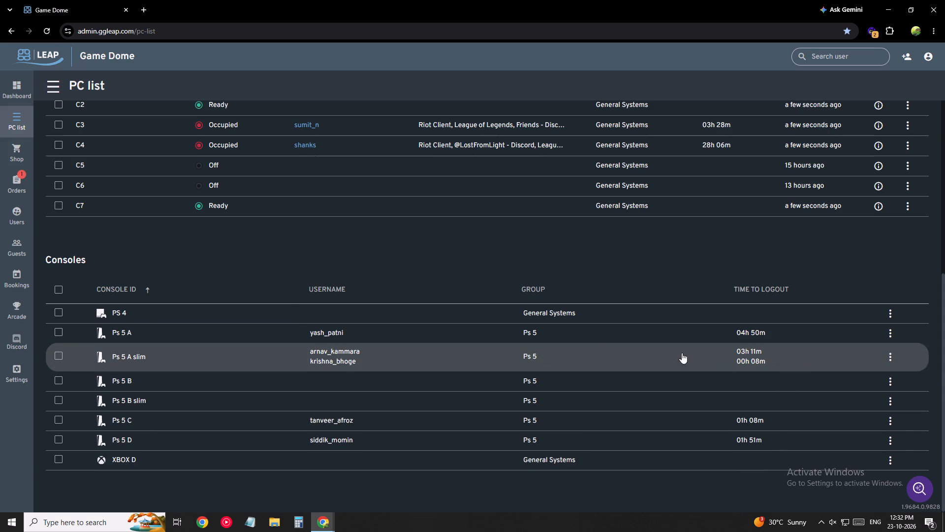
click(11, 185)
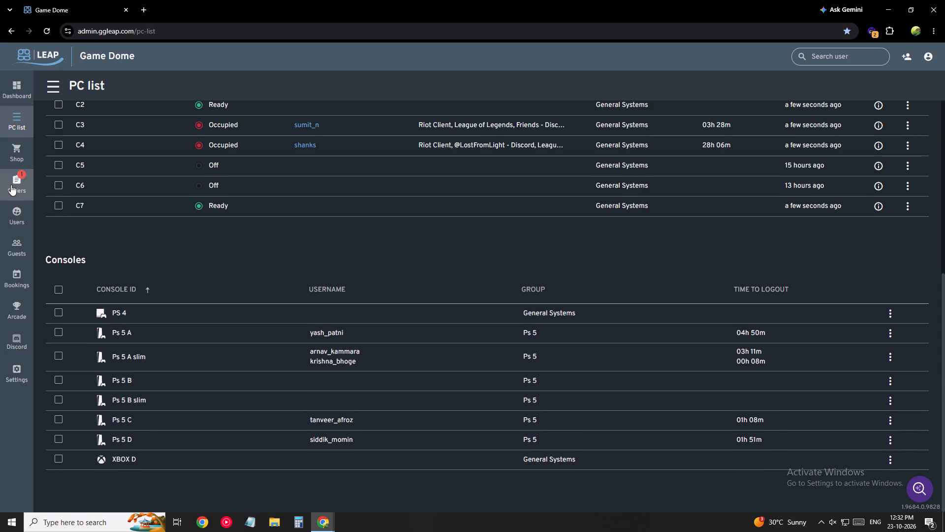
click(10, 107)
Log in the user whose username begins with "aryan" on console Ps 5 A alongside the current player, and check the console list.
scroll(708, 377, down, 8)
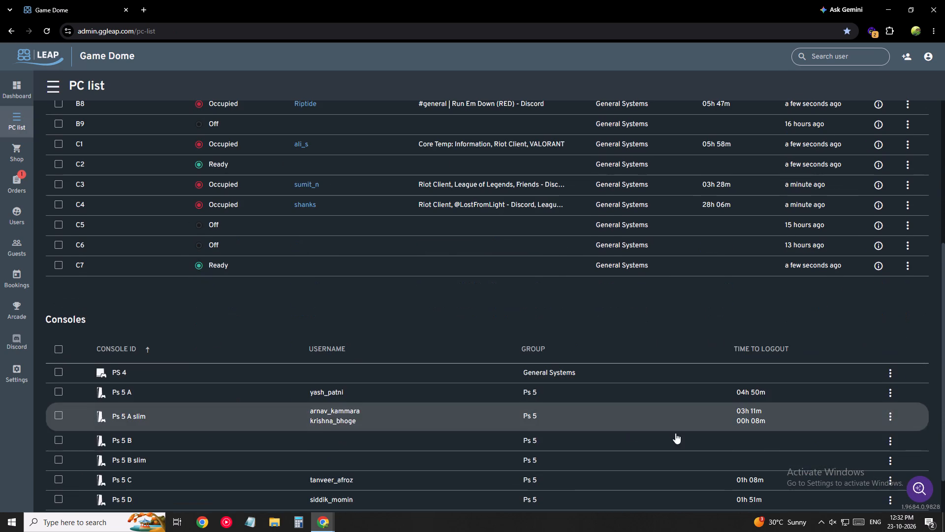
click(889, 391)
click(890, 432)
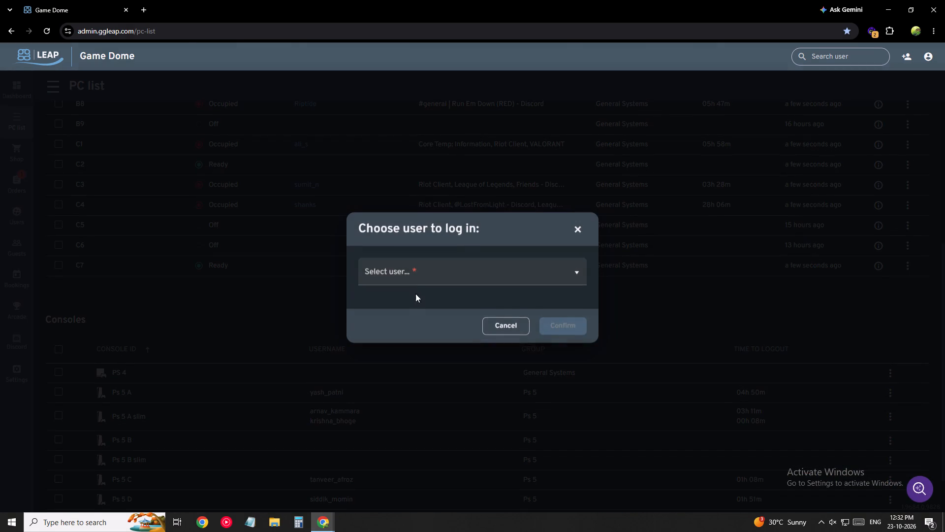
click(424, 274)
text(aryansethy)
click(398, 311)
click(557, 334)
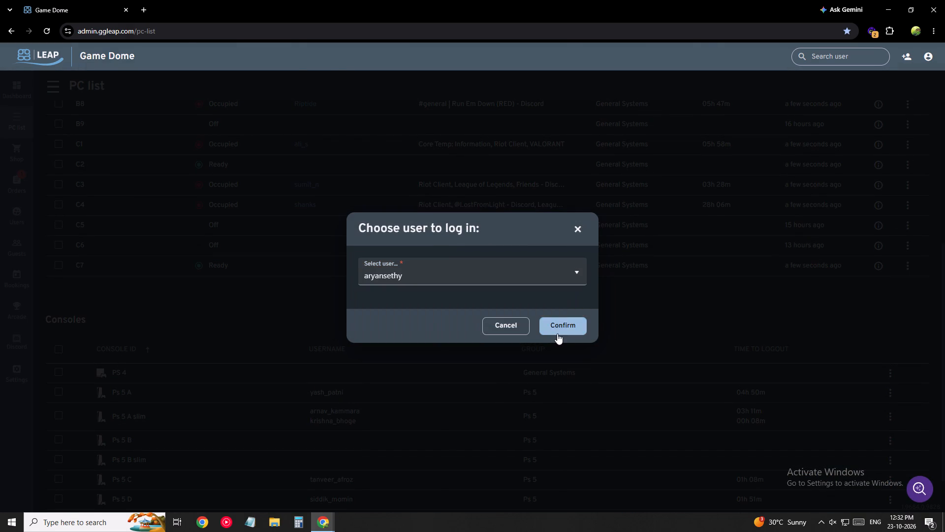
scroll(513, 392, down, 4)
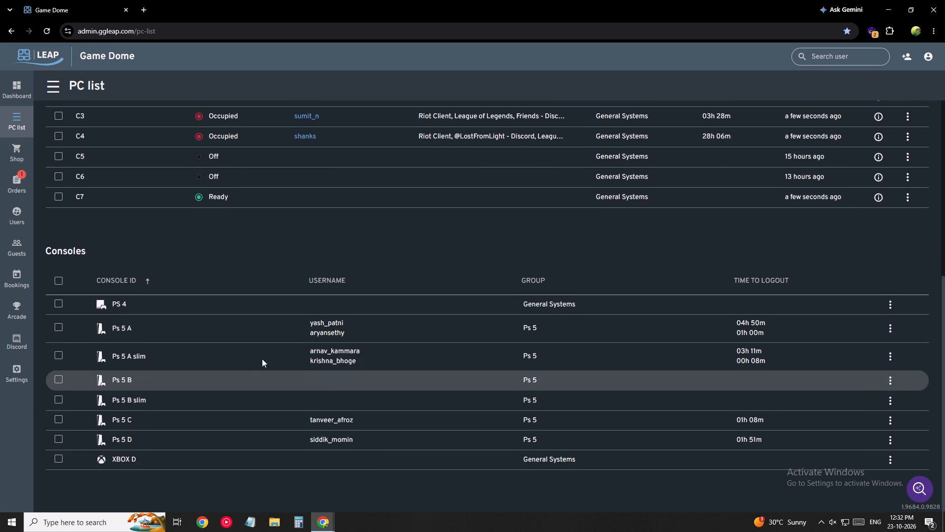
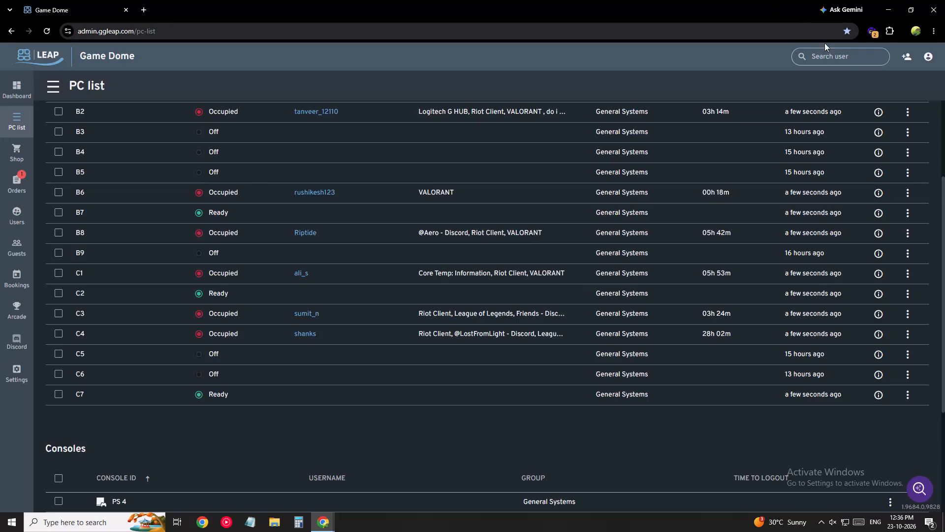
click(846, 68)
click(845, 55)
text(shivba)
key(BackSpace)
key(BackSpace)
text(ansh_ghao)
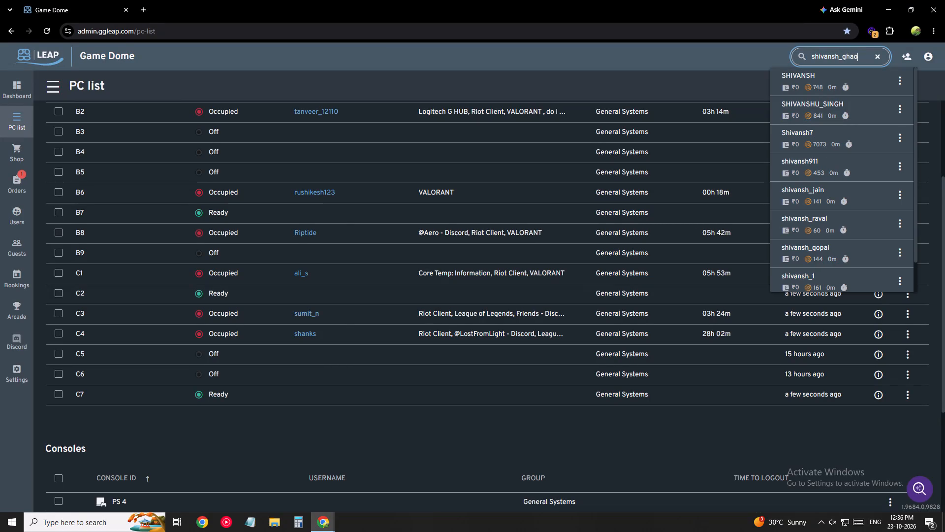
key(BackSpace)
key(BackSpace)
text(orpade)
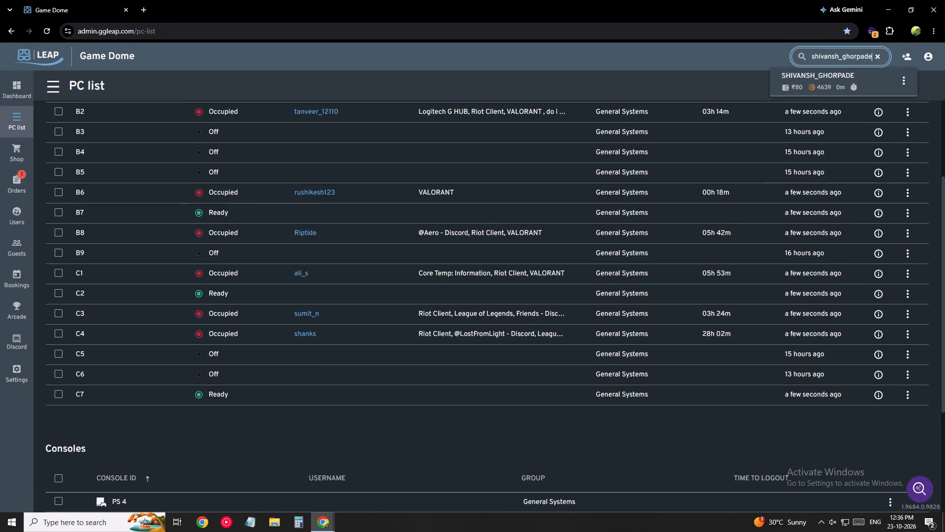
click(911, 79)
click(915, 79)
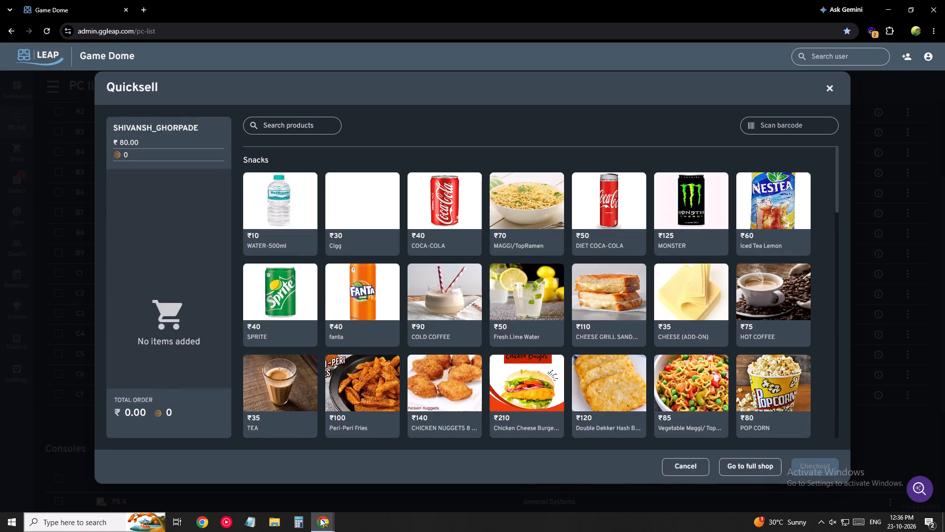
click(758, 465)
click(348, 147)
click(275, 173)
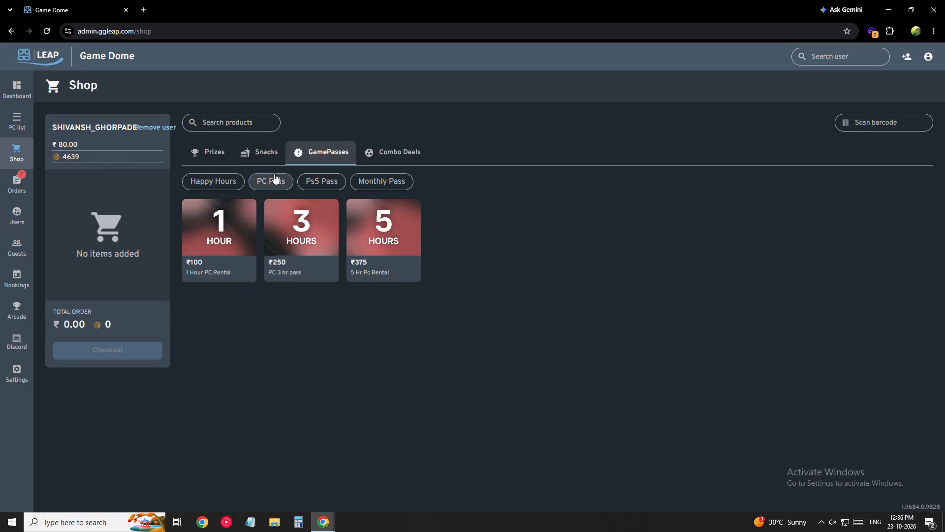
click(276, 238)
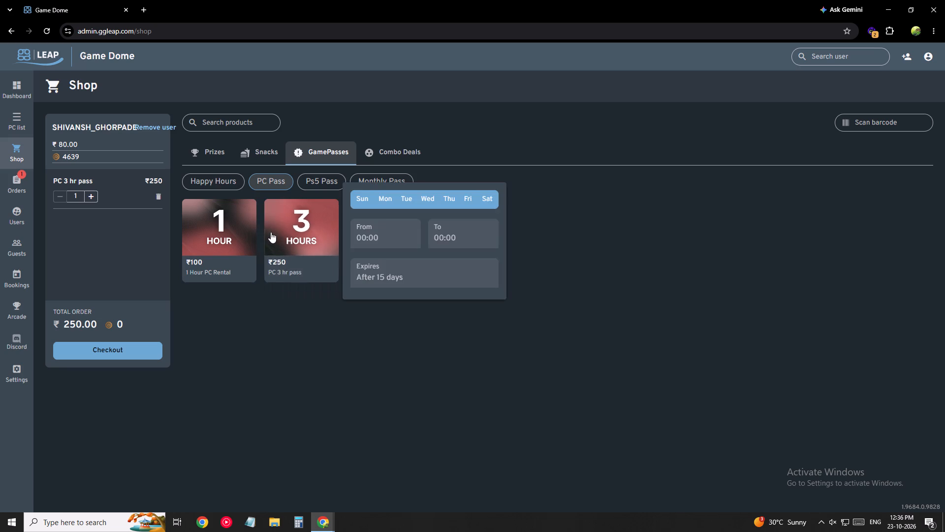
Charge the ₹250 PC 3 hr pass order to credit card, close the receipt and return to the orders page.
click(112, 346)
click(240, 273)
click(250, 432)
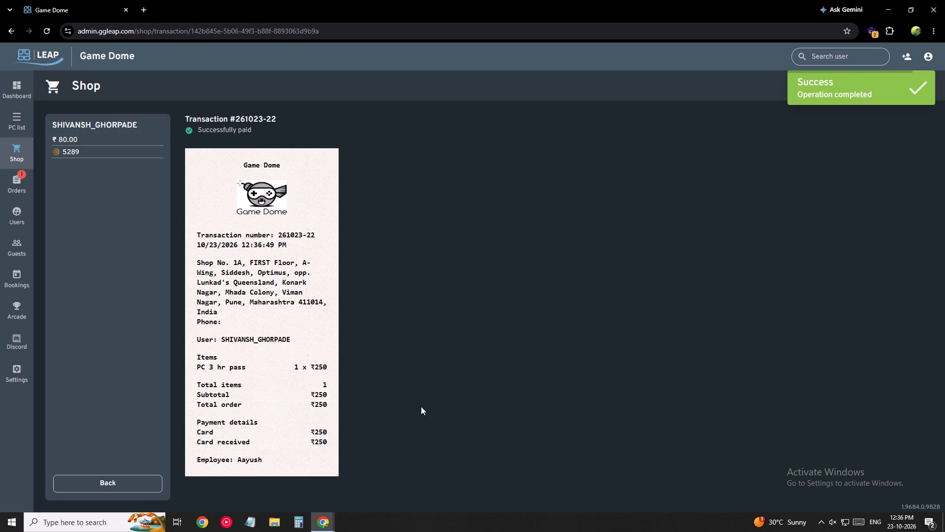
click(100, 478)
click(11, 183)
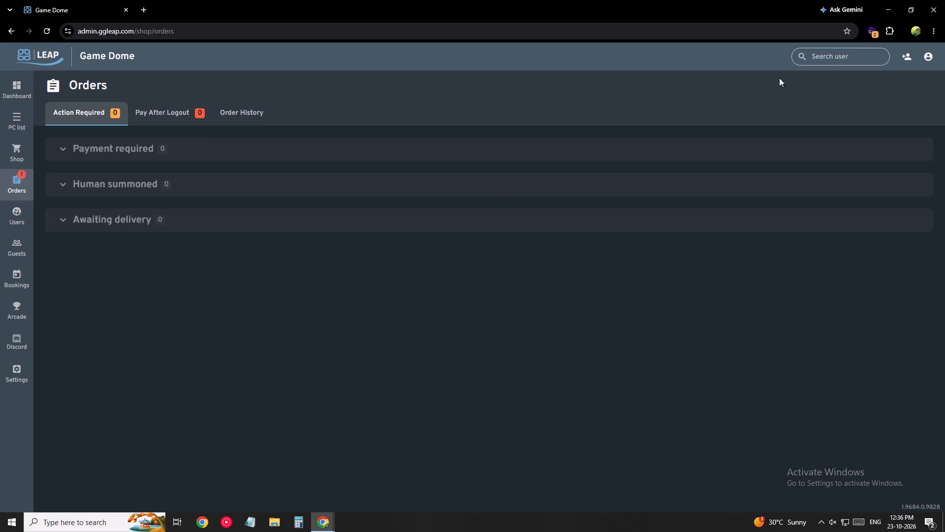
click(846, 57)
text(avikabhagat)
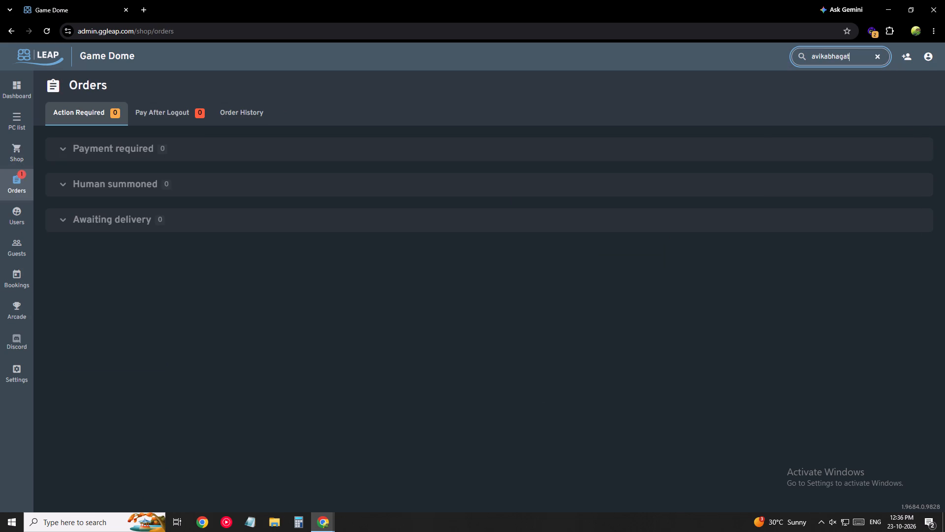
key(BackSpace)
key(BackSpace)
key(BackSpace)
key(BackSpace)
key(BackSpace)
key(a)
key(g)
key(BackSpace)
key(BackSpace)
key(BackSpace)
click(897, 139)
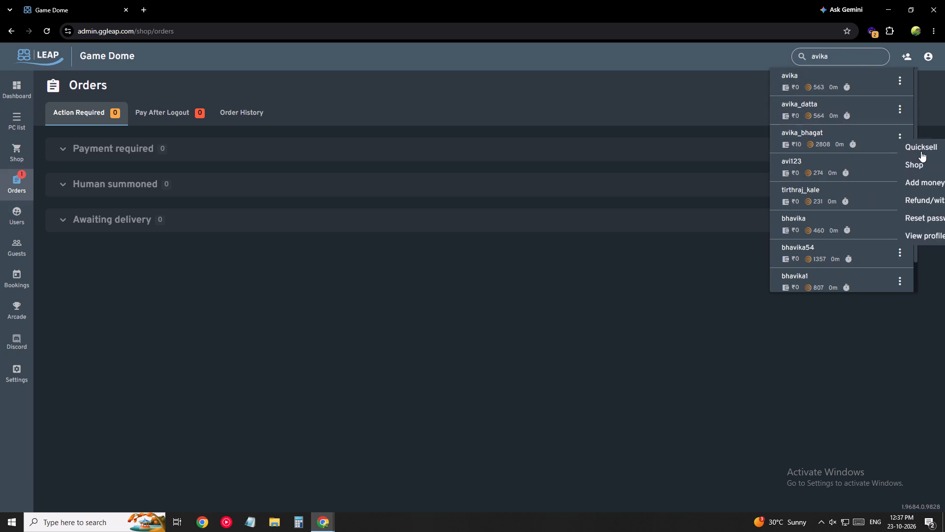
click(918, 145)
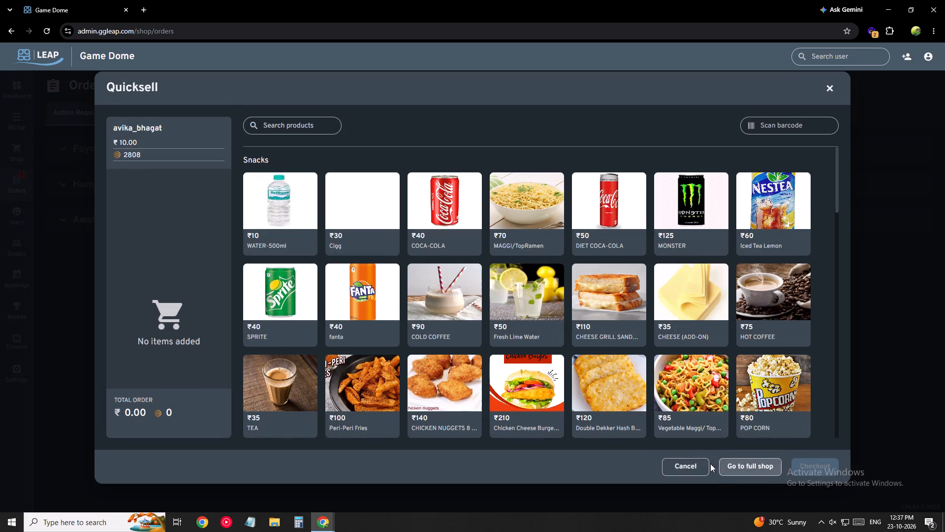
click(754, 463)
click(333, 159)
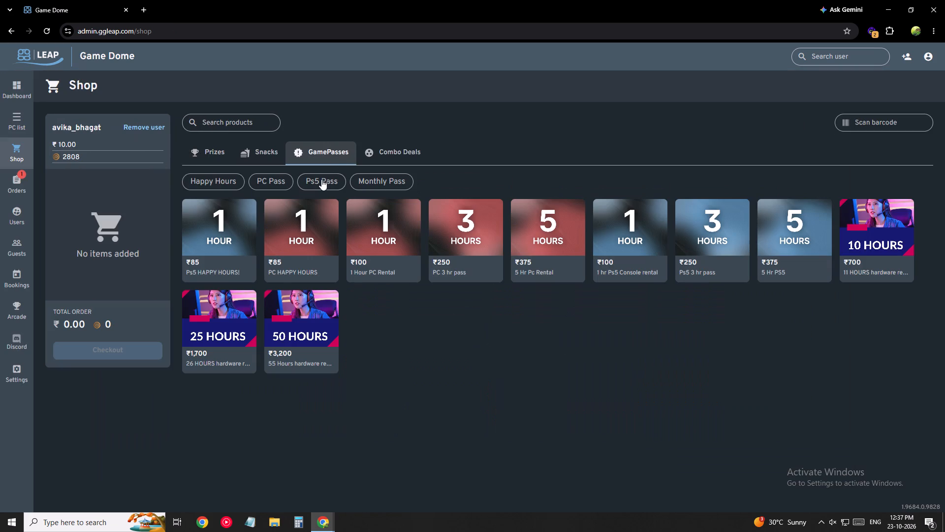
click(255, 184)
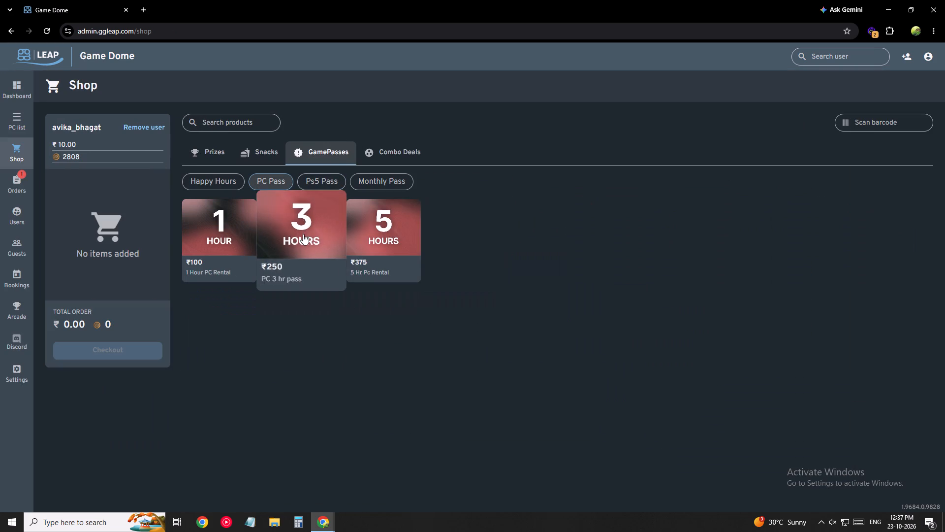
drag(303, 234, 311, 235)
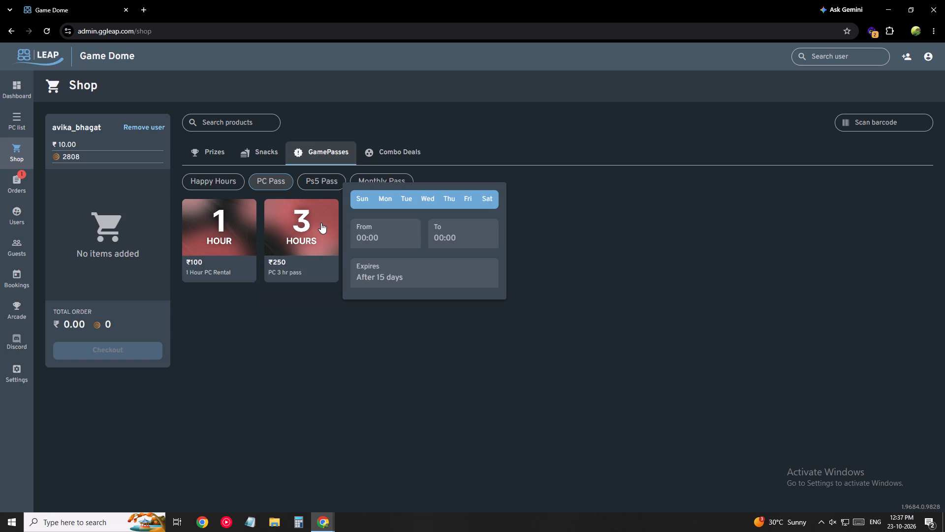
click(299, 202)
Check out the ₹250 PC 3 hr pass order and charge it to credit card.
click(124, 345)
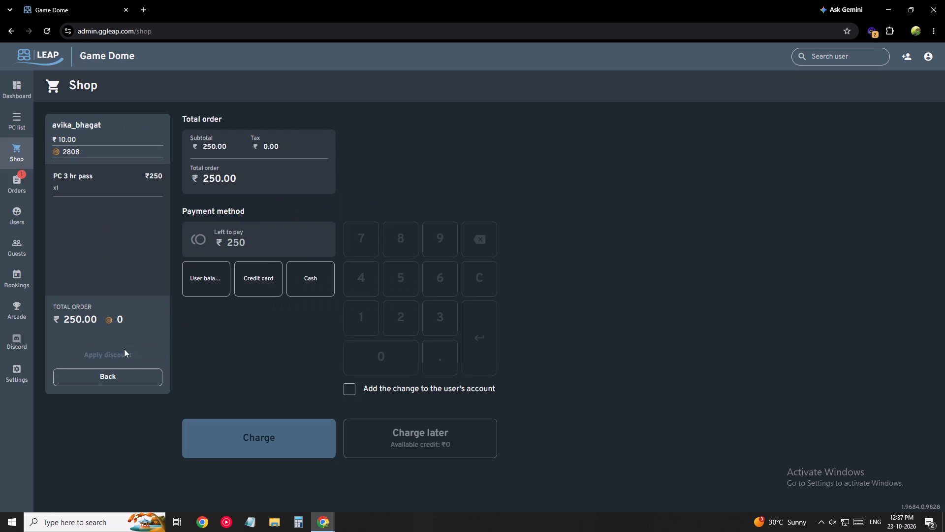
click(277, 269)
click(275, 455)
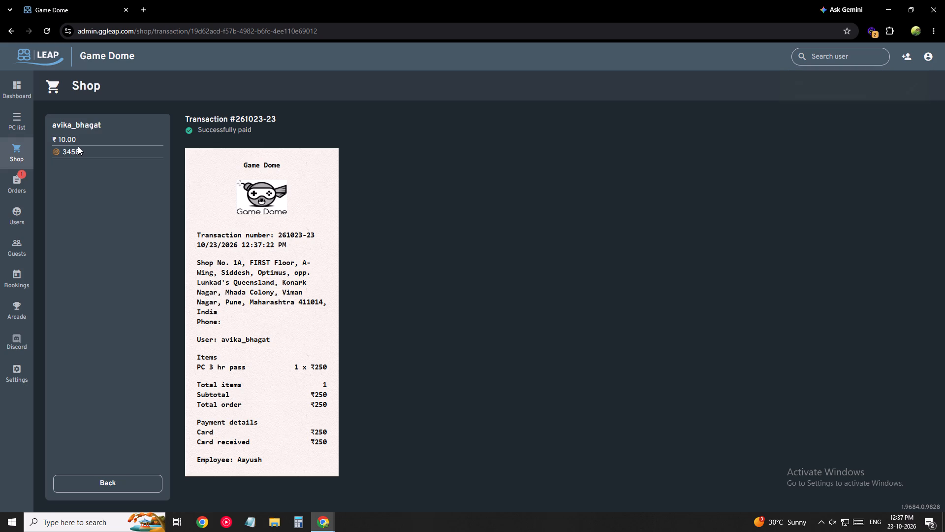
Check the PC list, and open the order history to review the recent sales.
click(19, 117)
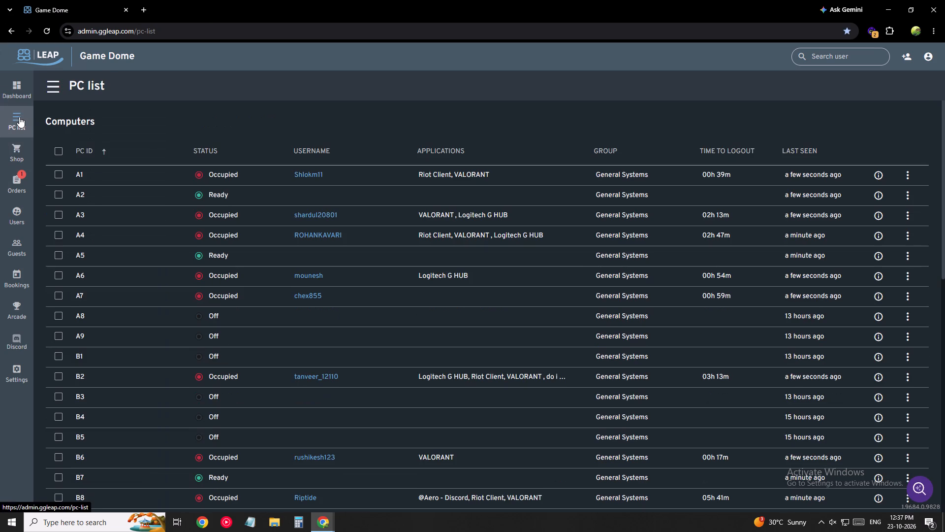
click(12, 199)
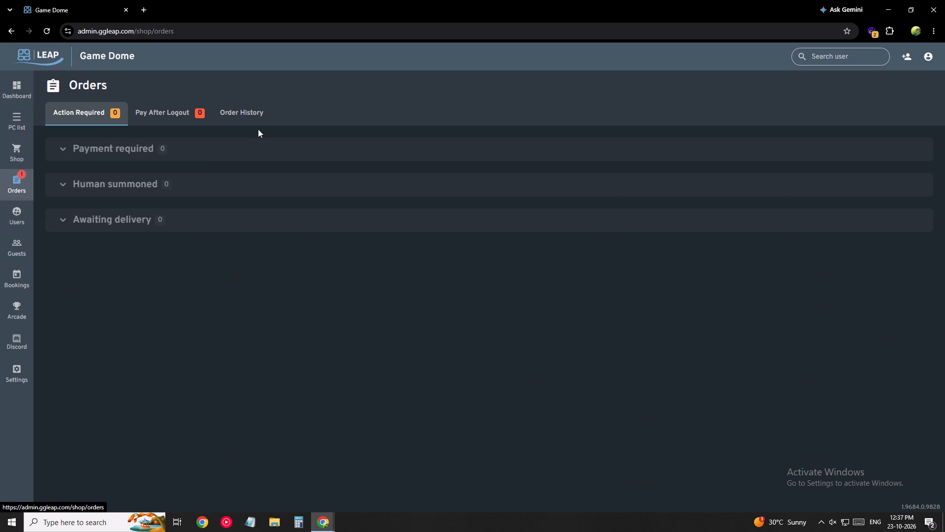
click(247, 115)
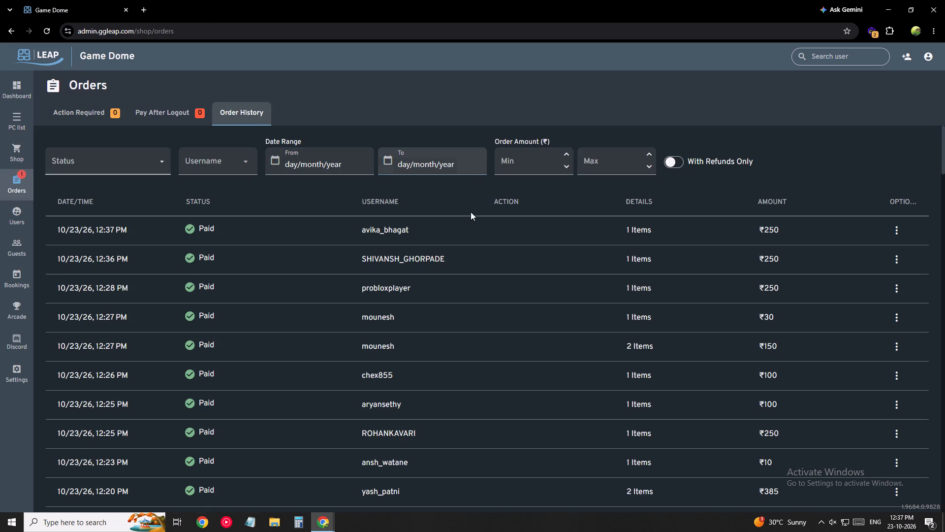
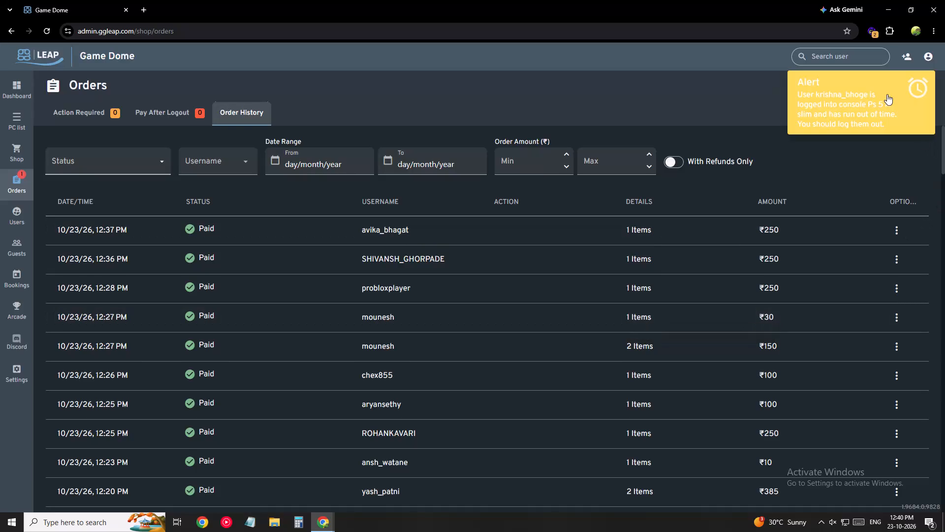
Dismiss the out-of-time alert and log out all users from the Ps 5 A slim console in the PC list.
click(887, 94)
click(0, 107)
scroll(419, 320, down, 3)
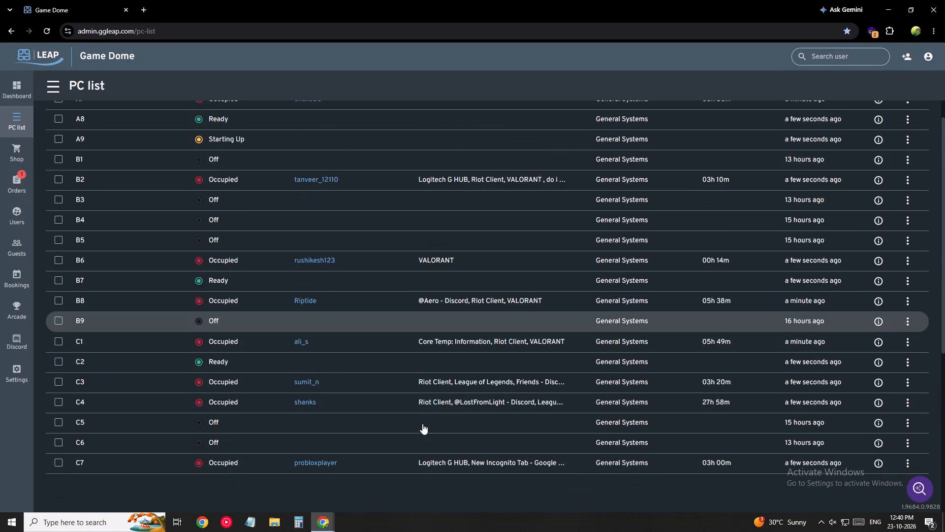
scroll(422, 424, down, 2)
scroll(422, 424, up, 1)
scroll(422, 424, down, 4)
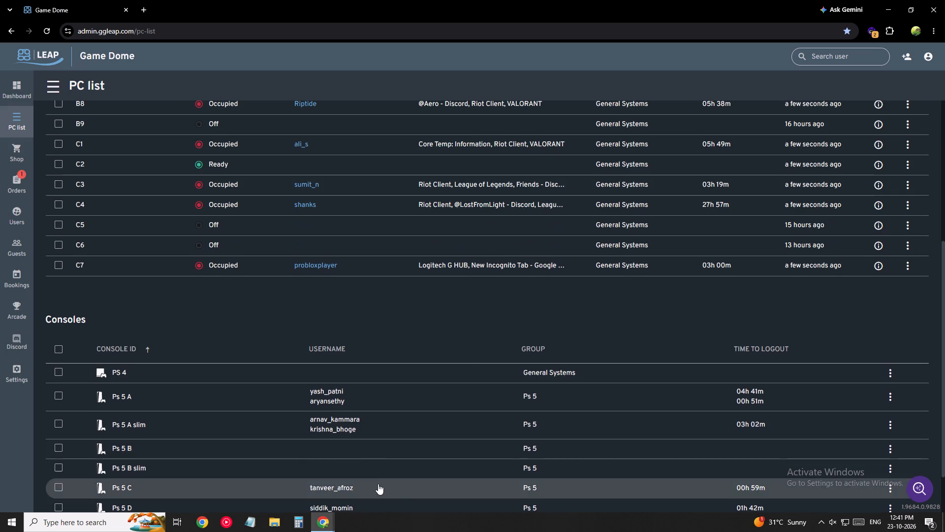
click(893, 427)
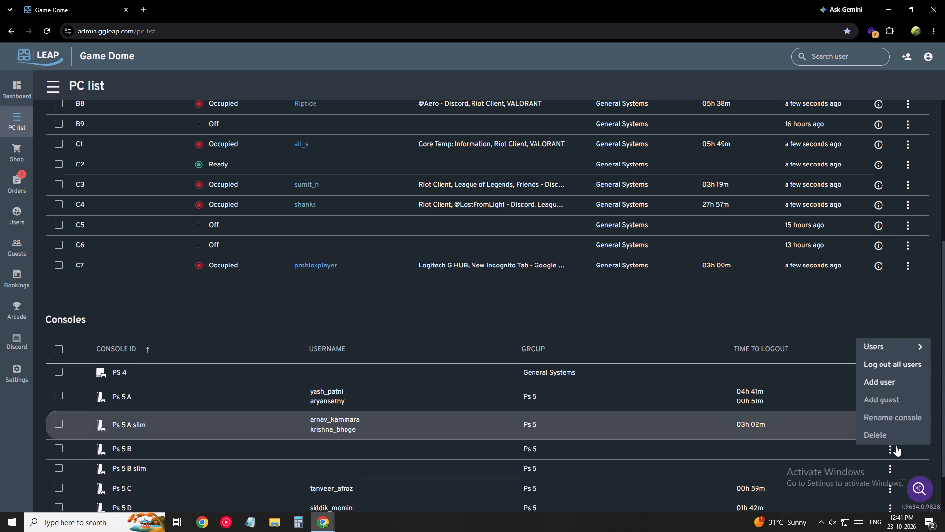
click(906, 370)
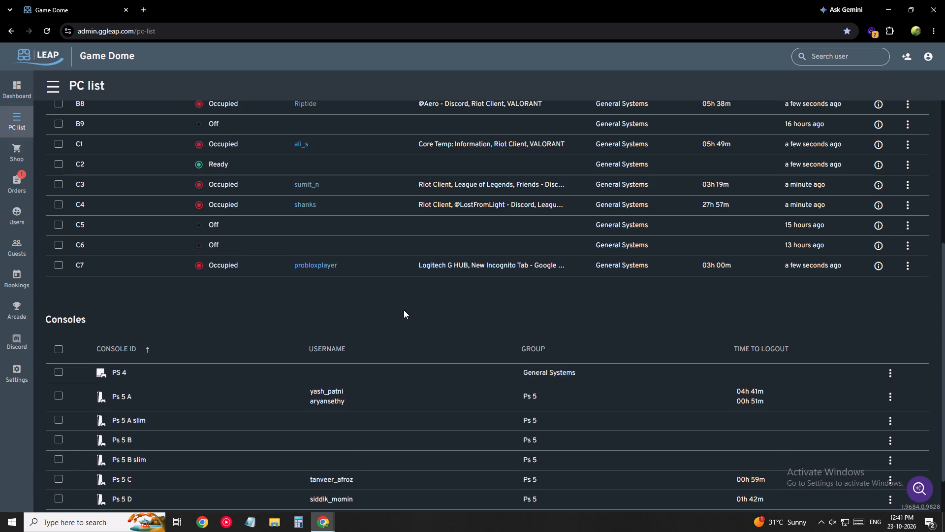
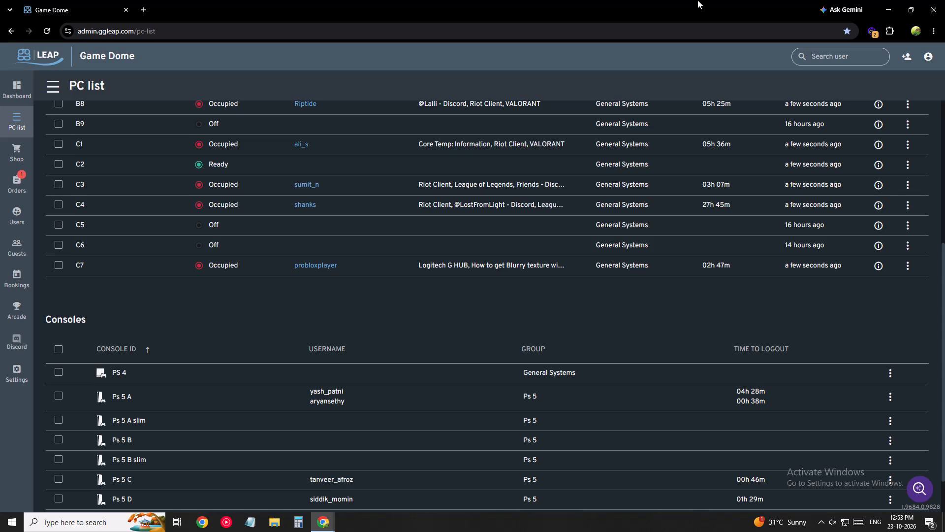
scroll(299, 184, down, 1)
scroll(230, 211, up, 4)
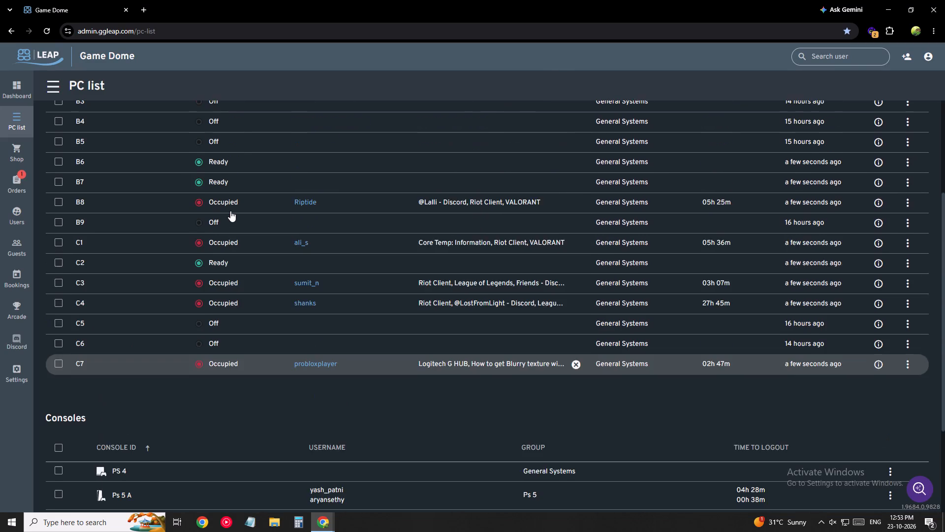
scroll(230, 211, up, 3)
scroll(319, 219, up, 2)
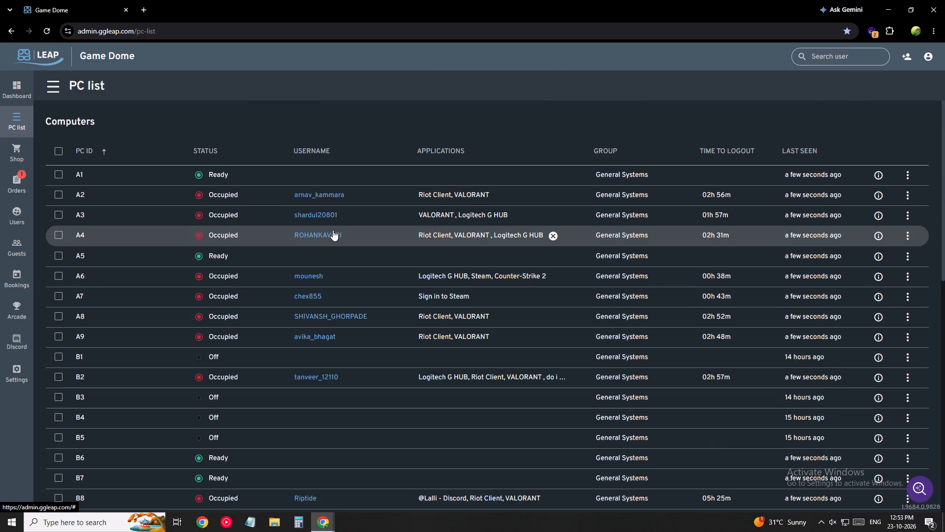
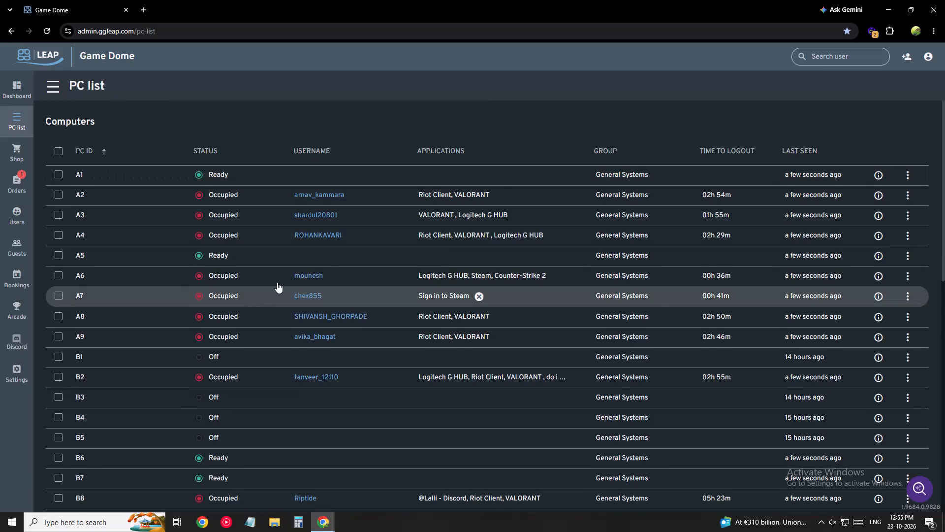
Review the PC list for computer and console occupancy and remaining login time.
scroll(277, 282, down, 2)
scroll(277, 282, up, 1)
scroll(277, 282, down, 2)
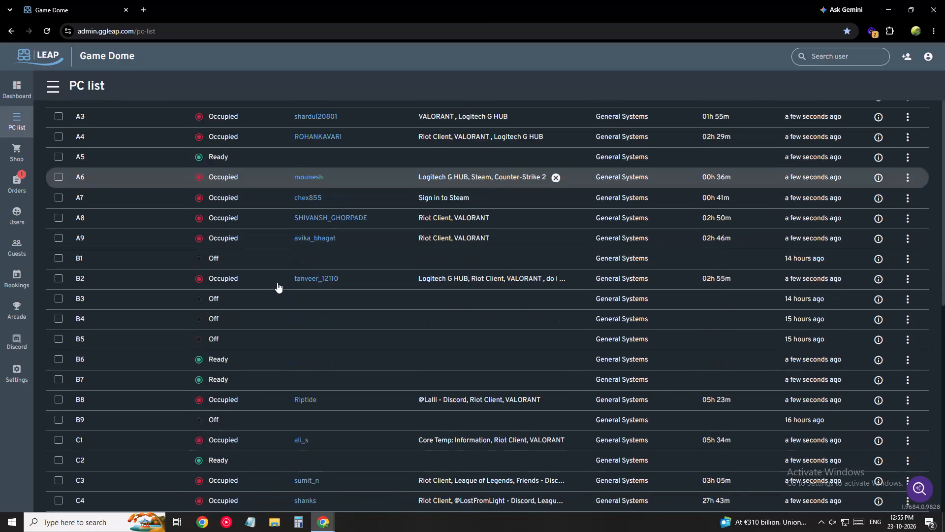
scroll(277, 282, down, 3)
scroll(417, 384, up, 1)
scroll(354, 391, down, 2)
scroll(353, 395, up, 1)
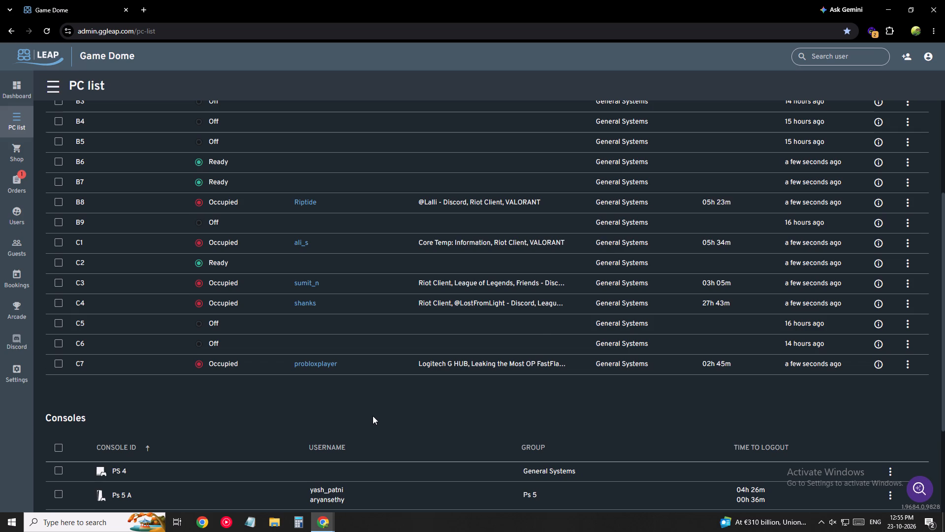
scroll(367, 408, up, 1)
Switch to the GD VIMAN MNAGAR spreadsheet, clear the customer credit entry in row 25734 and remove its dark fill.
click(321, 520)
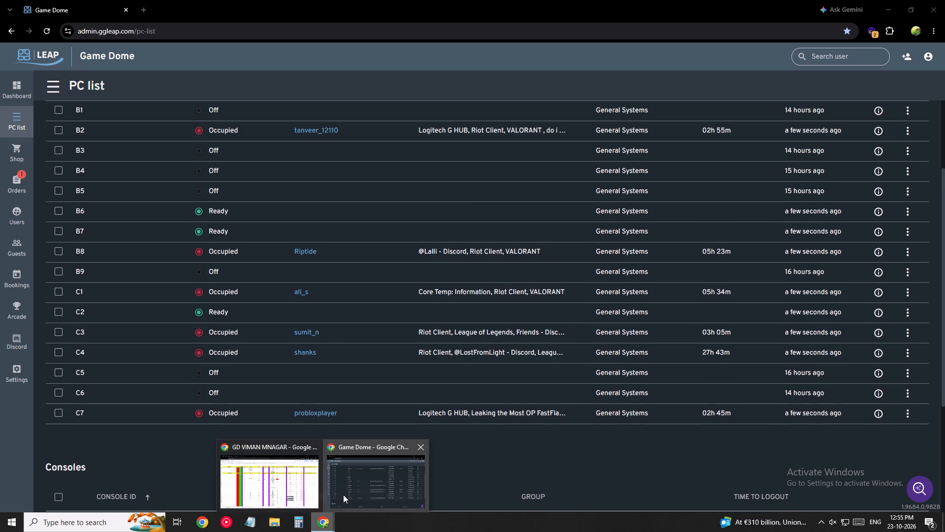
click(295, 481)
drag(686, 401, 781, 399)
key(Delete)
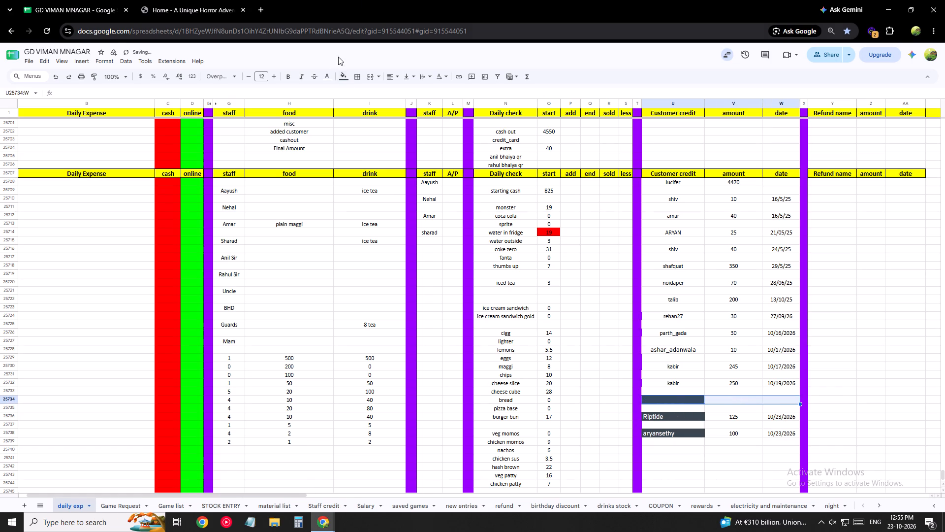
click(340, 75)
click(358, 178)
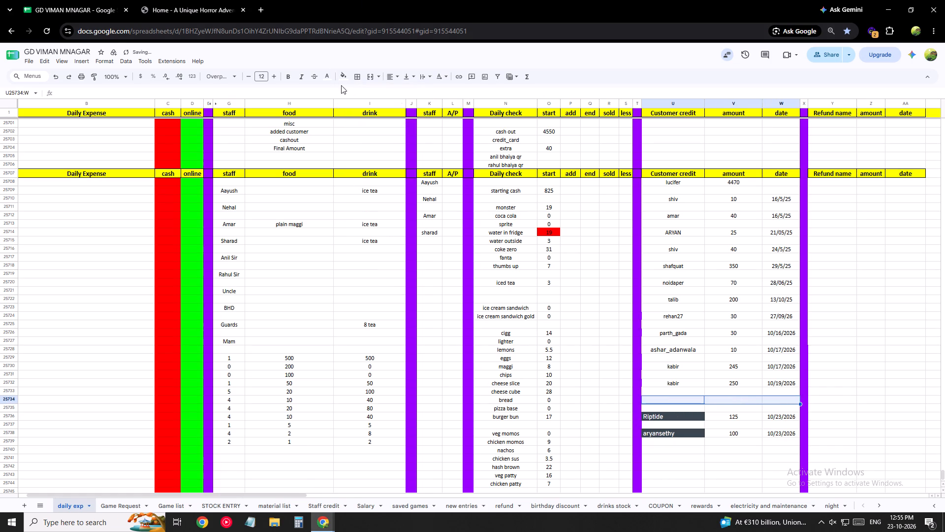
click(340, 74)
click(352, 180)
click(678, 398)
click(689, 474)
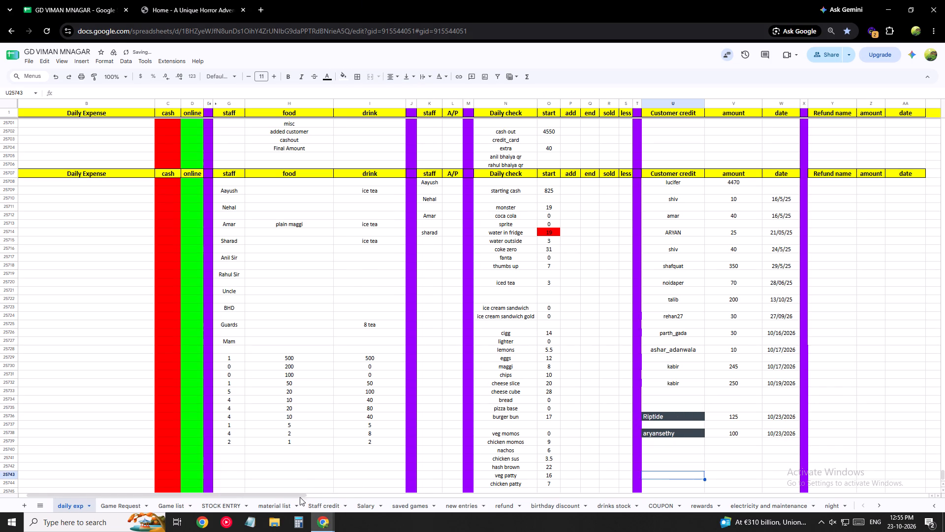
Switch to the Game Dome admin and search for a customer's account by first name and partial surname.
click(319, 528)
click(372, 490)
scroll(566, 123, up, 1)
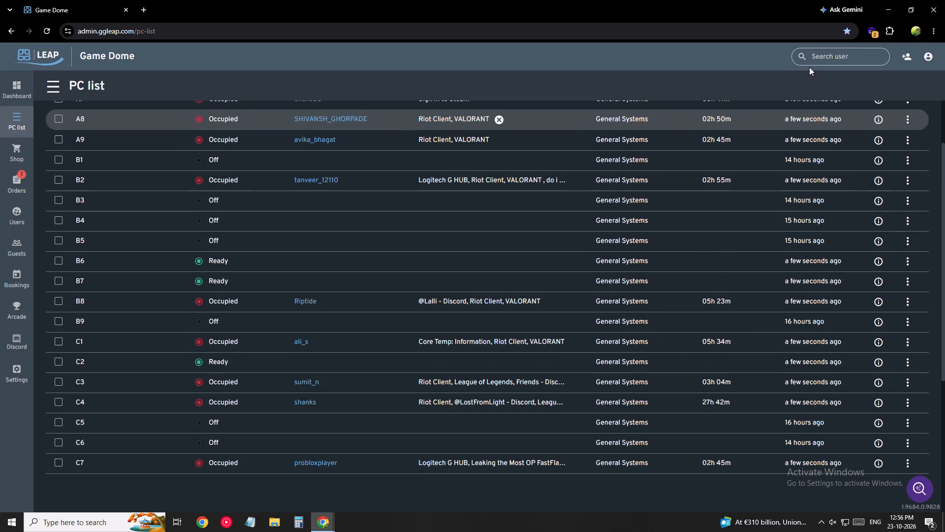
click(860, 54)
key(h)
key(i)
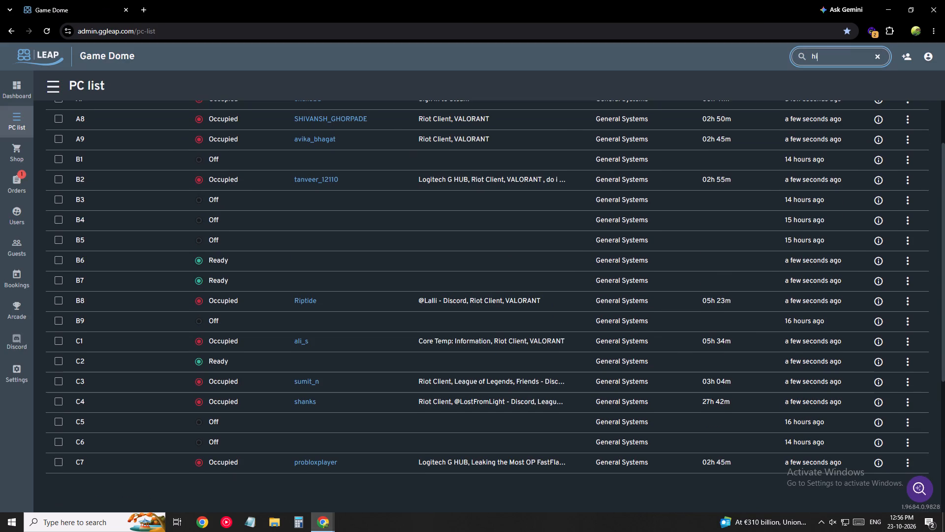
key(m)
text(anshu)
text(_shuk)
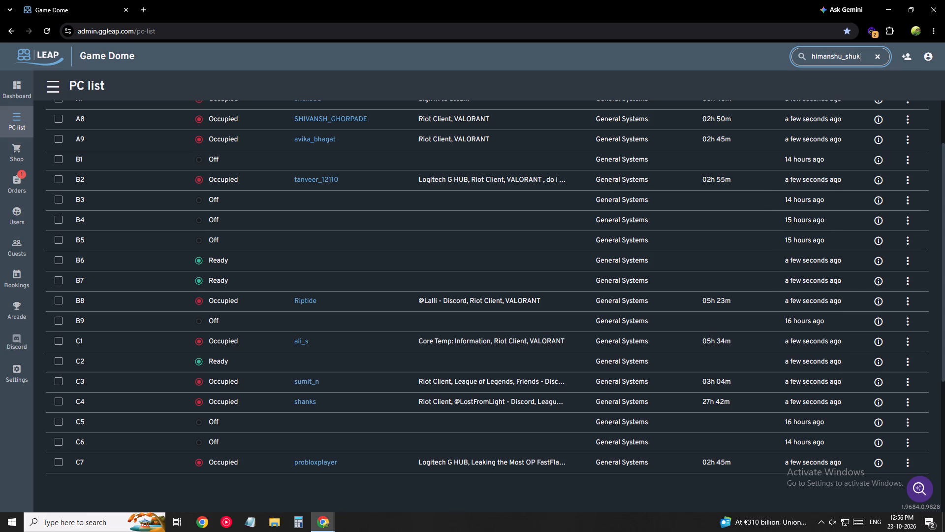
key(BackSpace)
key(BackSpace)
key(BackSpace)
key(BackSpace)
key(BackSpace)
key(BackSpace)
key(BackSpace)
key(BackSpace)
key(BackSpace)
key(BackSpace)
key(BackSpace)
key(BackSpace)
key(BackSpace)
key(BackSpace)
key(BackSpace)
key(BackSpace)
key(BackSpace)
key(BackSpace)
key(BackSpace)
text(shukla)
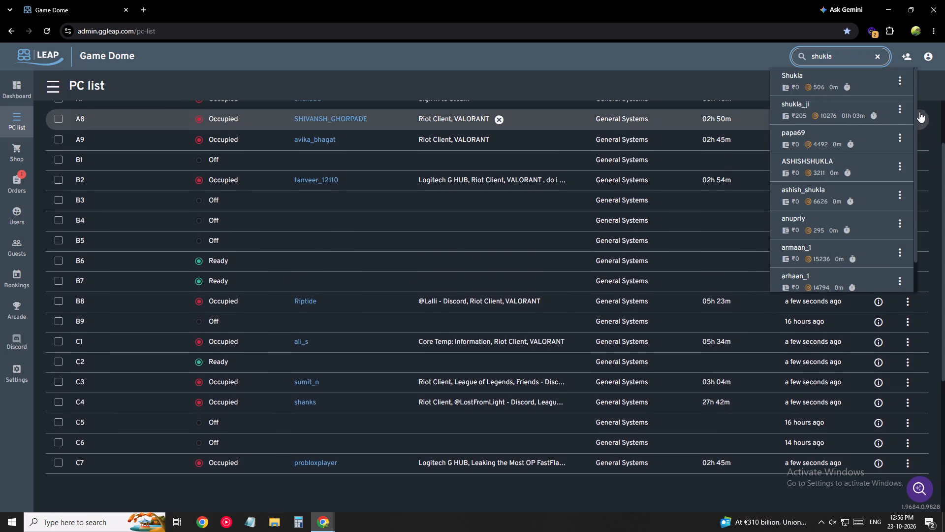
click(906, 107)
click(924, 202)
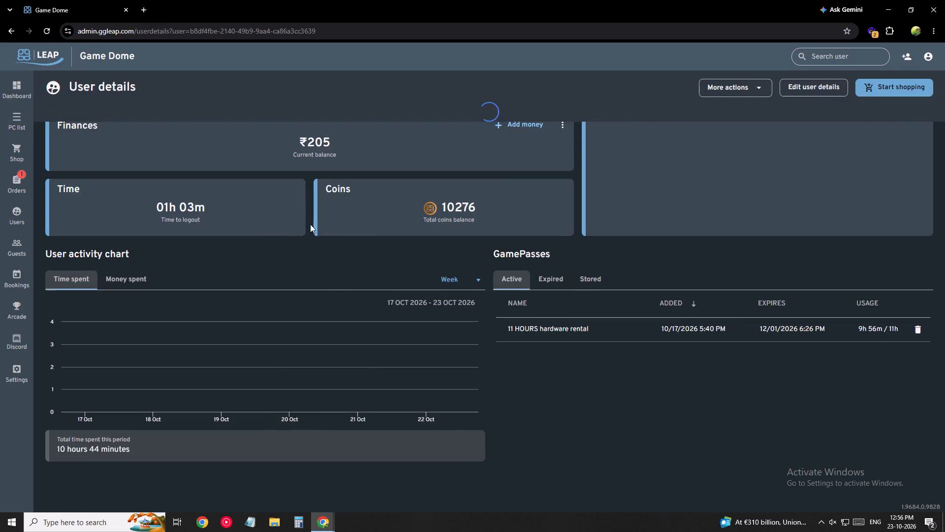
scroll(170, 213, up, 1)
scroll(249, 256, up, 2)
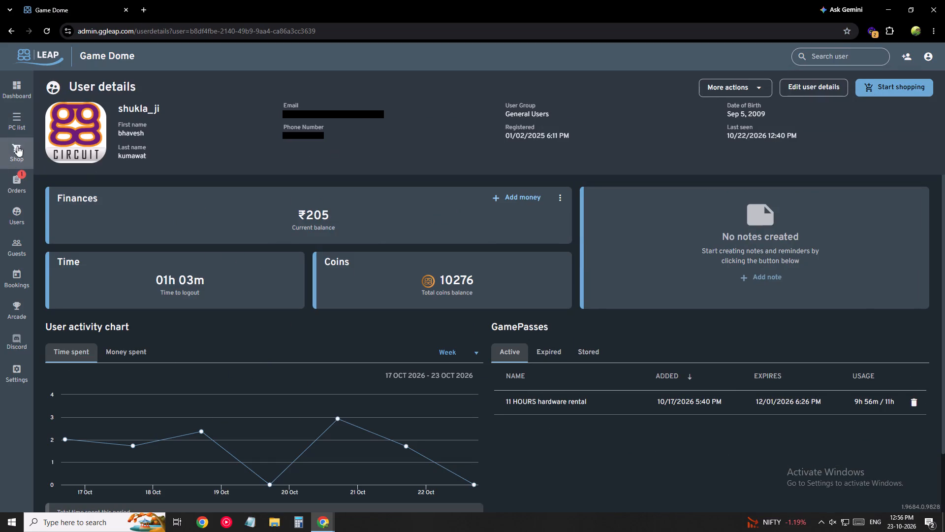
drag(173, 105, 126, 104)
drag(220, 142, 253, 134)
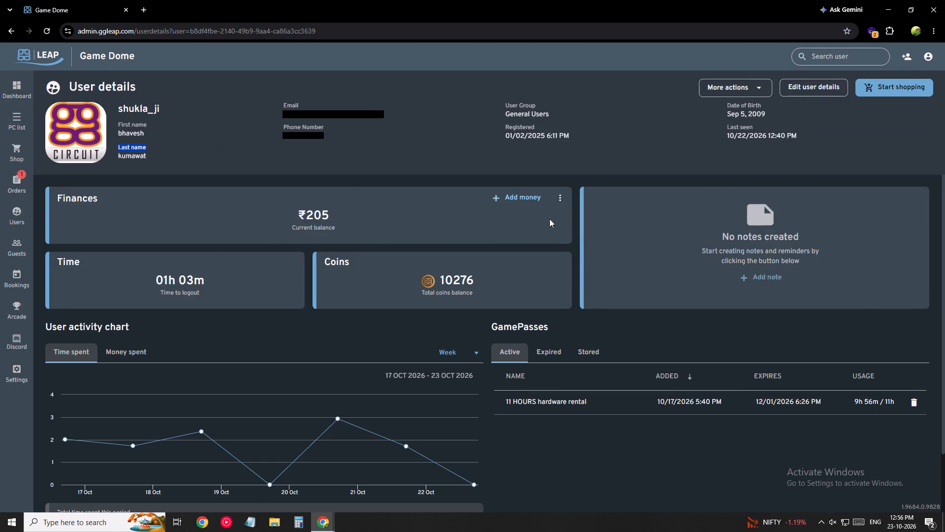
click(564, 202)
click(348, 238)
drag(334, 215, 297, 211)
drag(414, 281, 535, 282)
click(542, 346)
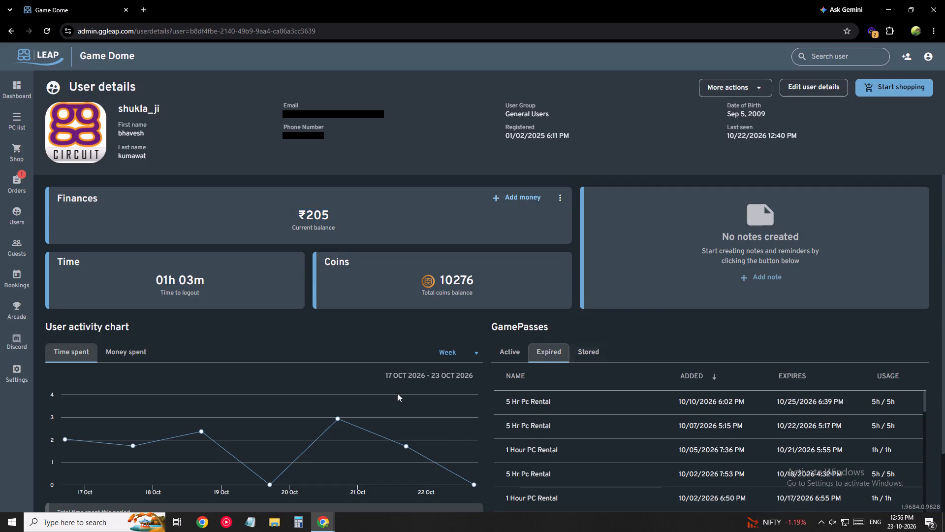
Show money spent in the user activity chart and try to pick 22 October 2026 in a custom date range.
click(448, 357)
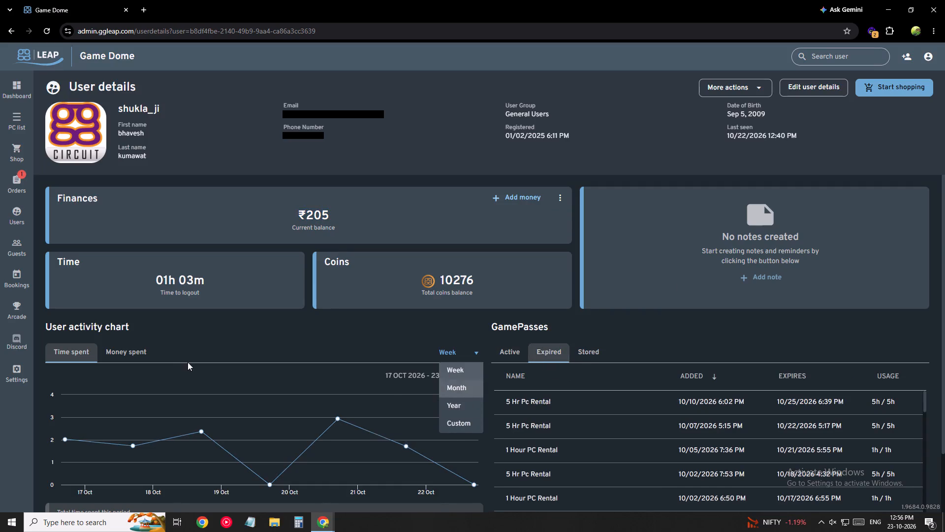
click(118, 353)
click(448, 357)
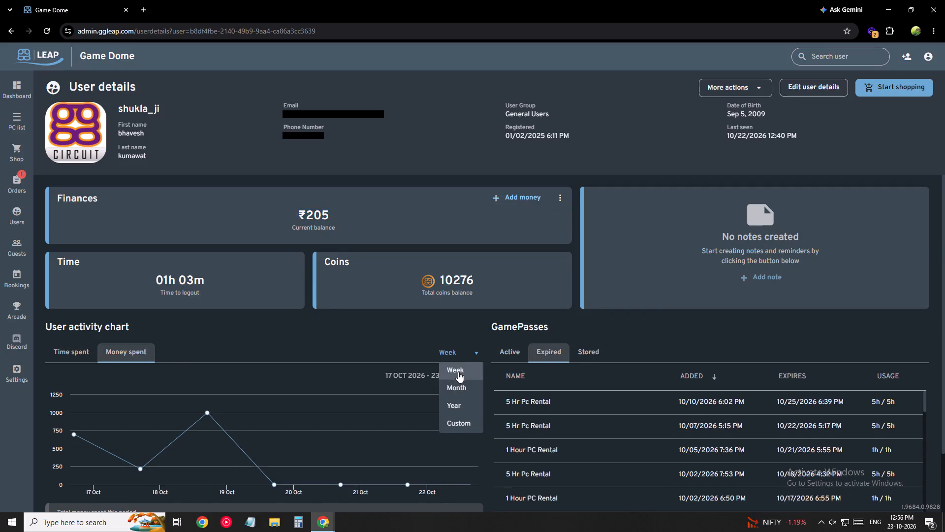
click(458, 372)
click(459, 353)
click(463, 423)
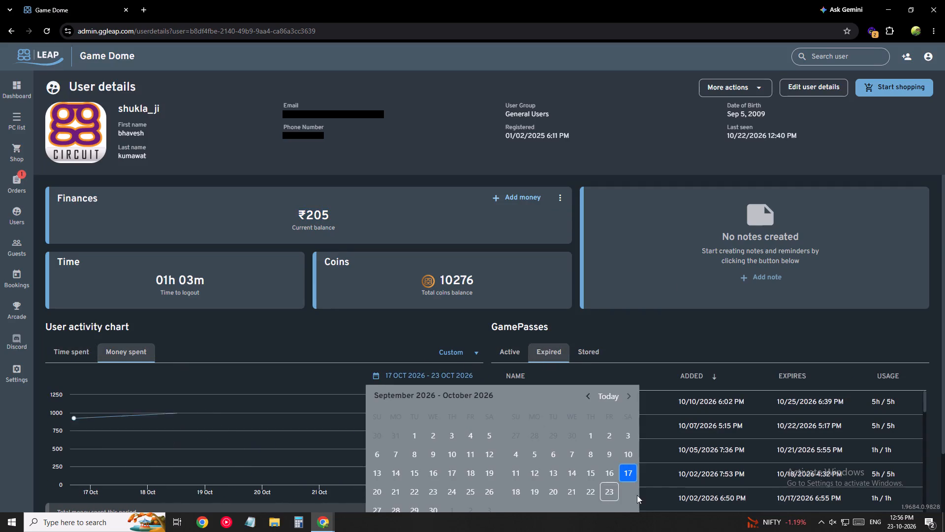
click(586, 494)
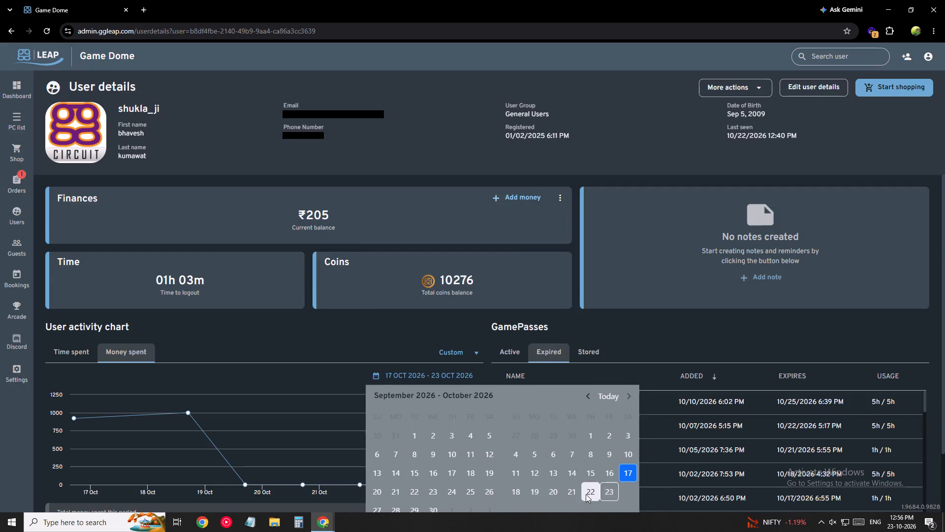
click(585, 323)
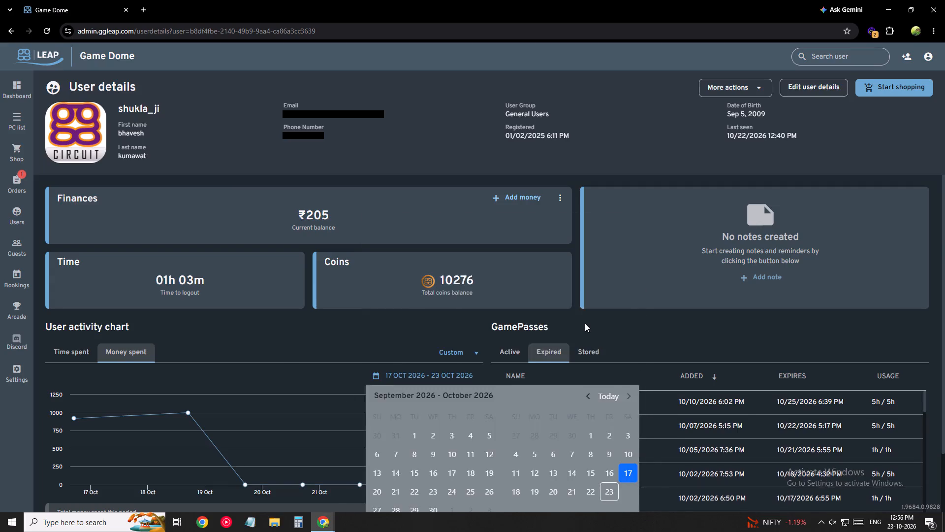
click(790, 340)
scroll(661, 437, down, 3)
double_click(587, 324)
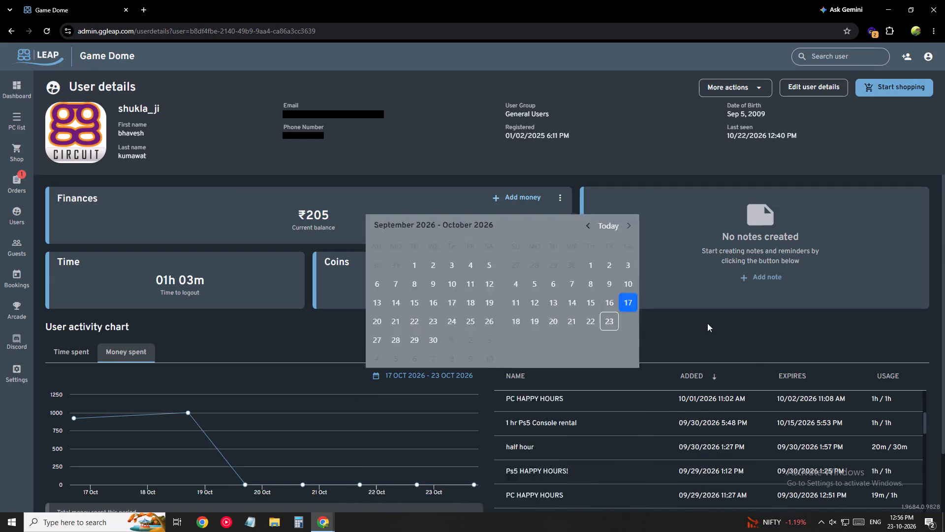
click(713, 322)
click(591, 320)
drag(591, 320, 596, 320)
click(730, 342)
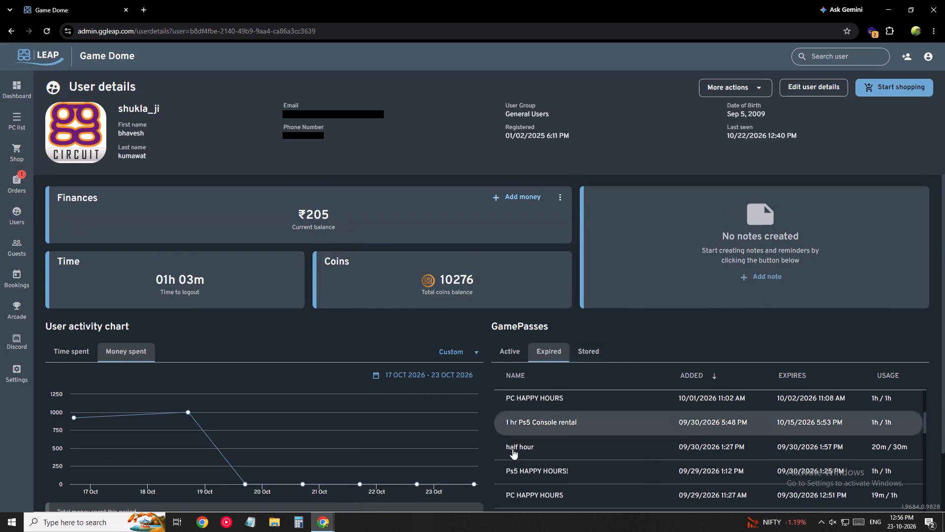
Set the money spent chart back to the Week period and examine the daily spending.
scroll(471, 472, down, 4)
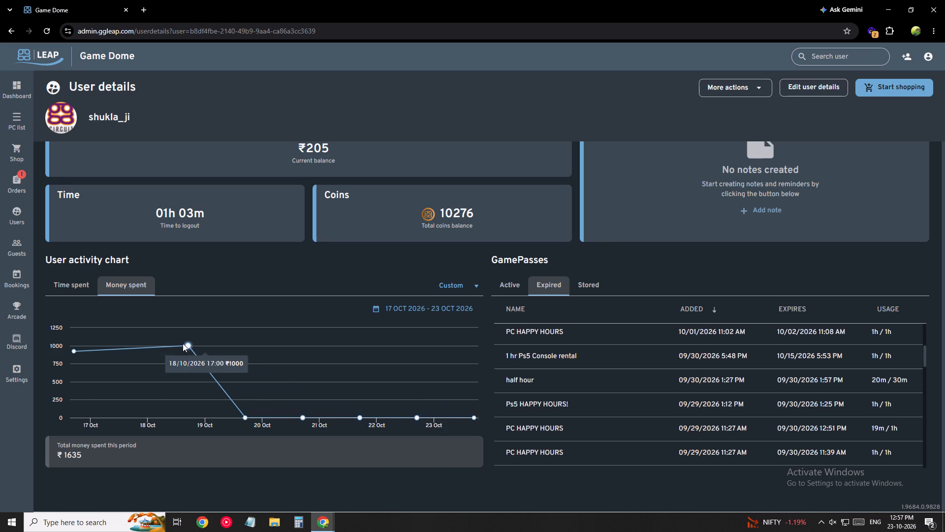
click(476, 285)
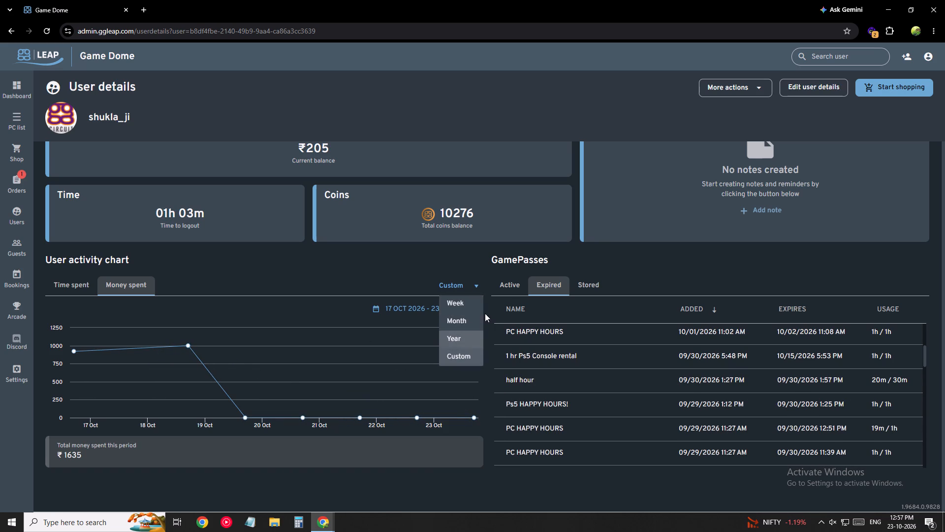
click(464, 308)
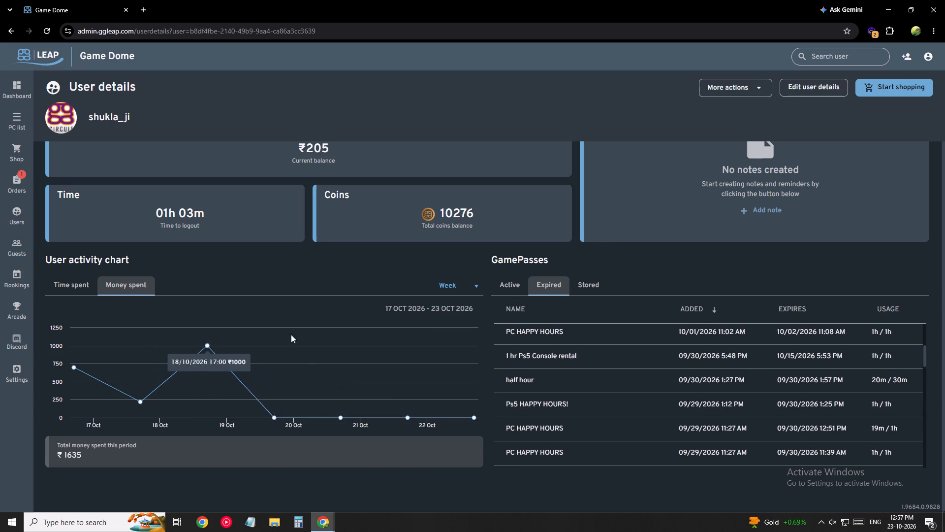
scroll(404, 348, up, 2)
scroll(504, 338, up, 4)
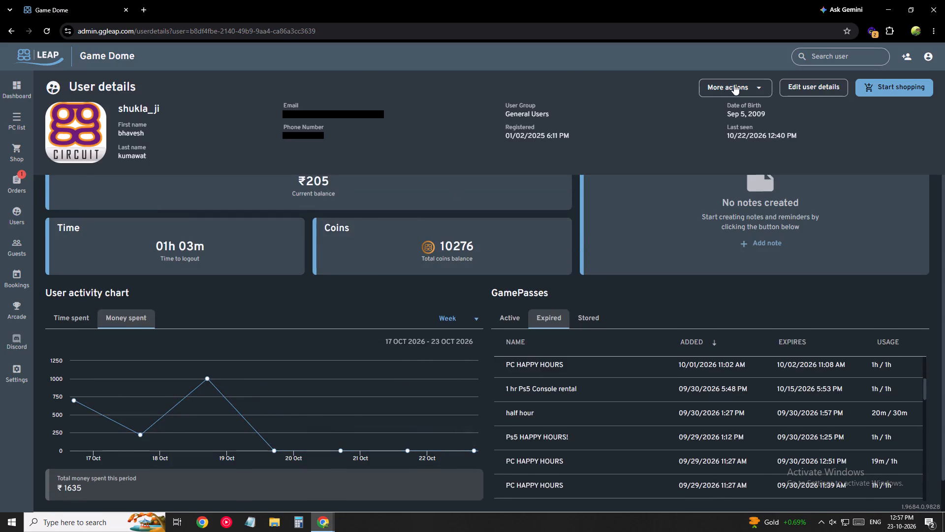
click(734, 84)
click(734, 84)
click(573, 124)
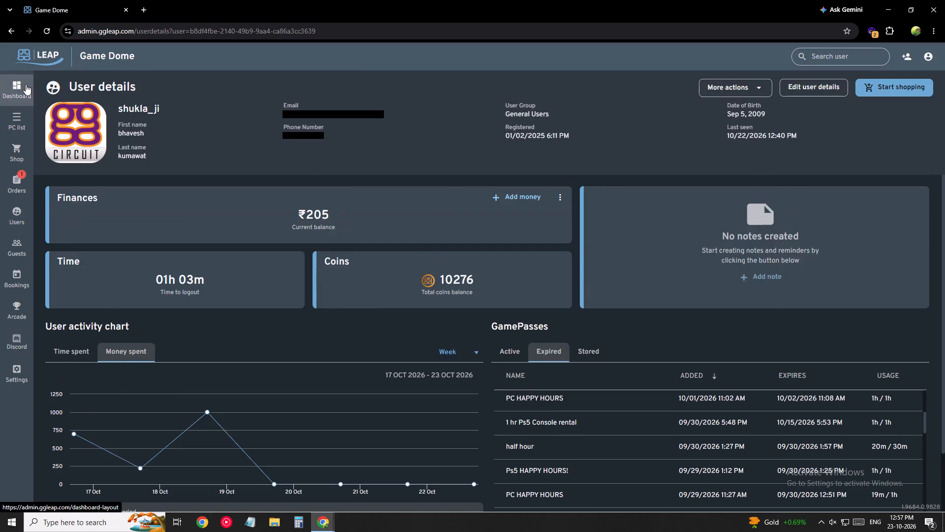
Go through the dashboard to the PC list and review which computers and consoles are in use.
click(26, 84)
click(18, 116)
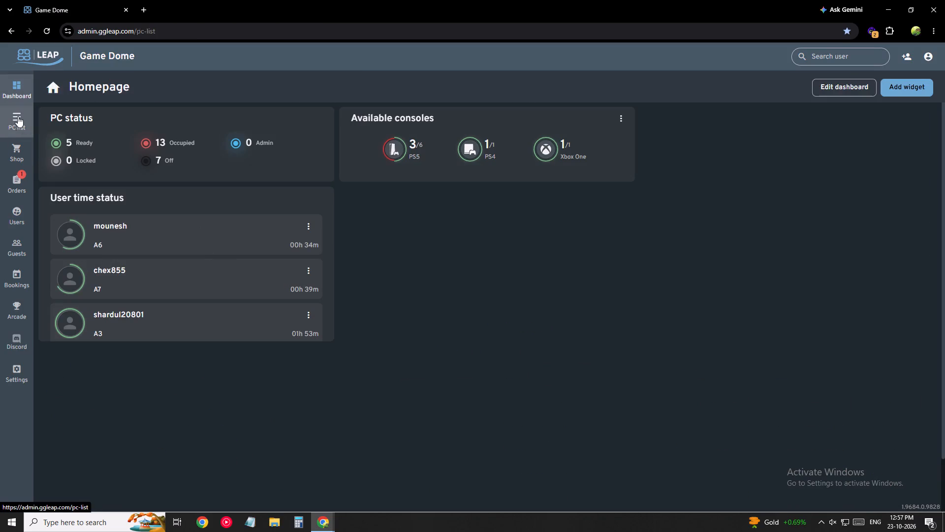
scroll(454, 291, down, 2)
scroll(450, 296, up, 1)
scroll(402, 301, down, 9)
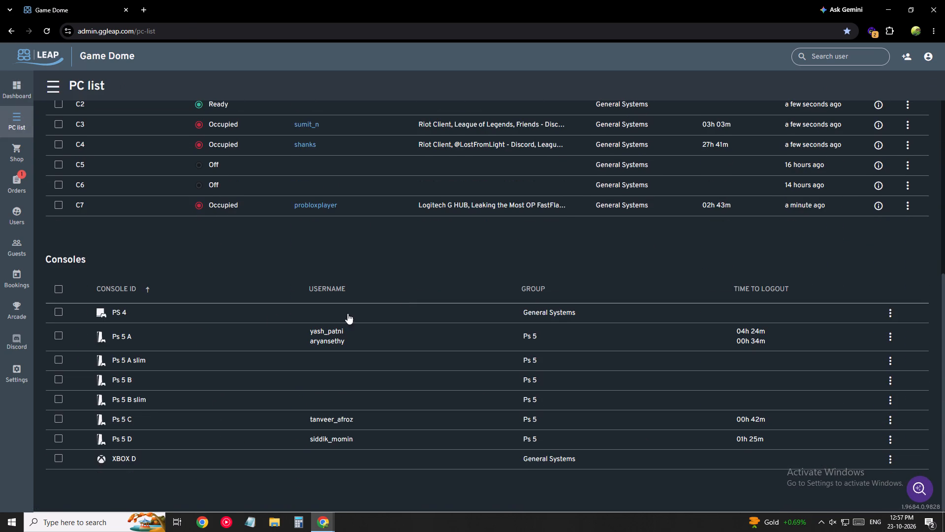
scroll(570, 394, up, 2)
scroll(198, 355, up, 3)
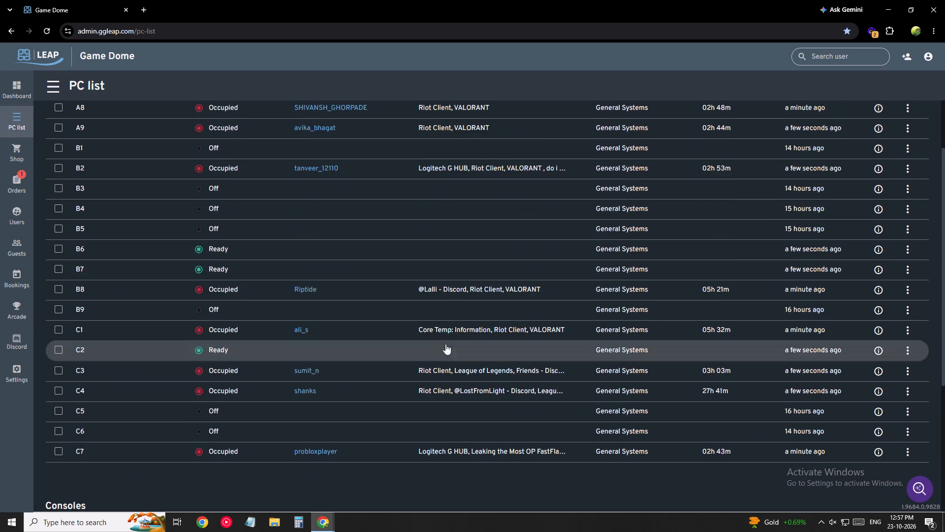
scroll(274, 405, up, 7)
scroll(319, 315, up, 2)
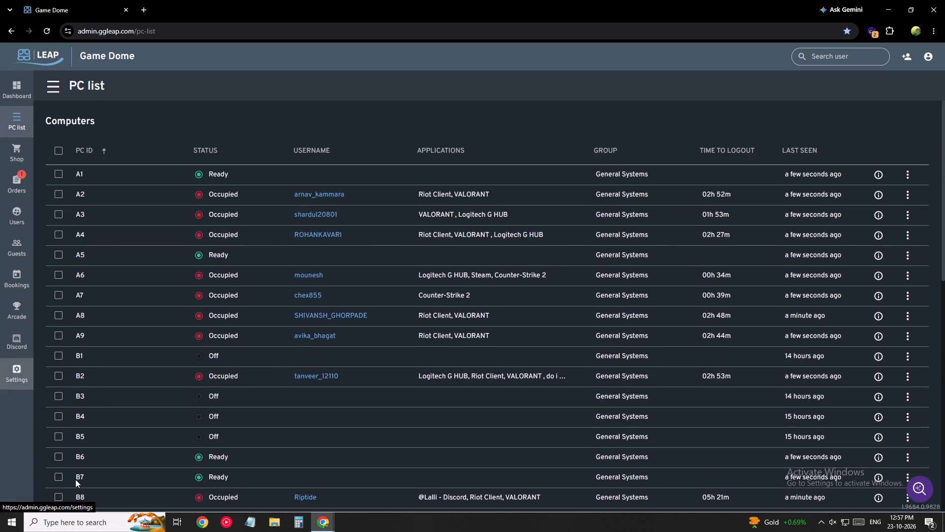
scroll(10, 235, down, 8)
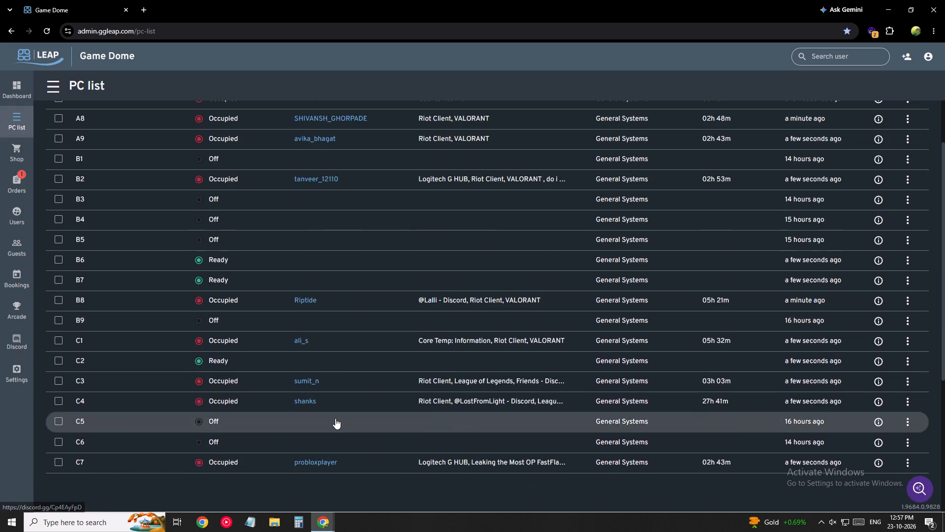
scroll(335, 418, down, 2)
click(19, 182)
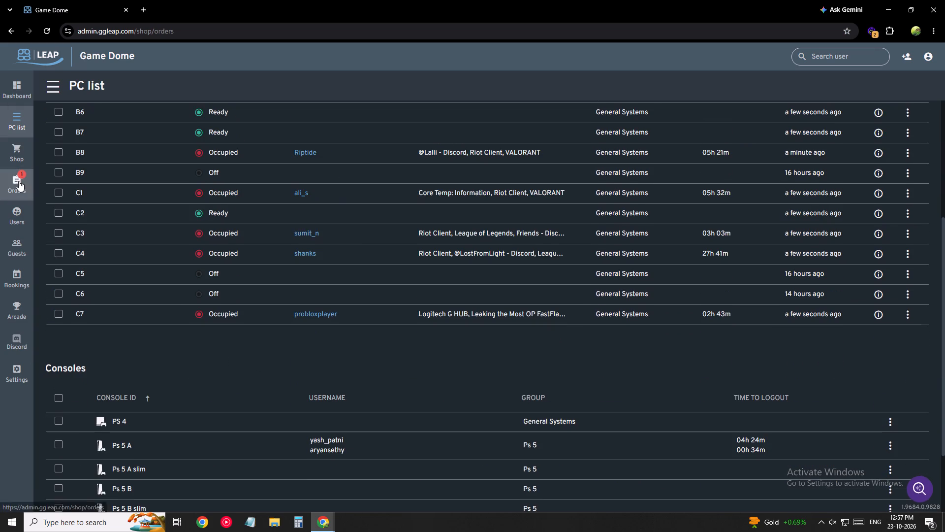
click(247, 111)
click(222, 160)
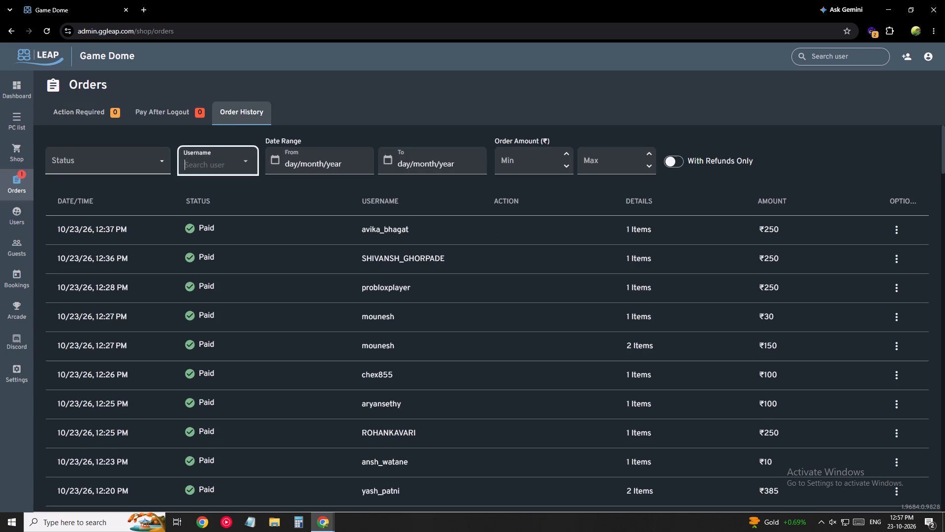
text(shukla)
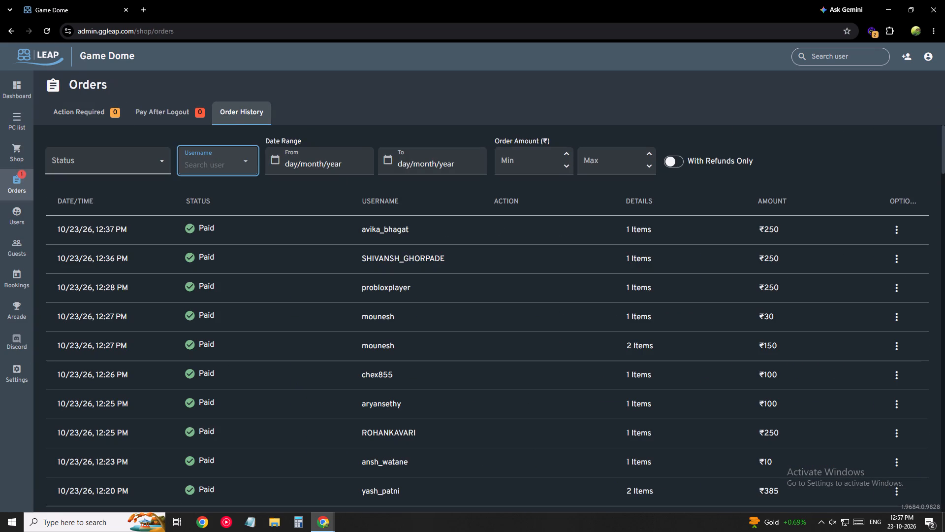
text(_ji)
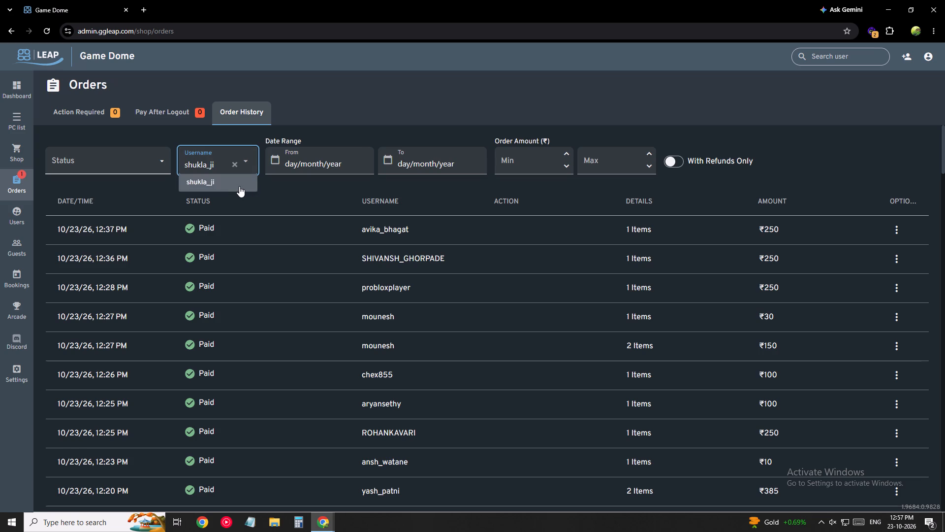
click(239, 186)
click(502, 407)
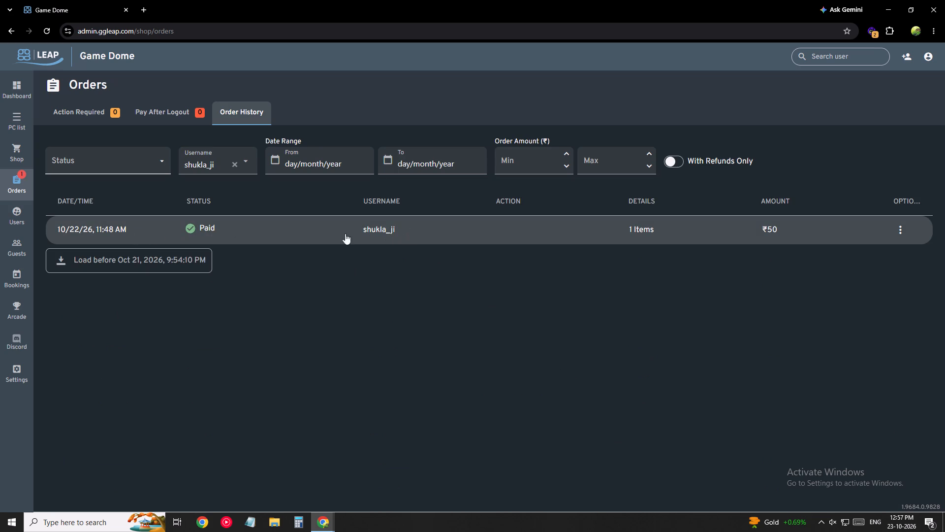
click(428, 230)
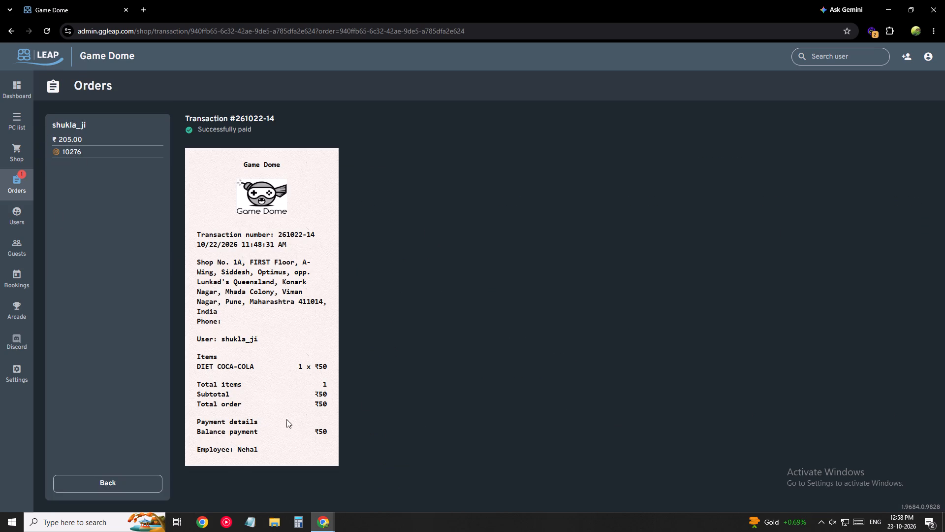
drag(265, 436, 134, 424)
click(110, 487)
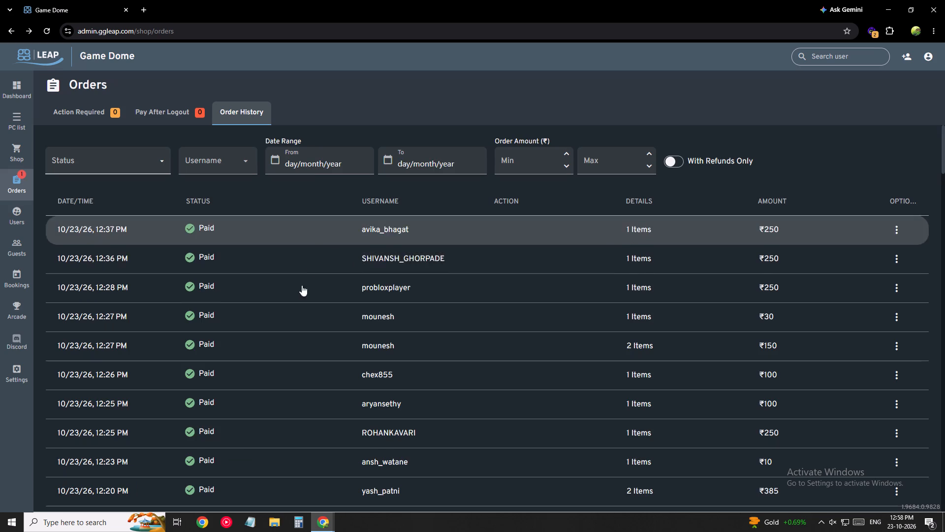
Look through the unfiltered order history for the 10/23/26 orders and the latest 10/22/26 ones.
scroll(416, 352, down, 2)
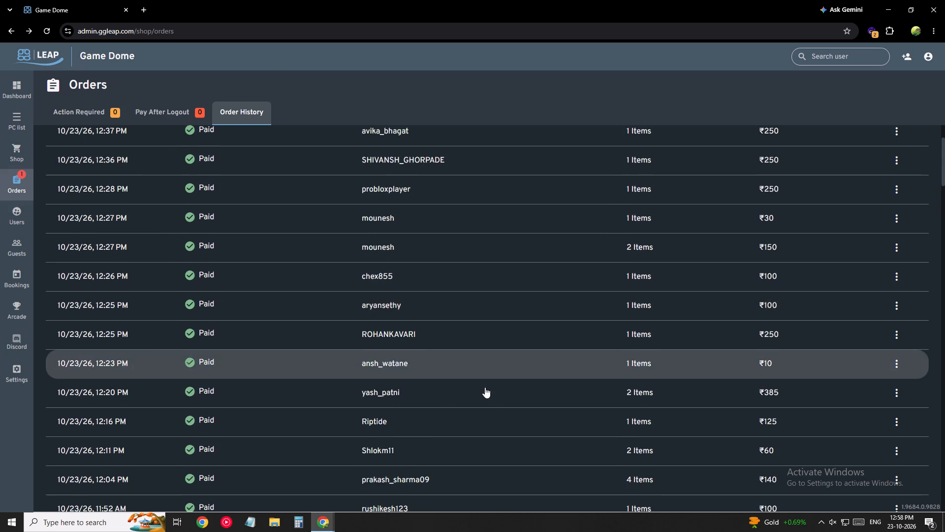
scroll(485, 387, down, 3)
scroll(485, 387, up, 1)
scroll(485, 387, down, 2)
scroll(306, 413, down, 2)
scroll(306, 413, up, 1)
scroll(306, 413, down, 3)
scroll(244, 333, up, 1)
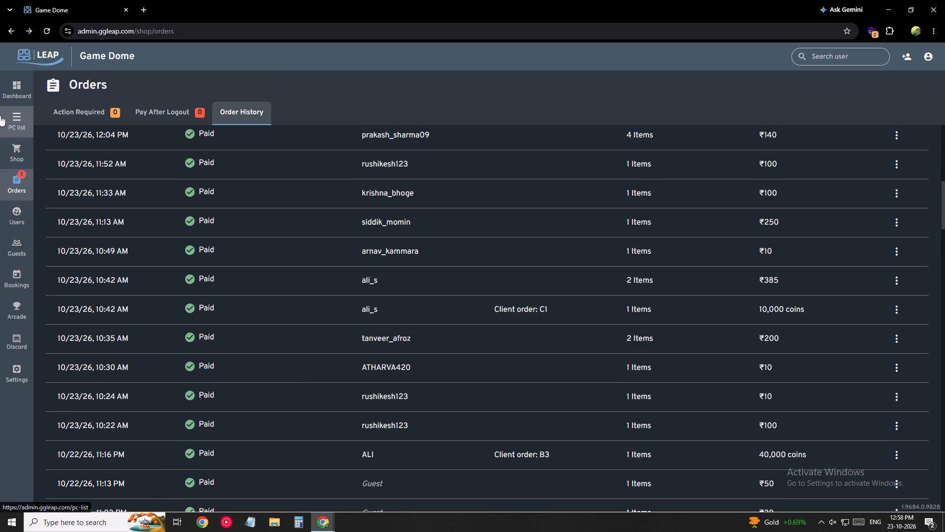
Review the occupied computers and consoles in the PC list.
click(0, 115)
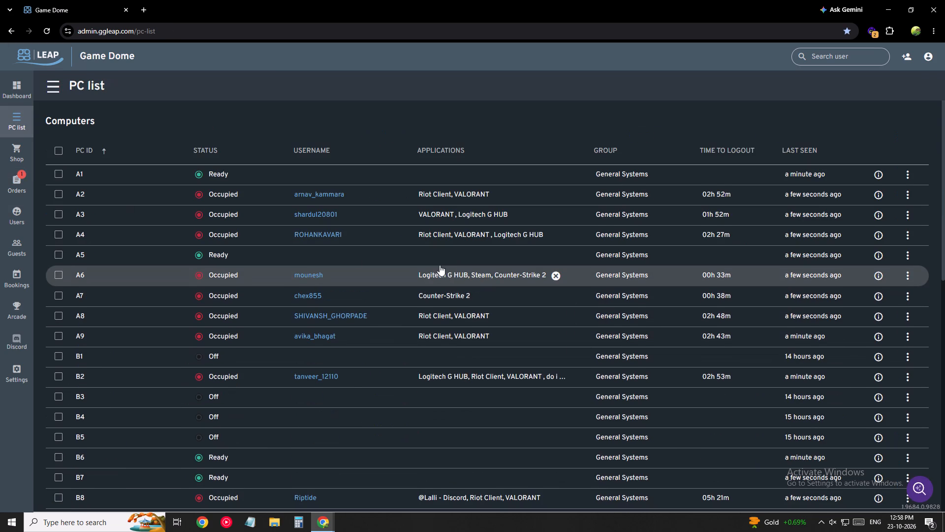
scroll(268, 248, down, 3)
scroll(296, 280, down, 7)
scroll(334, 302, up, 1)
scroll(379, 307, down, 4)
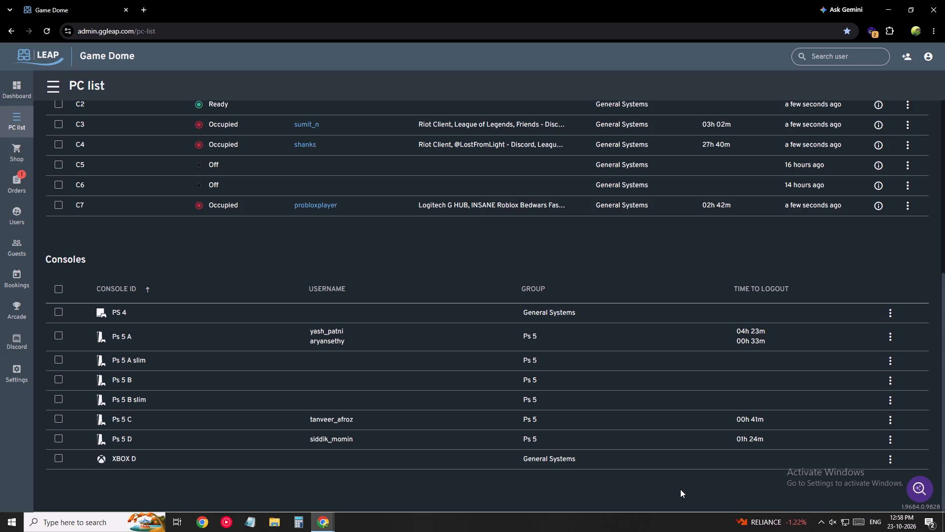
Switch to the daily expense sheet and set Riptide's customer credit amount to 155.
key(alt+Tab)
scroll(802, 417, down, 2)
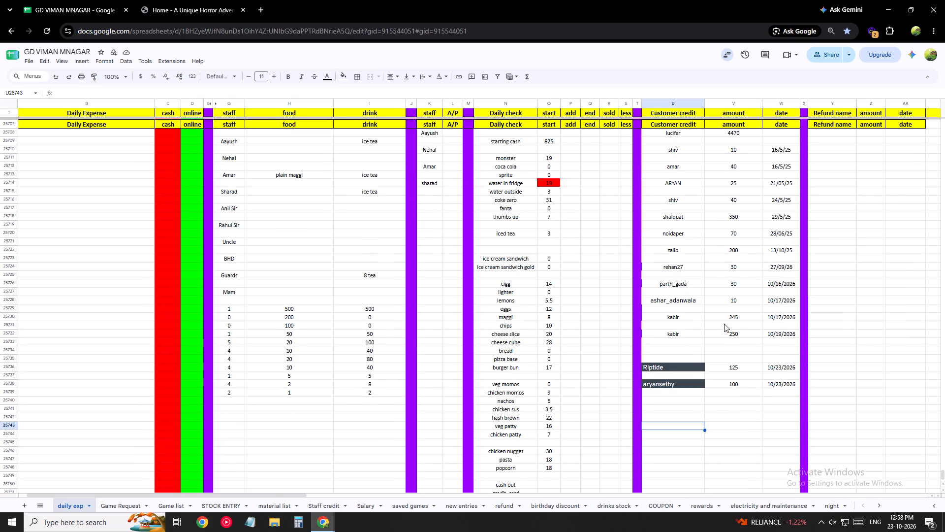
double_click(740, 321)
key(BackSpace)
key(BackSpace)
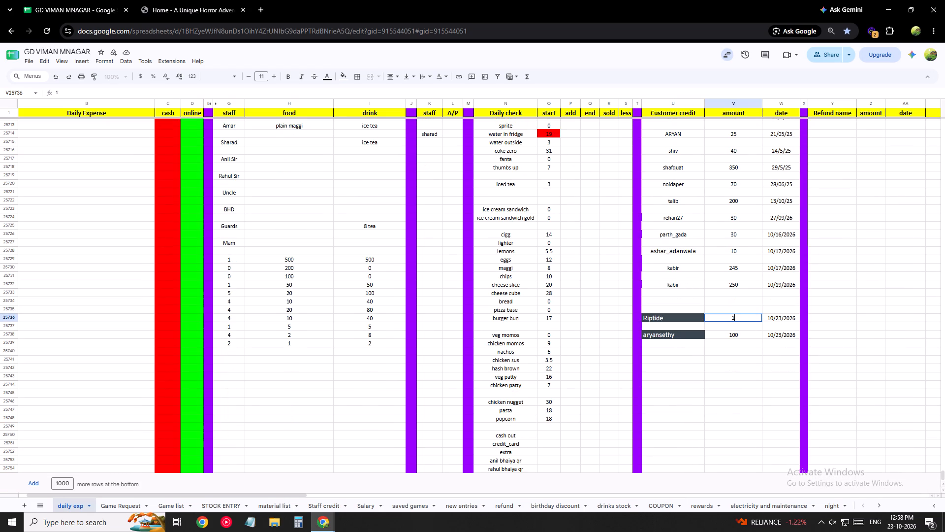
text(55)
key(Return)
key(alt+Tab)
scroll(384, 207, up, 2)
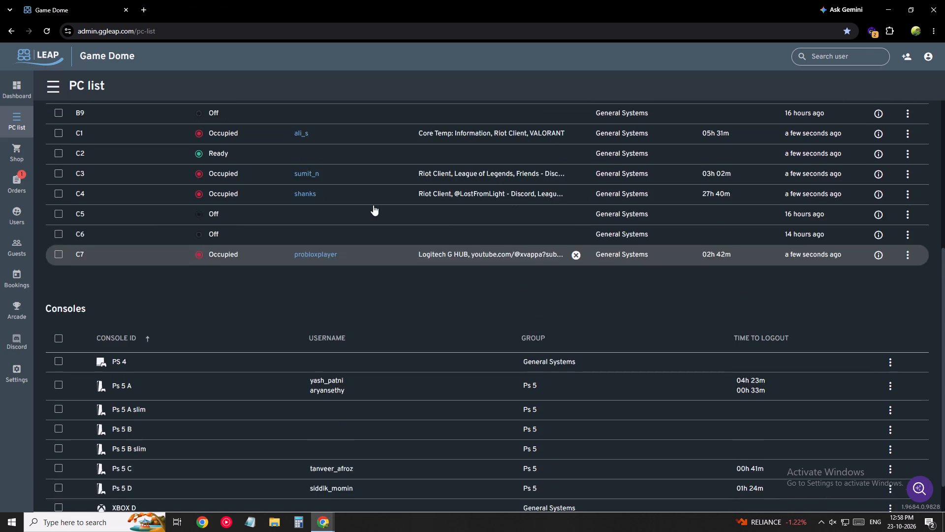
scroll(373, 205, up, 1)
click(315, 193)
click(328, 199)
click(367, 188)
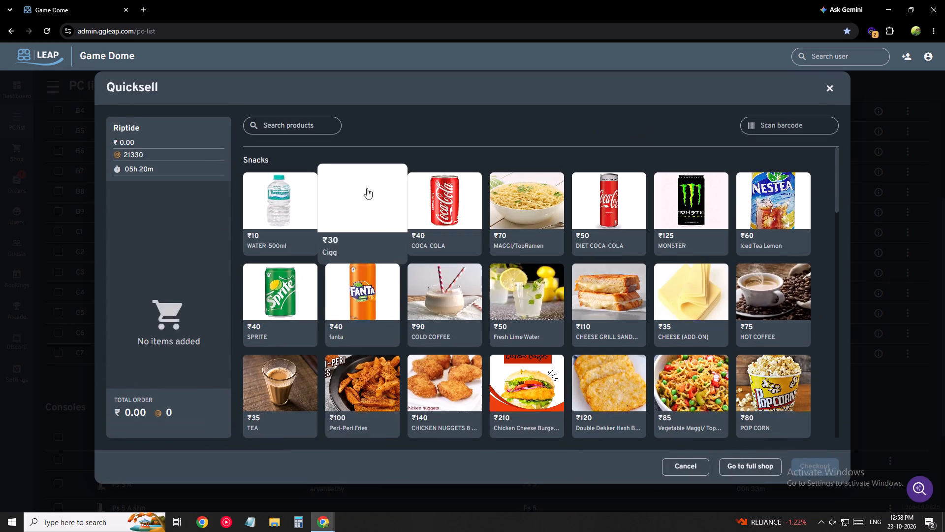
click(820, 470)
click(255, 279)
click(274, 441)
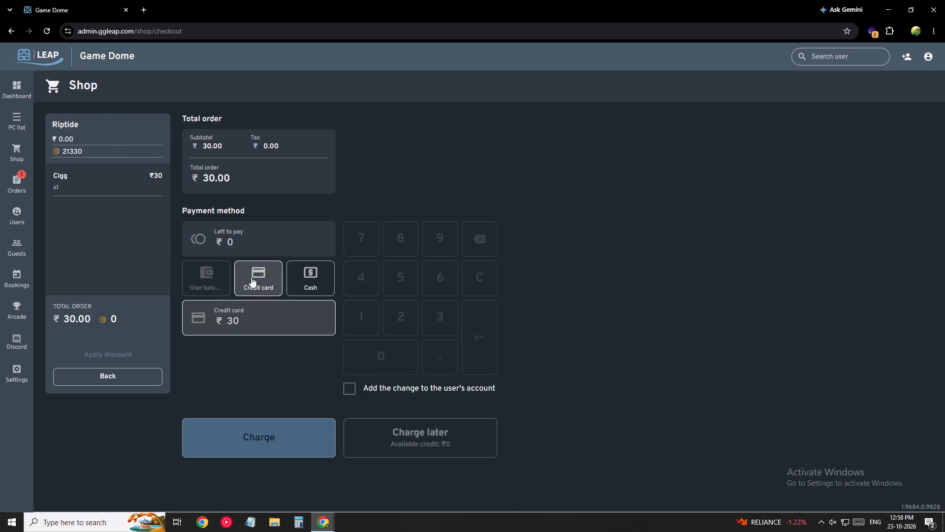
click(0, 125)
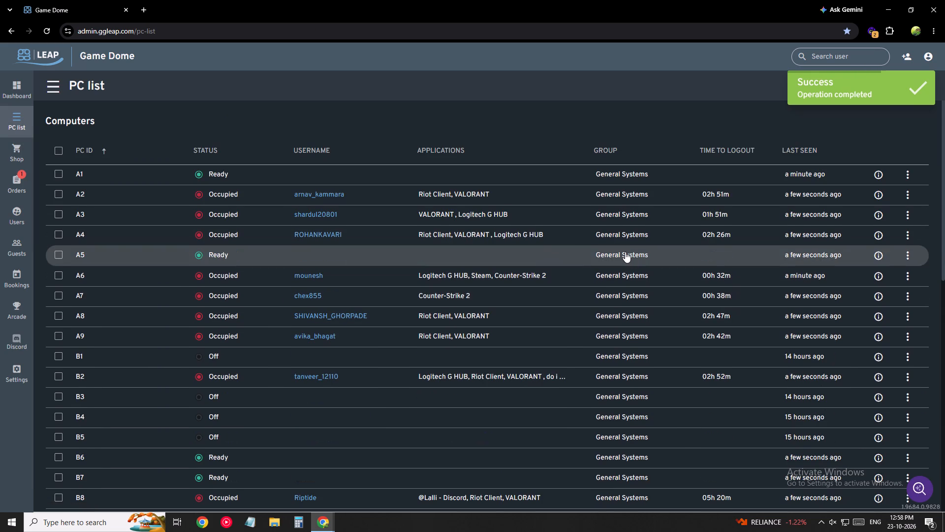
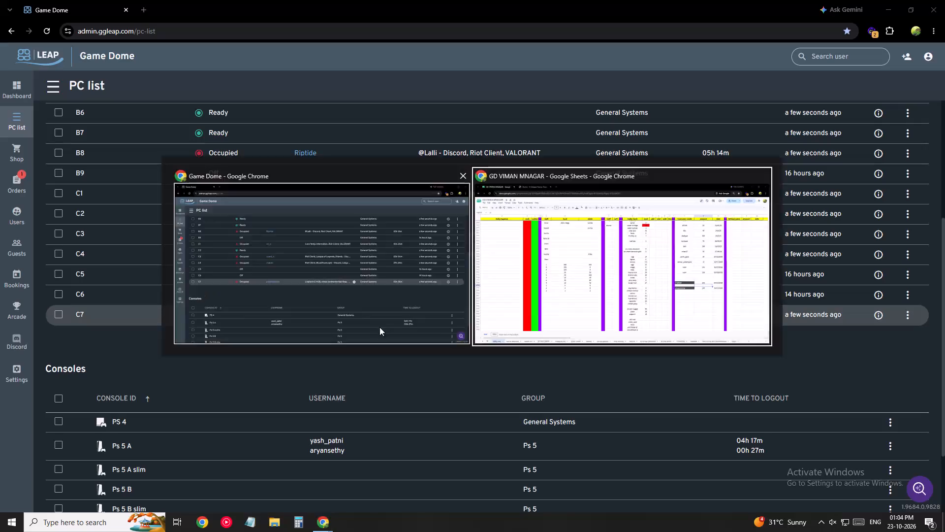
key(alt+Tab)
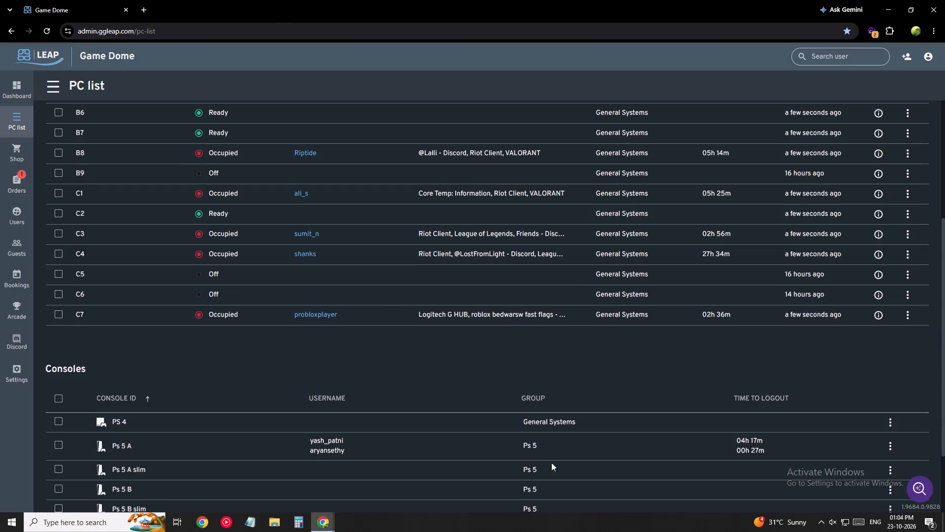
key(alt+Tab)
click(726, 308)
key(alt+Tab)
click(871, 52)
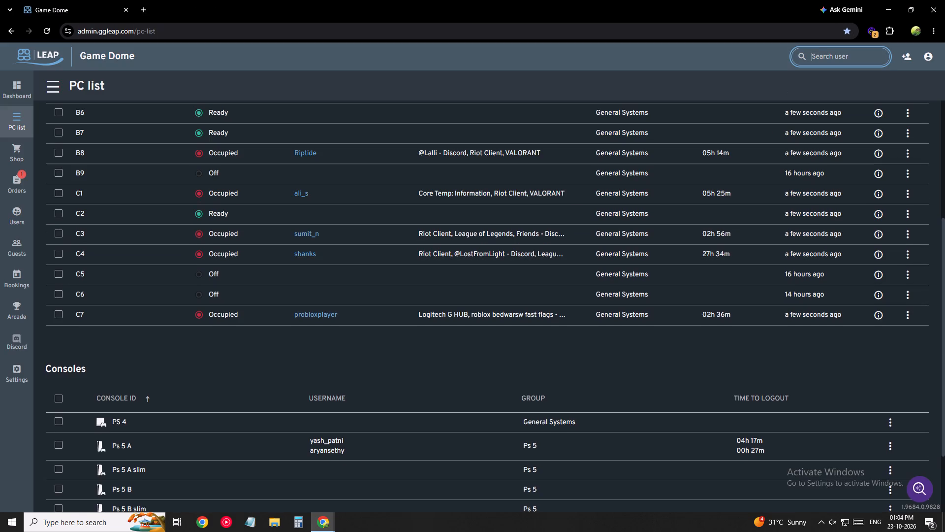
Switch to the daily expense sheet and enter "double egg maggi" as Sharad's food in the current day's staff block.
key(alt+Tab)
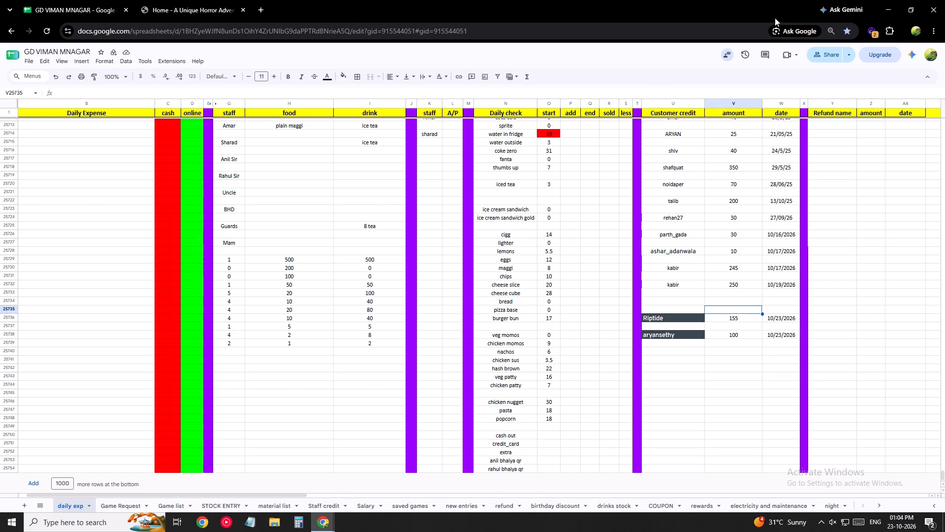
scroll(242, 335, up, 2)
click(284, 239)
click(388, 244)
click(308, 245)
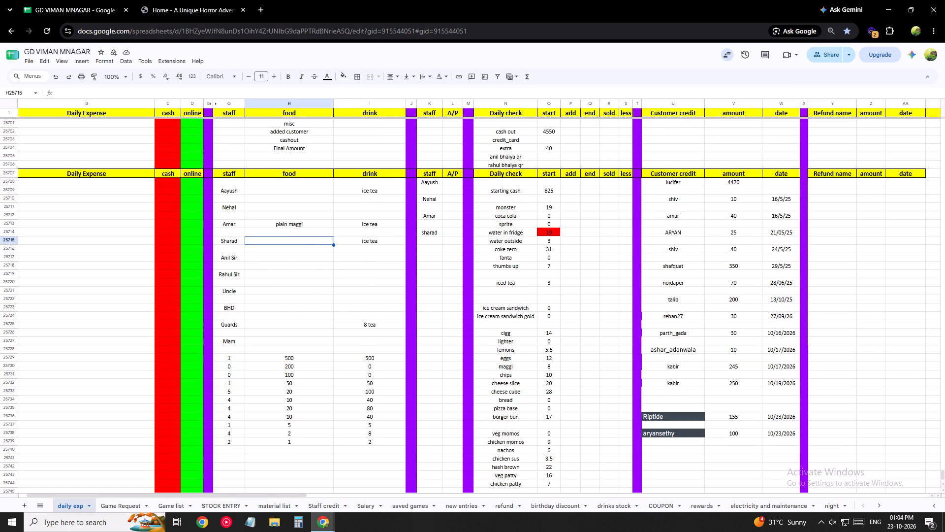
text(double egg maggi)
key(Return)
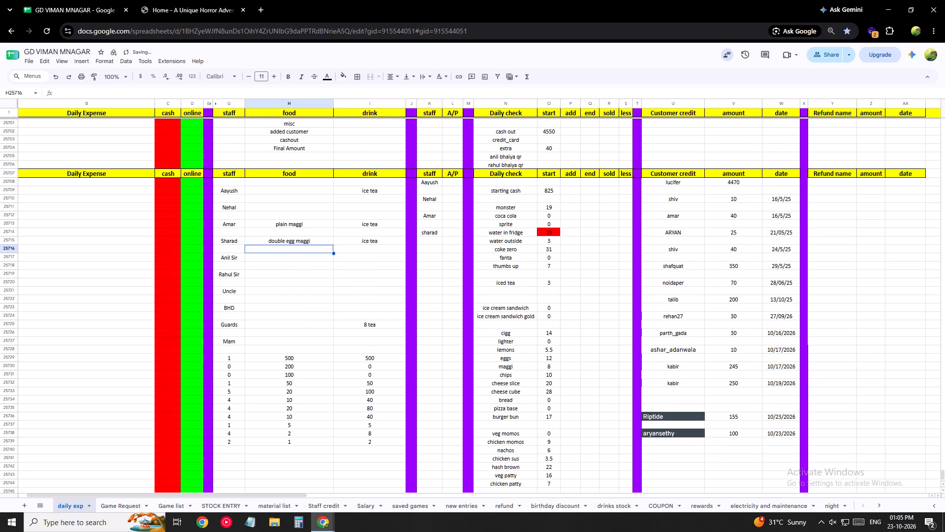
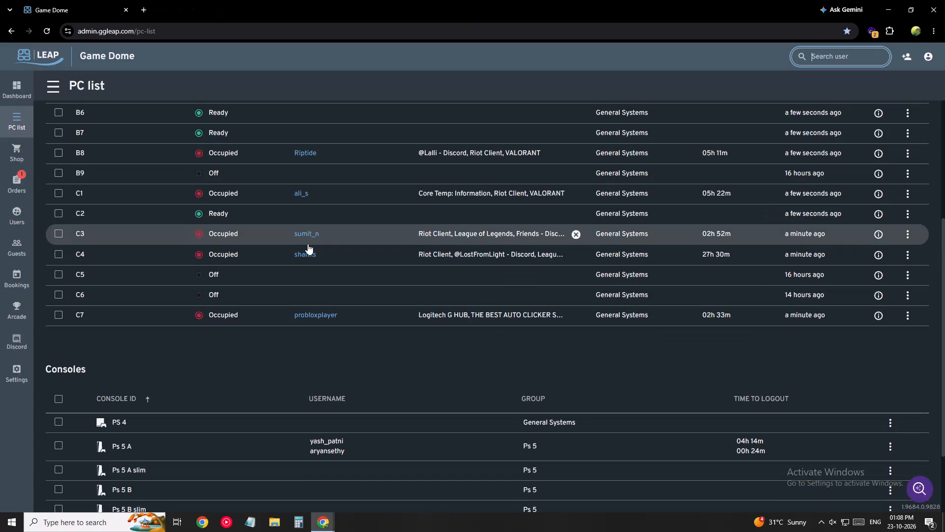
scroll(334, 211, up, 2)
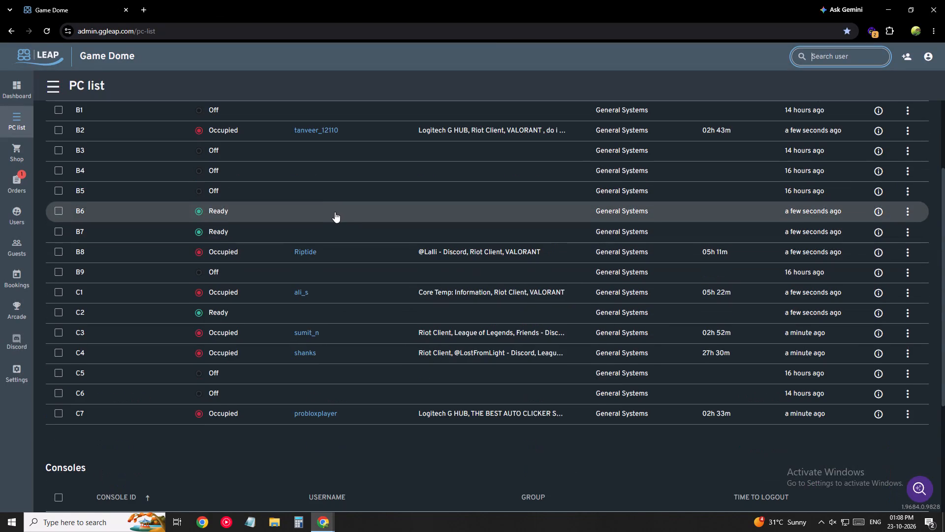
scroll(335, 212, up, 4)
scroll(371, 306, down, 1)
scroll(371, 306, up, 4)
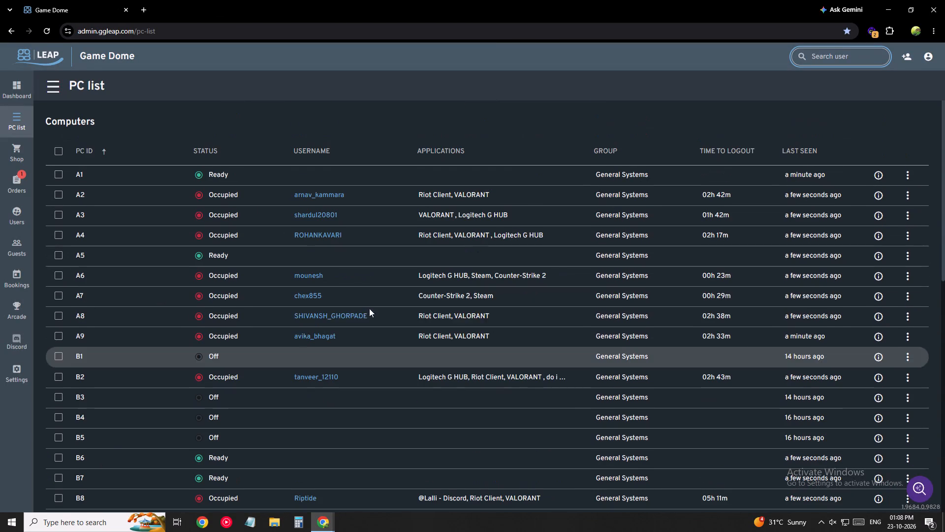
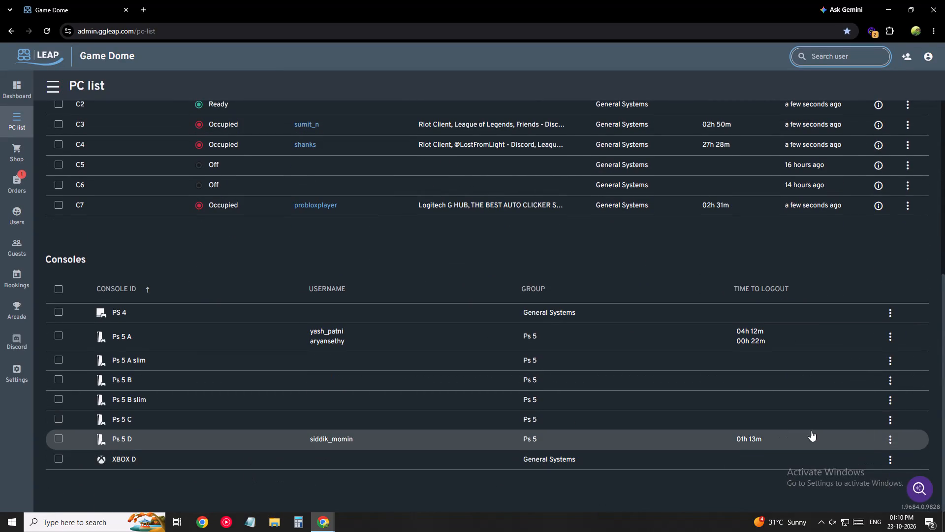
Log the customer Tanveer's existing user account in on the Ps 5 C console.
click(887, 421)
click(884, 426)
click(389, 270)
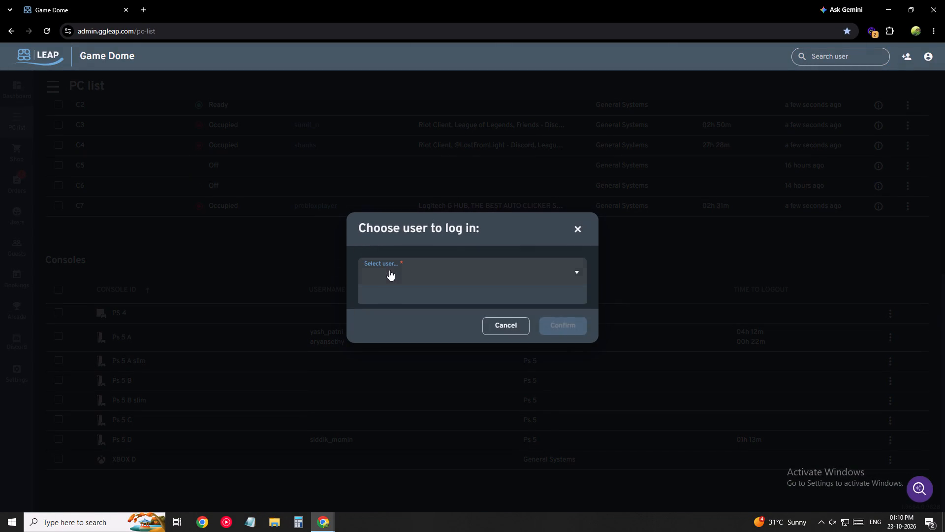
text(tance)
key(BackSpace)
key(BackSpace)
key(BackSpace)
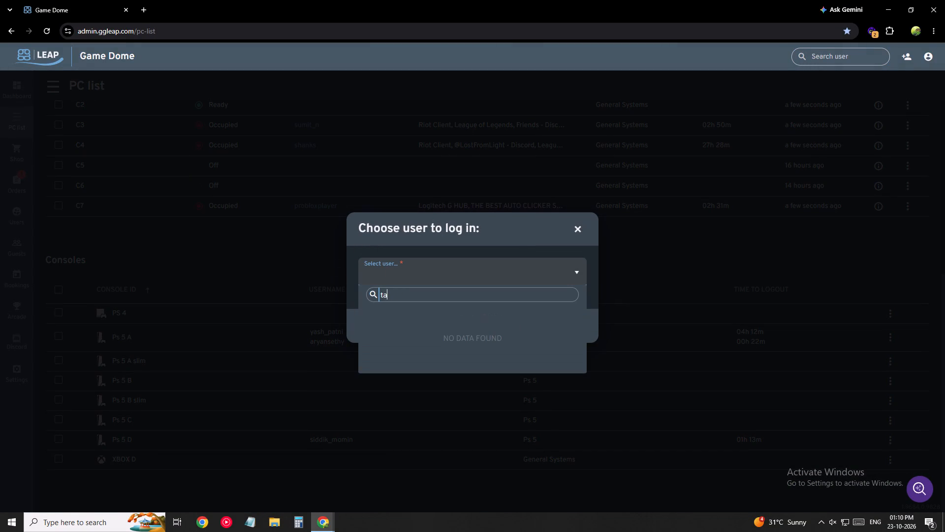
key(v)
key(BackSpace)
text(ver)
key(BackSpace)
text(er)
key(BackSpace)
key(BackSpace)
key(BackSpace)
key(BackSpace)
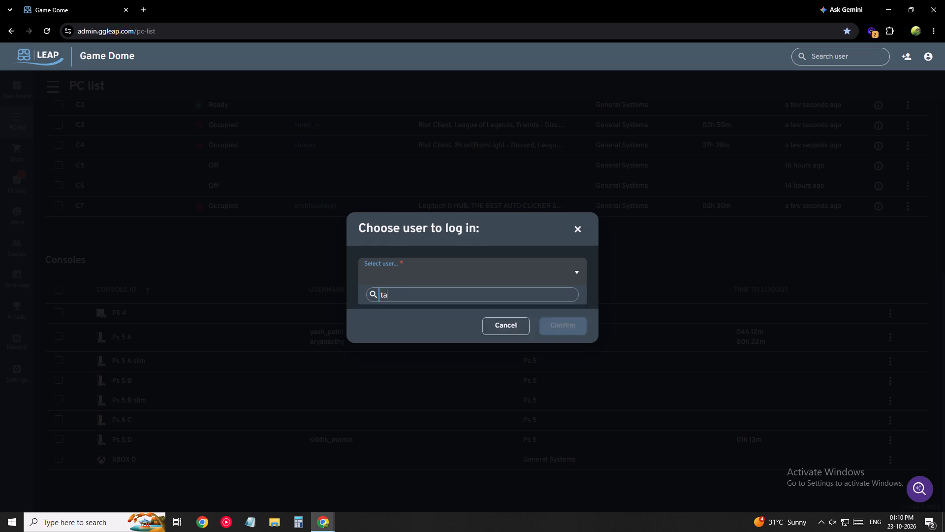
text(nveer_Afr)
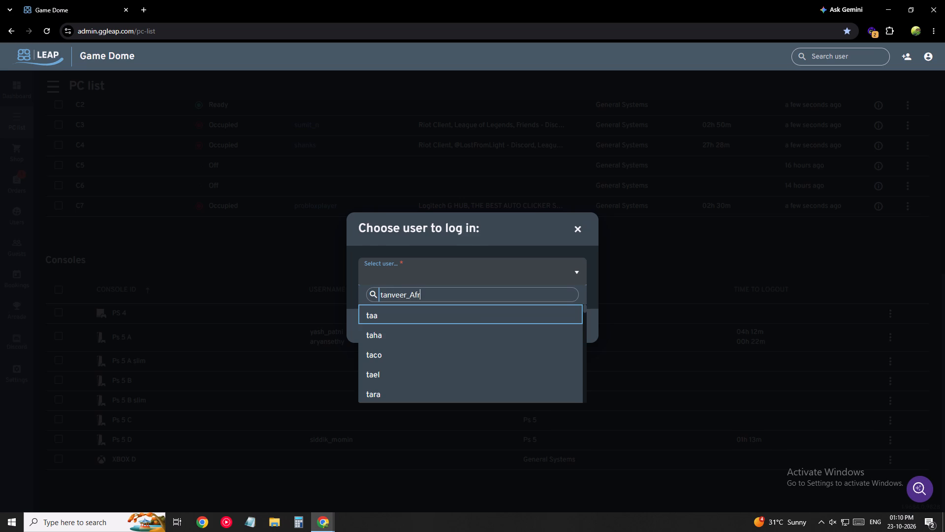
click(419, 303)
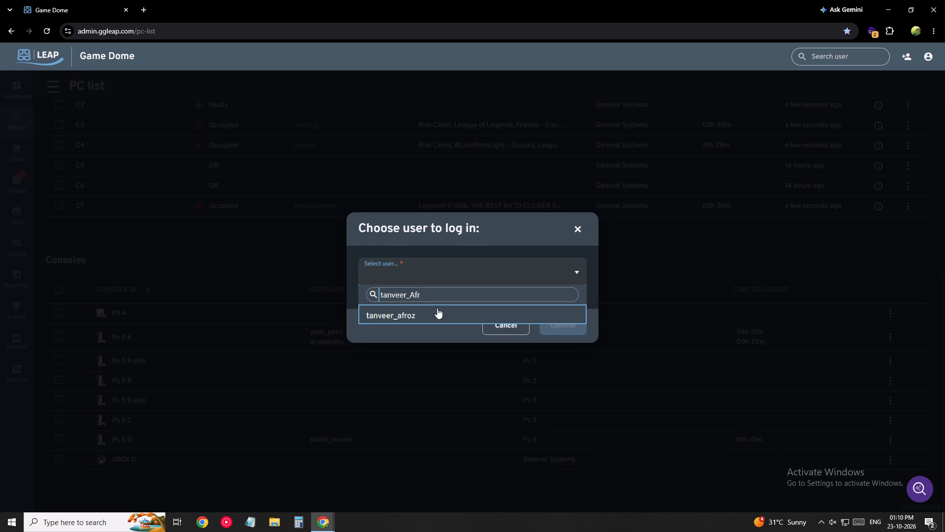
click(437, 308)
click(559, 318)
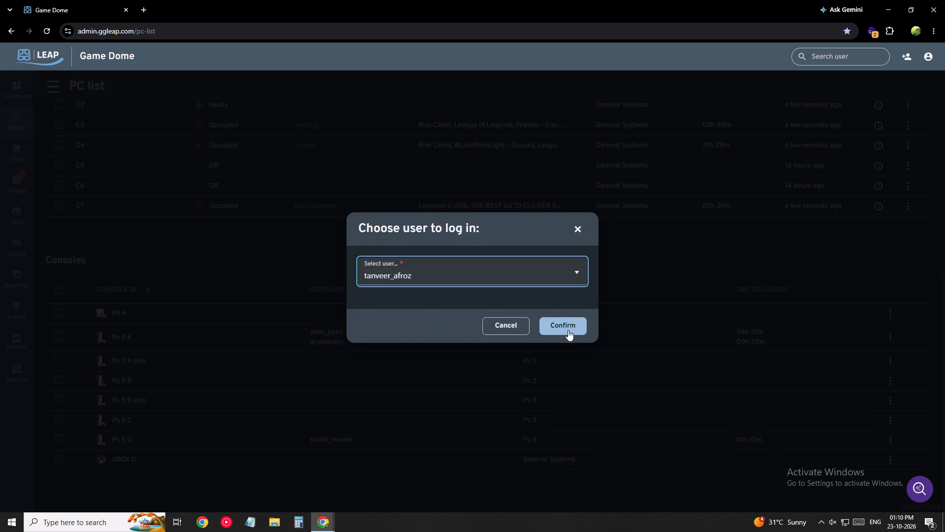
click(568, 330)
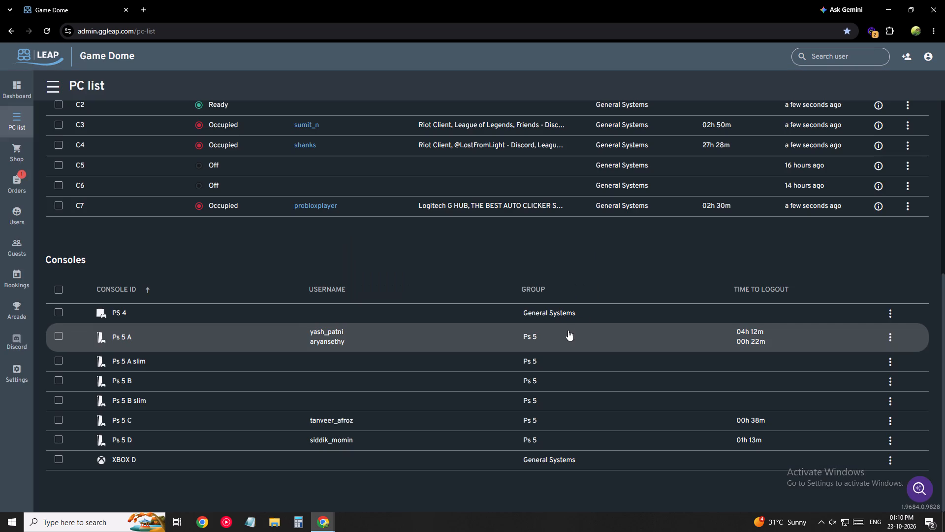
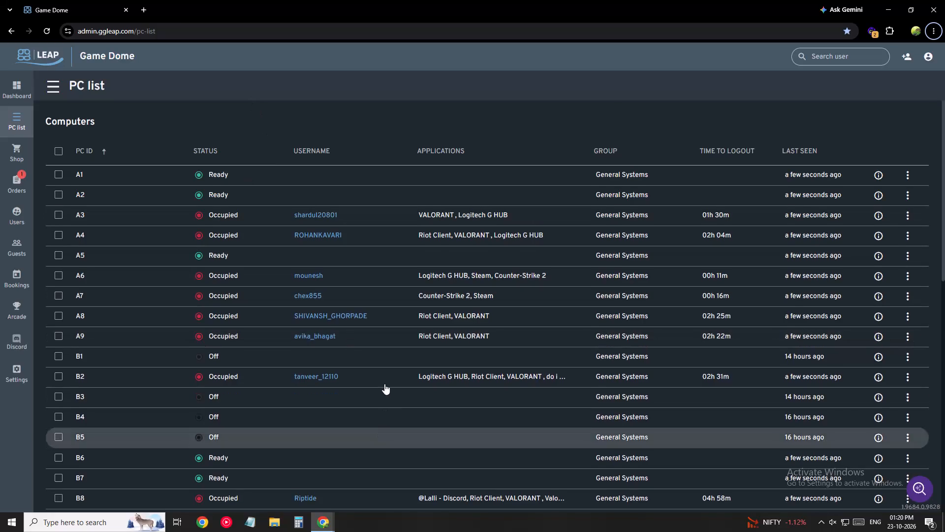
Start a Quicksell order for shanks on PC C4 with one CHICKEN NUGGETS 8 pcs and one 3 BOILED EGGS.
scroll(384, 382, down, 6)
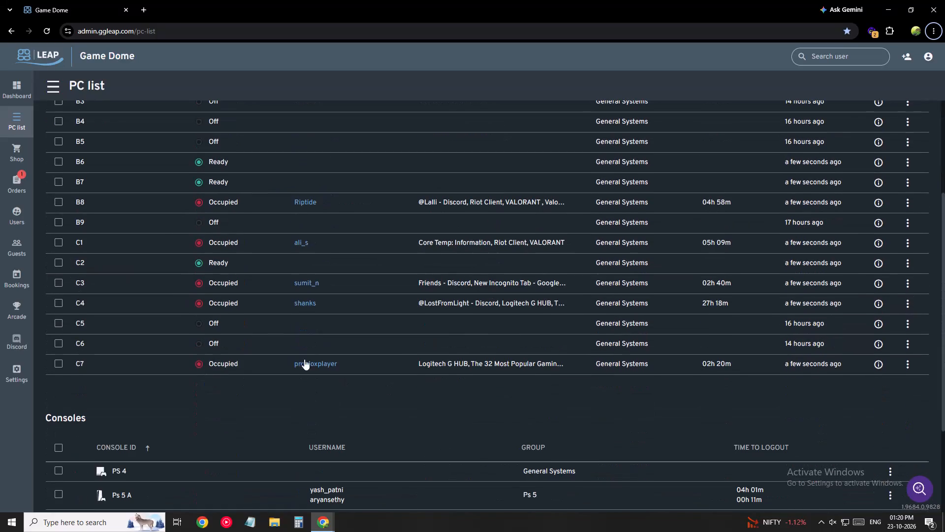
click(307, 303)
click(353, 313)
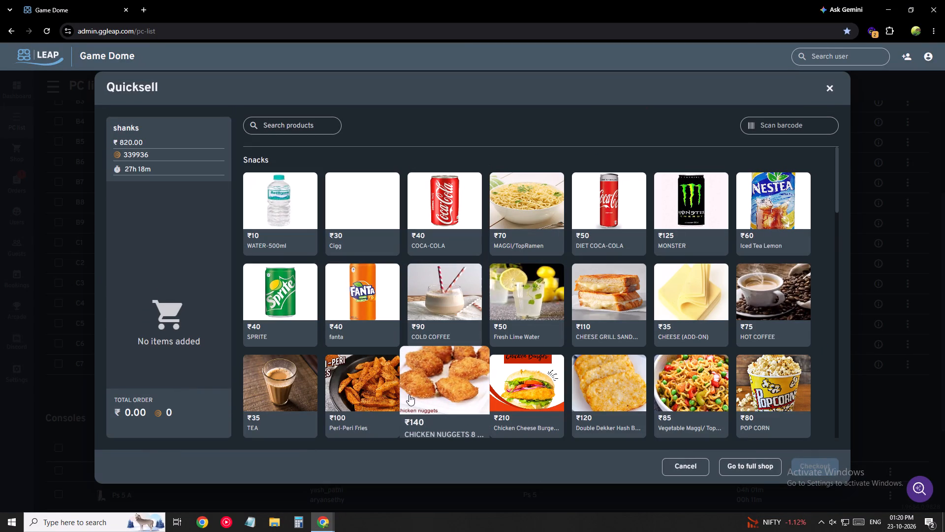
click(441, 375)
scroll(408, 255, down, 2)
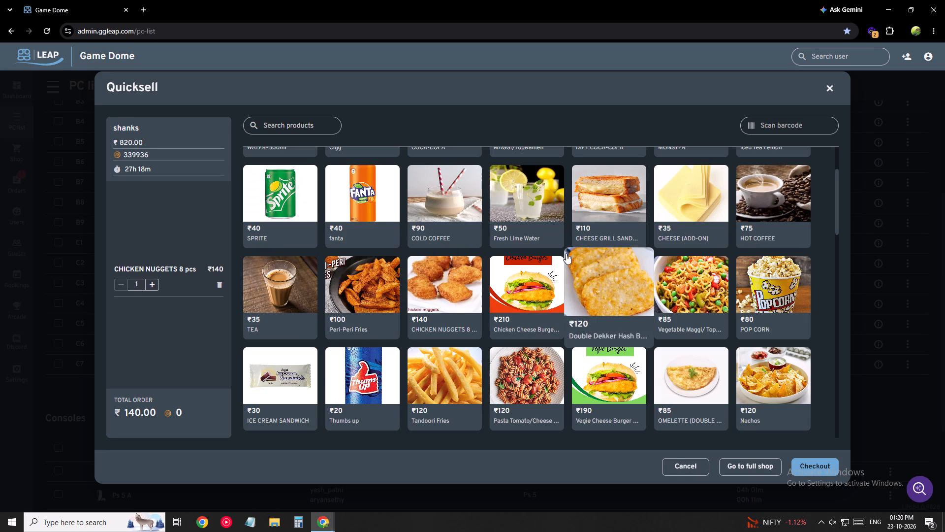
scroll(556, 251, up, 3)
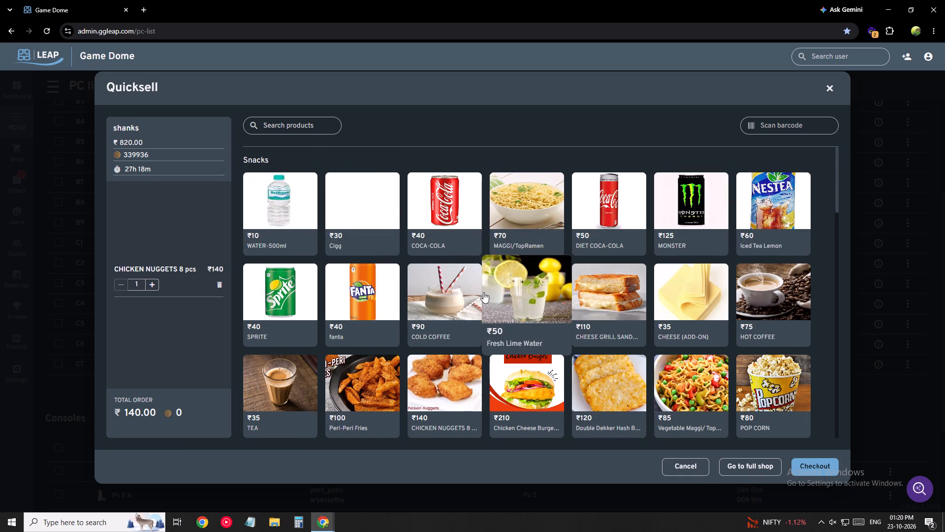
scroll(468, 292, down, 2)
scroll(564, 199, up, 2)
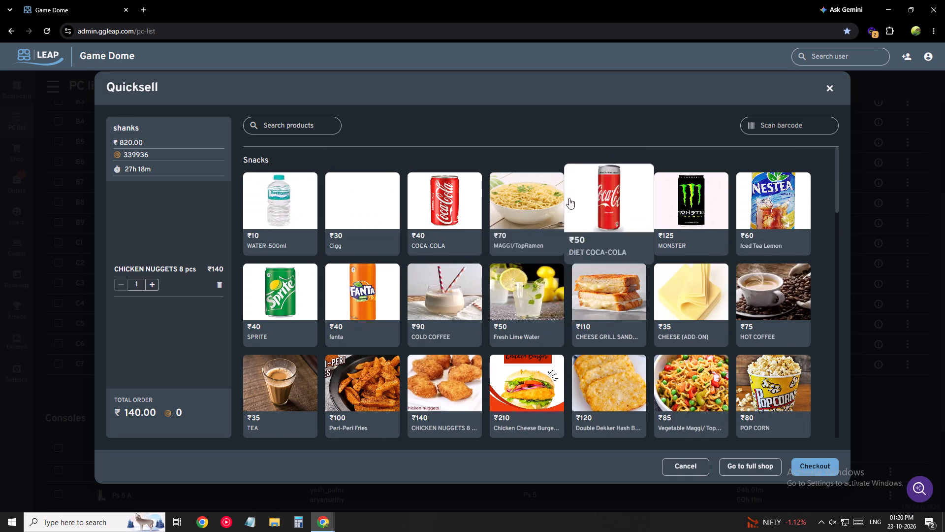
scroll(431, 207, down, 3)
scroll(418, 278, down, 1)
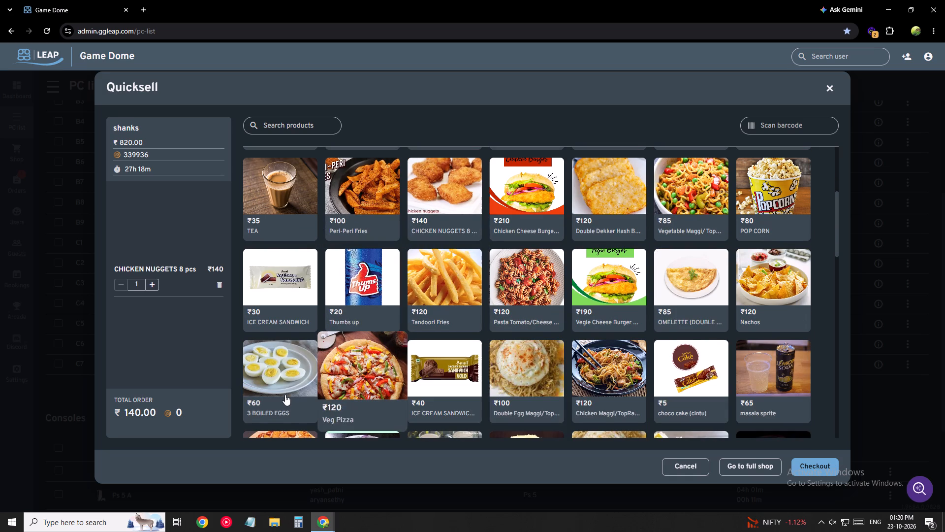
click(285, 395)
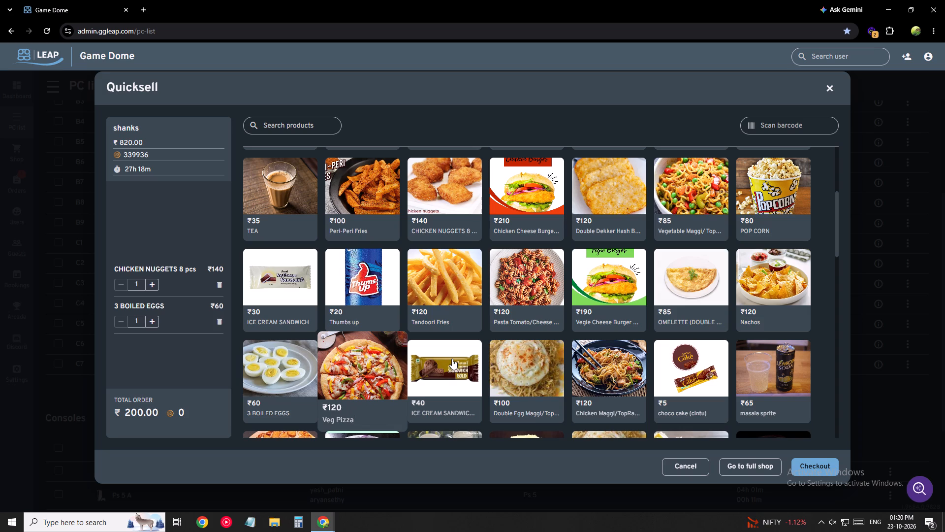
Check out shanks's food order, charge ₹200 to the user balance, and return to the PC list.
click(812, 460)
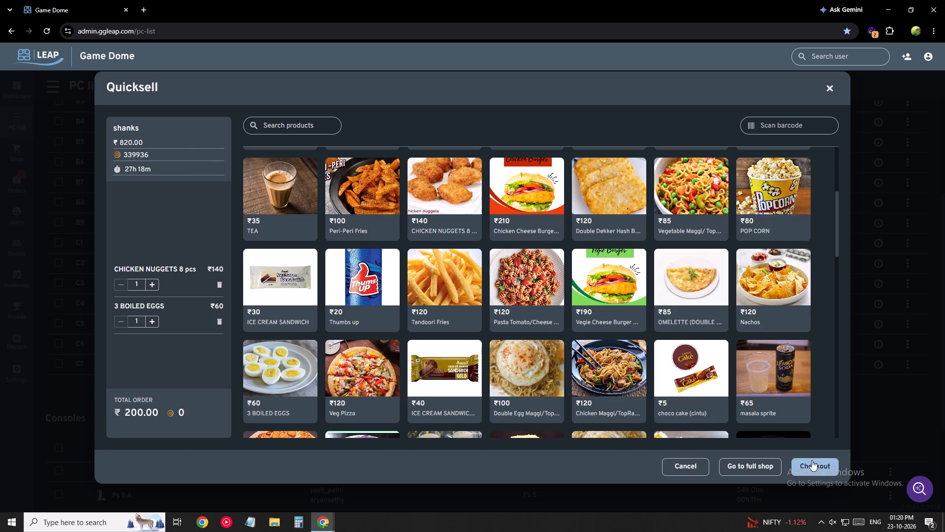
click(206, 268)
click(253, 432)
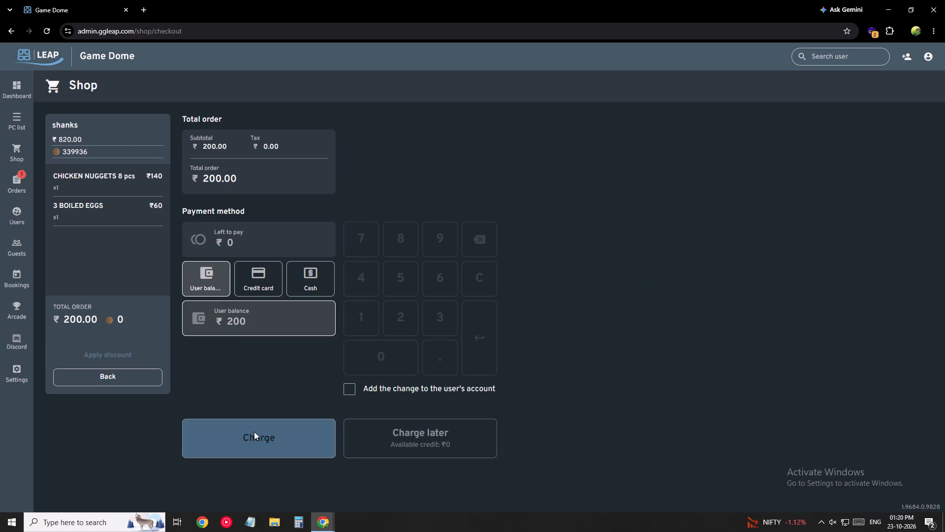
click(0, 129)
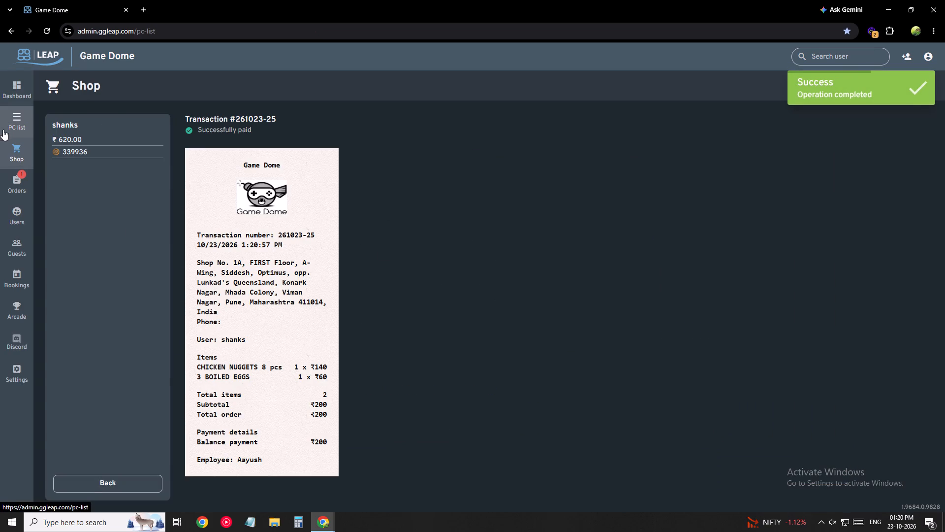
Open the full shop for sumit_n on PC C3 and add the ₹700 11 HOURS hardware rental monthly pass to the order.
scroll(268, 314, down, 2)
scroll(282, 360, down, 2)
click(304, 382)
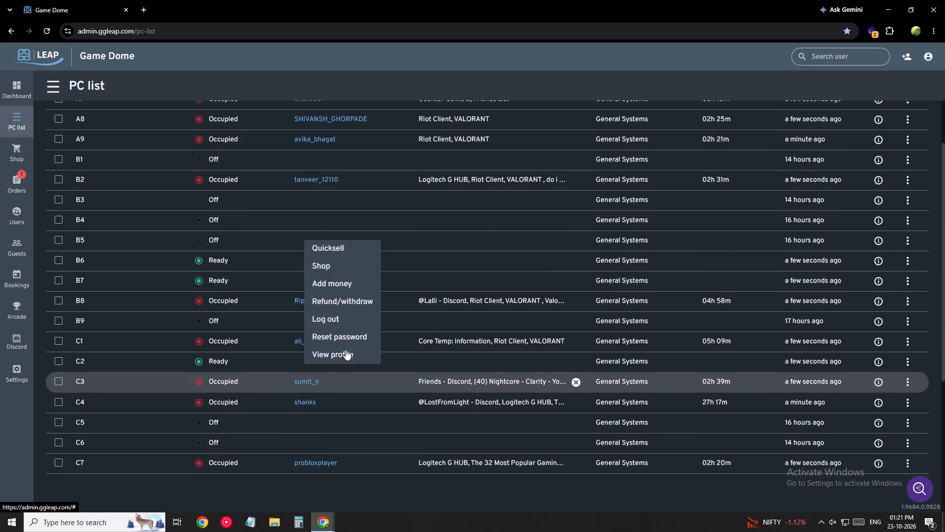
click(341, 246)
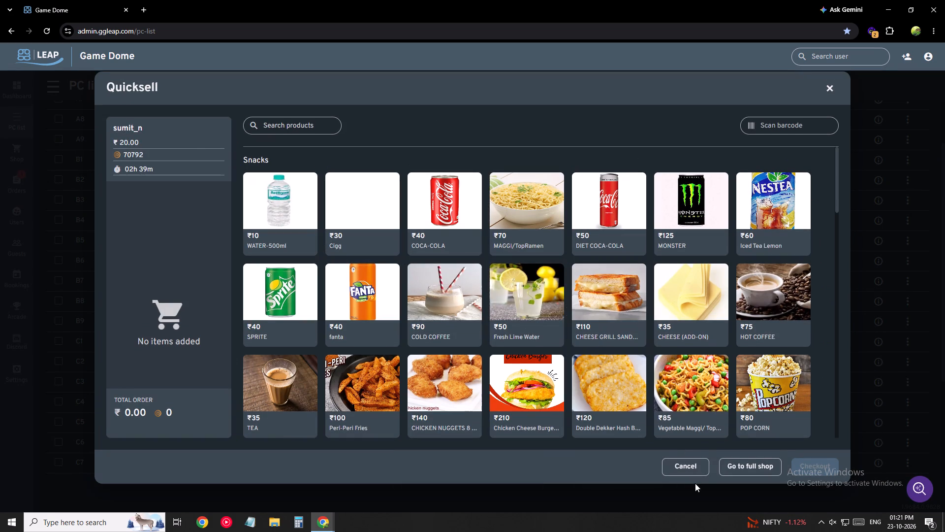
double_click(724, 463)
click(341, 155)
click(384, 180)
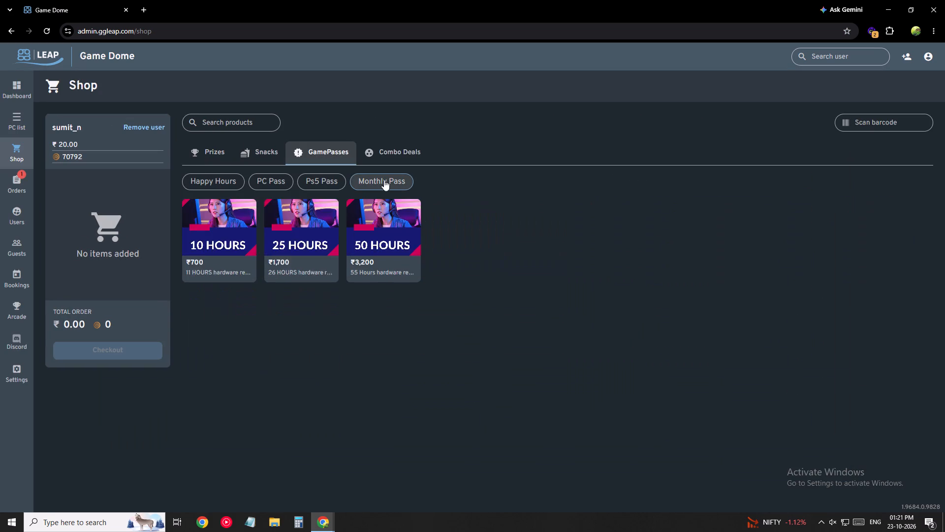
key(F6)
click(230, 256)
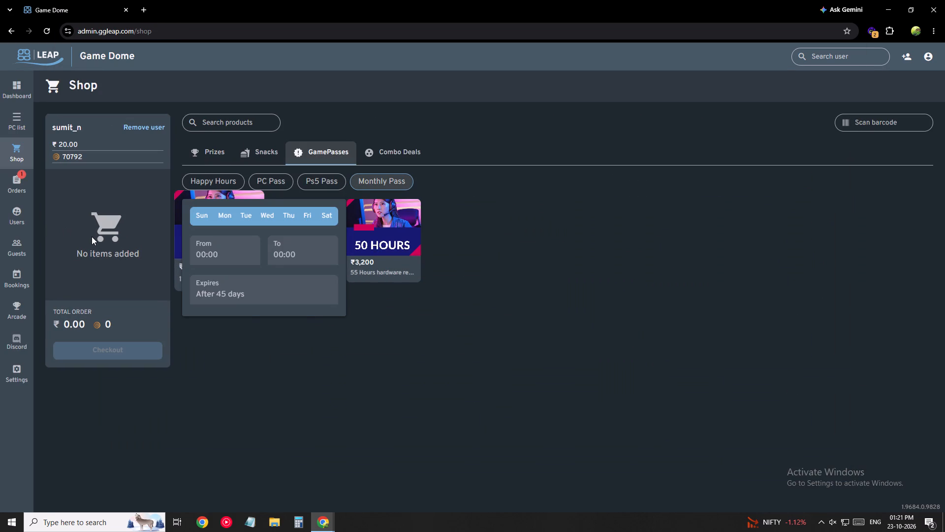
click(196, 242)
click(196, 238)
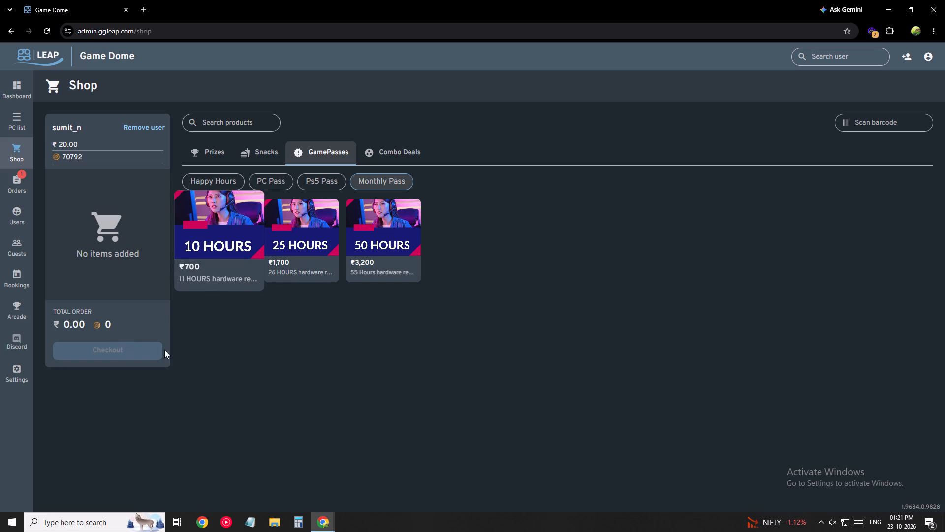
click(220, 225)
click(231, 244)
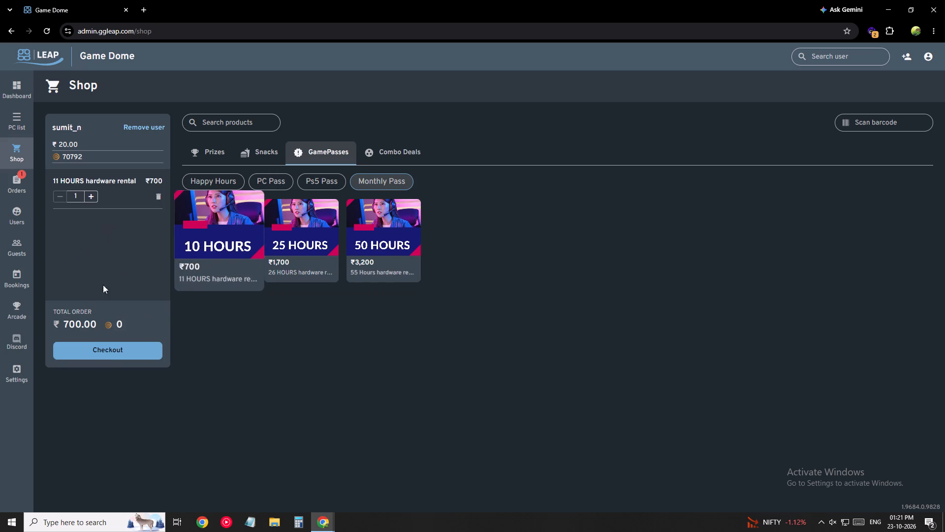
click(126, 354)
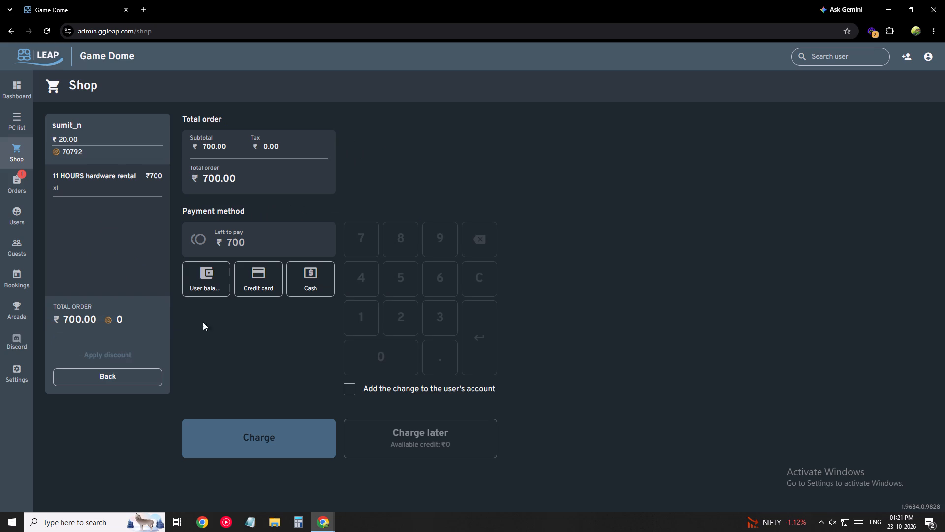
click(251, 277)
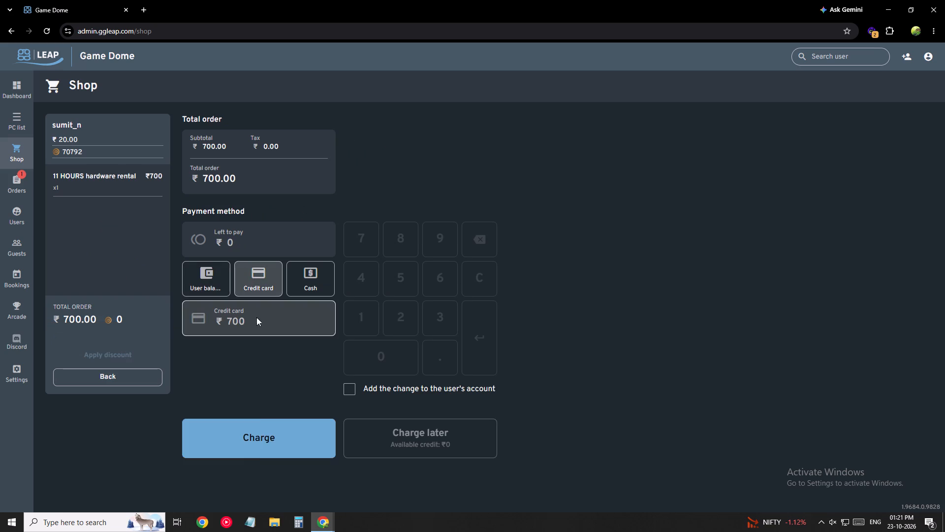
click(254, 452)
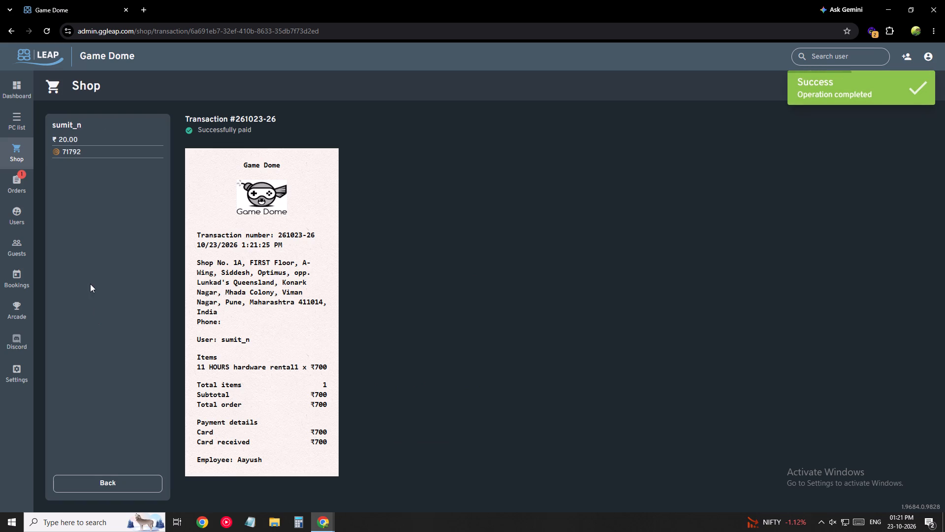
click(21, 115)
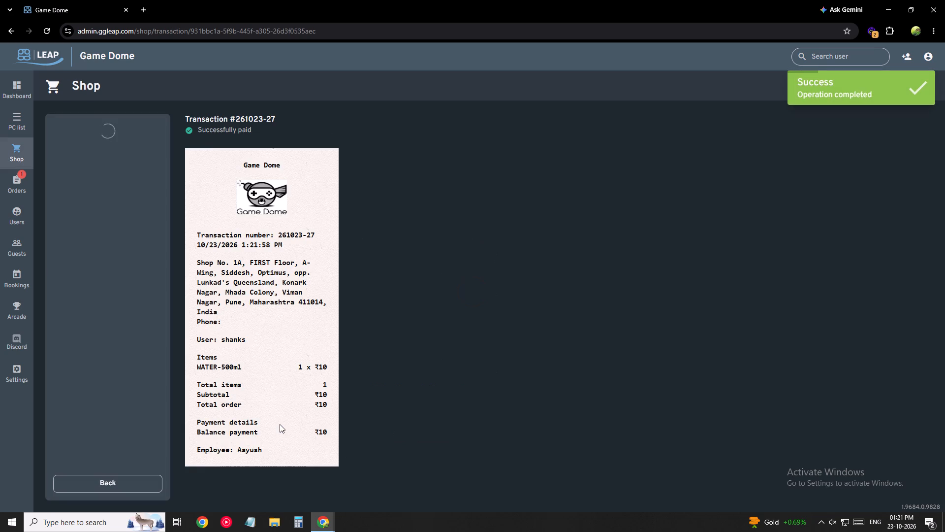
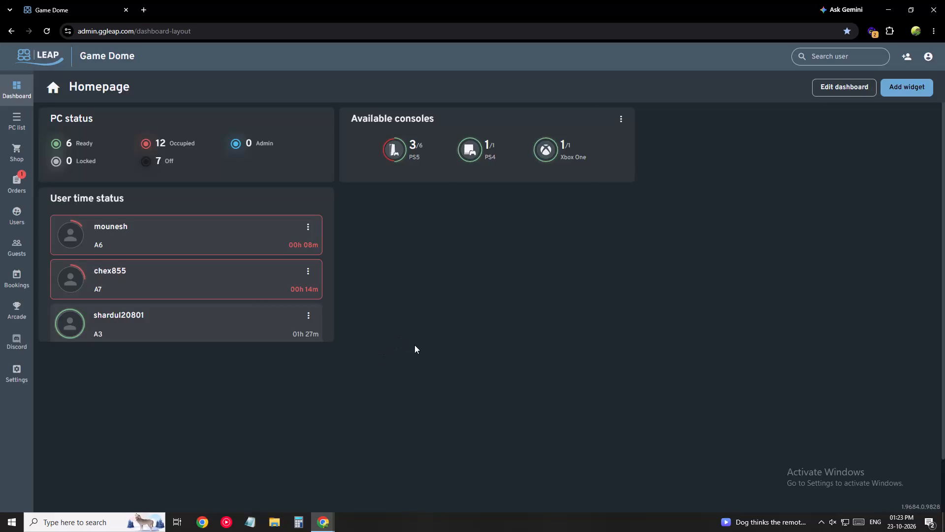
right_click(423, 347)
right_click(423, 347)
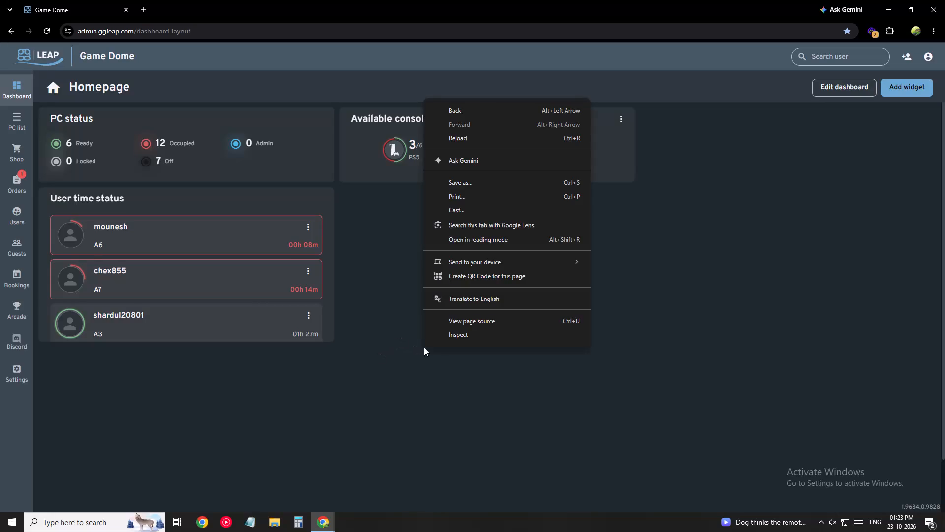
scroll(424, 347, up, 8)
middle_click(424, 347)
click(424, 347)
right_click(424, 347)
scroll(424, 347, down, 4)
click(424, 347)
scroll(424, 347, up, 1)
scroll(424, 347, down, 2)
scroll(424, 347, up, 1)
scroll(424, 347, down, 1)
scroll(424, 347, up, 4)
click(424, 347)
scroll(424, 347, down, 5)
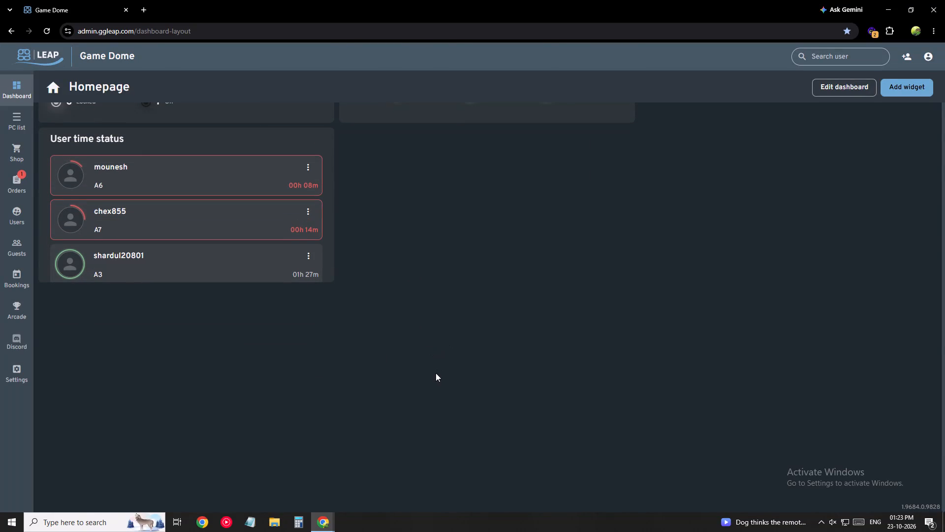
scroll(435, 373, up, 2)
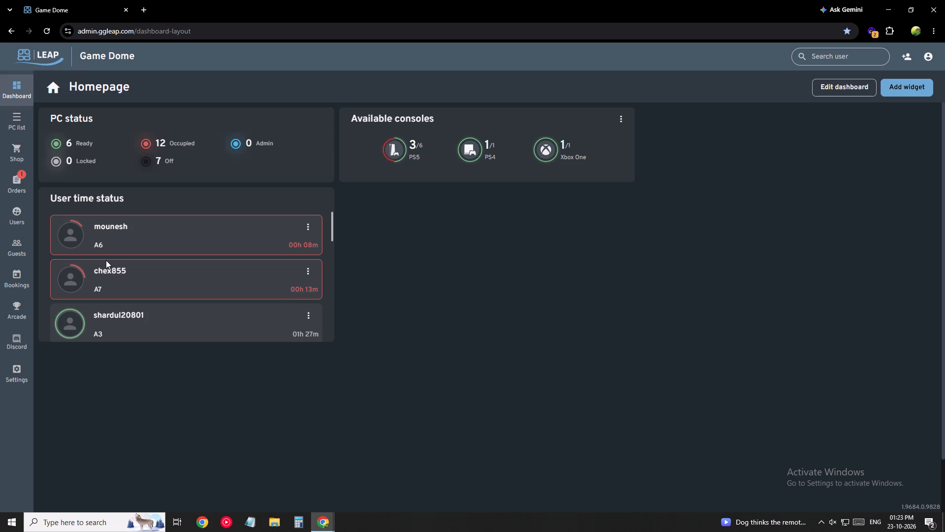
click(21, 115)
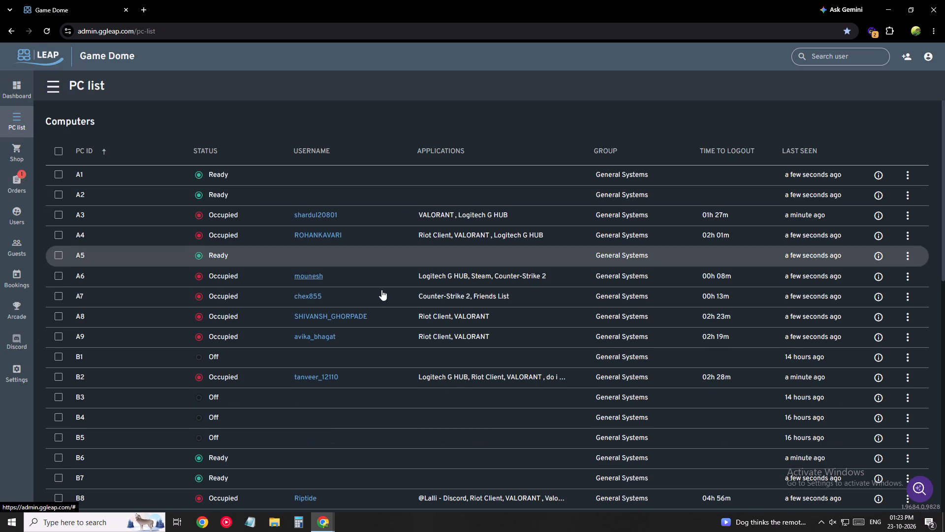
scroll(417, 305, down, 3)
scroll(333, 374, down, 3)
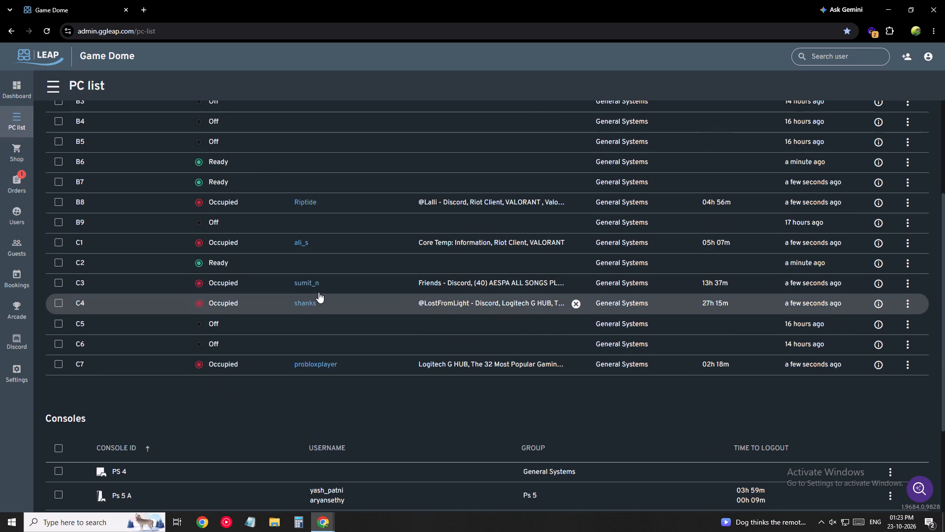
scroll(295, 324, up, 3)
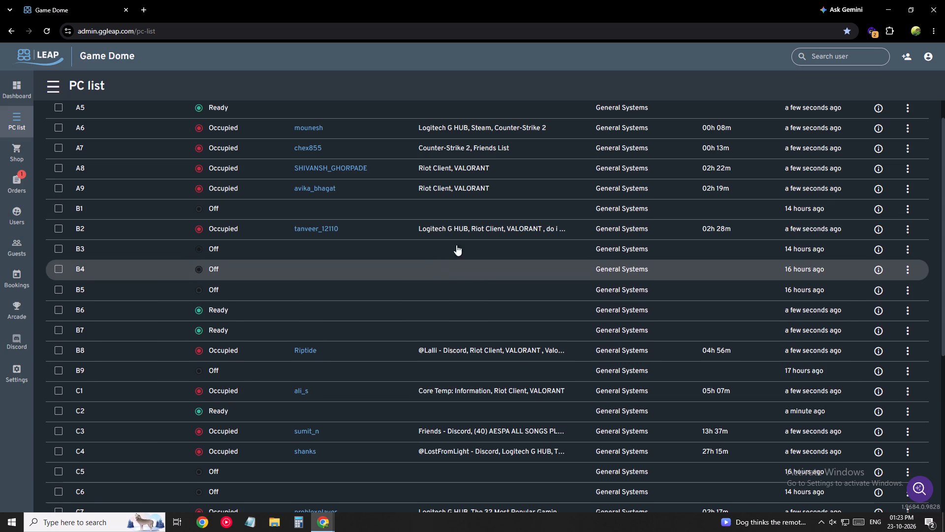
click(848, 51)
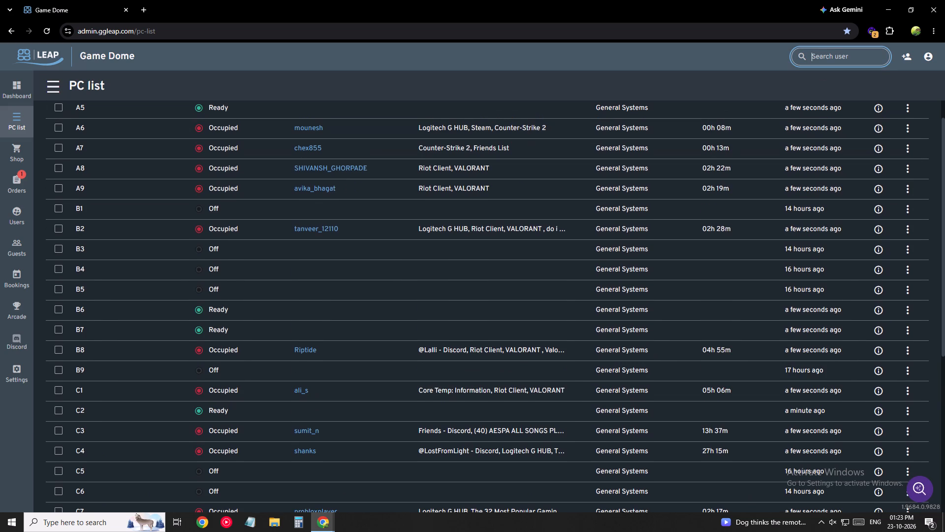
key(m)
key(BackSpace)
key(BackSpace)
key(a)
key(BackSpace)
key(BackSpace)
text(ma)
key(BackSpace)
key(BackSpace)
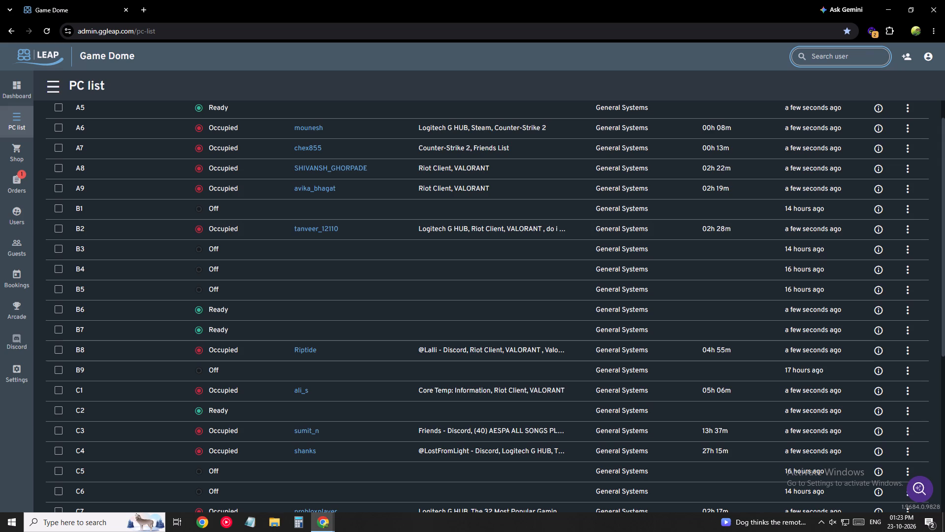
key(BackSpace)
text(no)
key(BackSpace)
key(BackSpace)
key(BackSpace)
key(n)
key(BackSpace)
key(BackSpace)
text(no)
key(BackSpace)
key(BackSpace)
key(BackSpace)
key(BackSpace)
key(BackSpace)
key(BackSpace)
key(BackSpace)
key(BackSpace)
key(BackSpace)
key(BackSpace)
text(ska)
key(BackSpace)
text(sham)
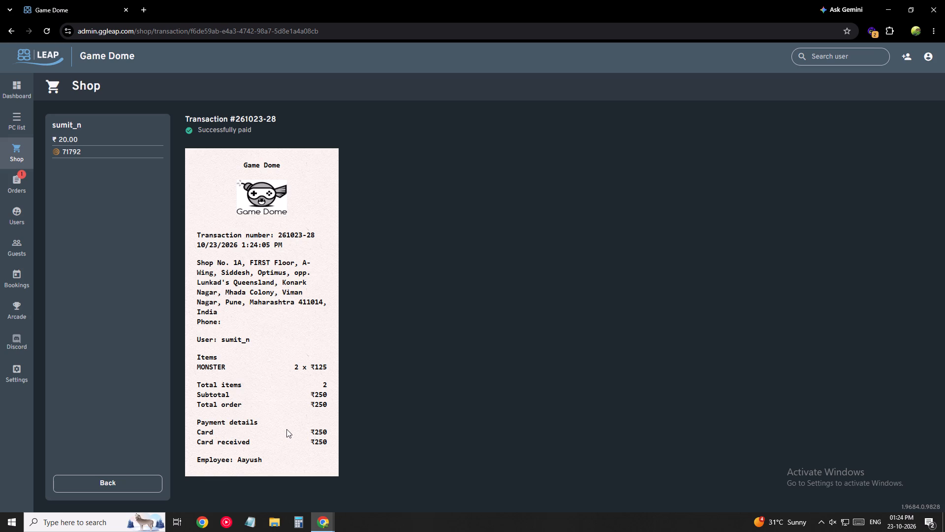
click(7, 105)
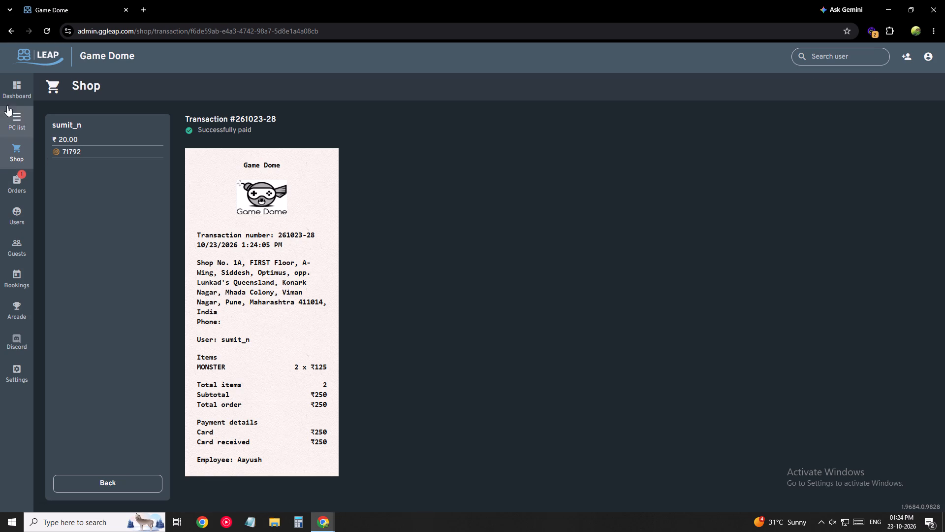
click(12, 114)
scroll(414, 271, down, 3)
scroll(330, 340, down, 2)
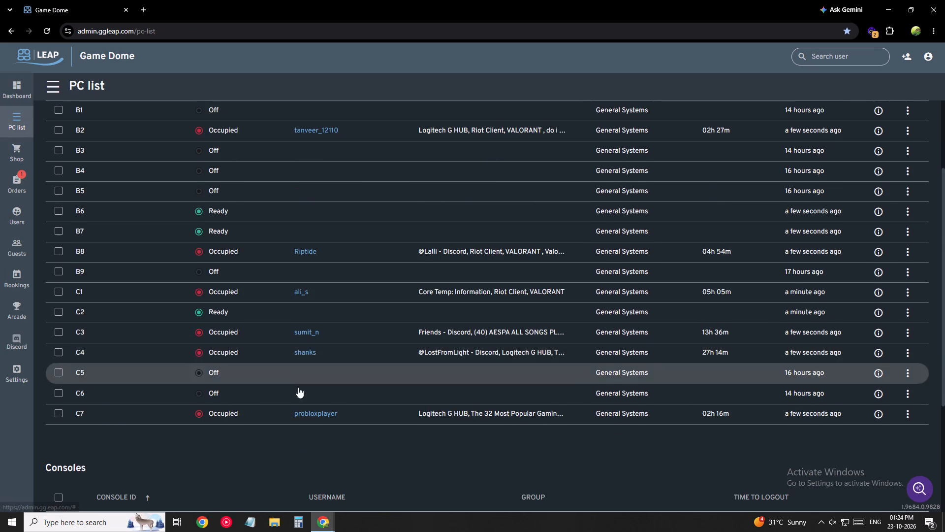
scroll(301, 288, up, 4)
click(848, 52)
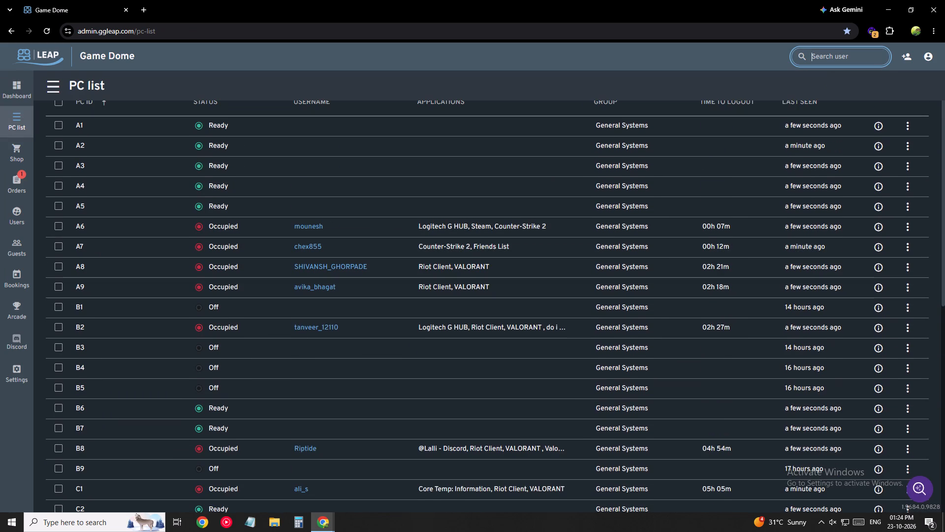
key(s)
key(a)
key(k)
key(s)
key(h)
key(a)
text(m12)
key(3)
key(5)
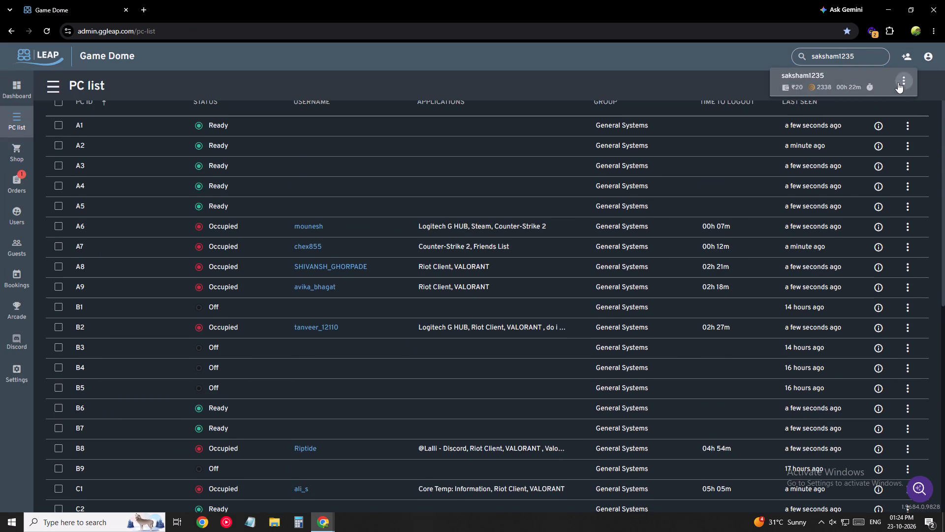
click(898, 82)
click(912, 84)
double_click(359, 205)
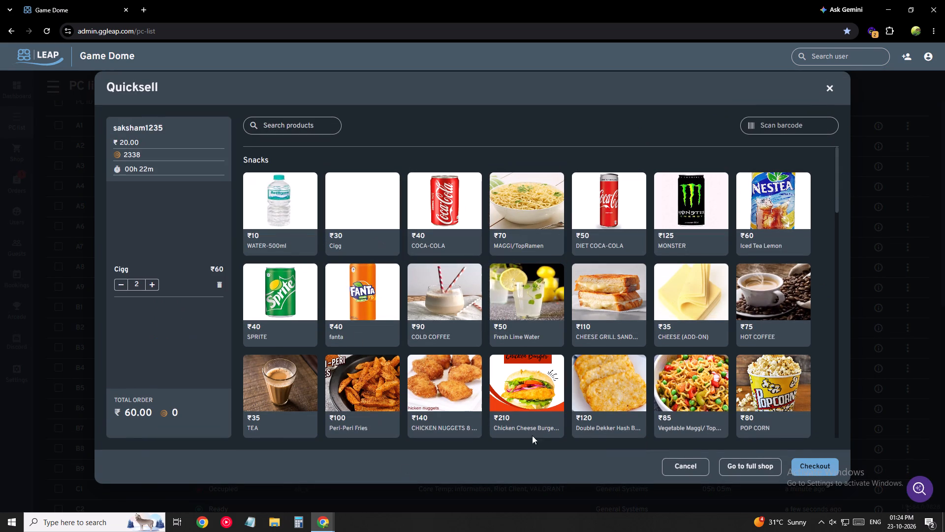
scroll(669, 291, down, 2)
click(365, 375)
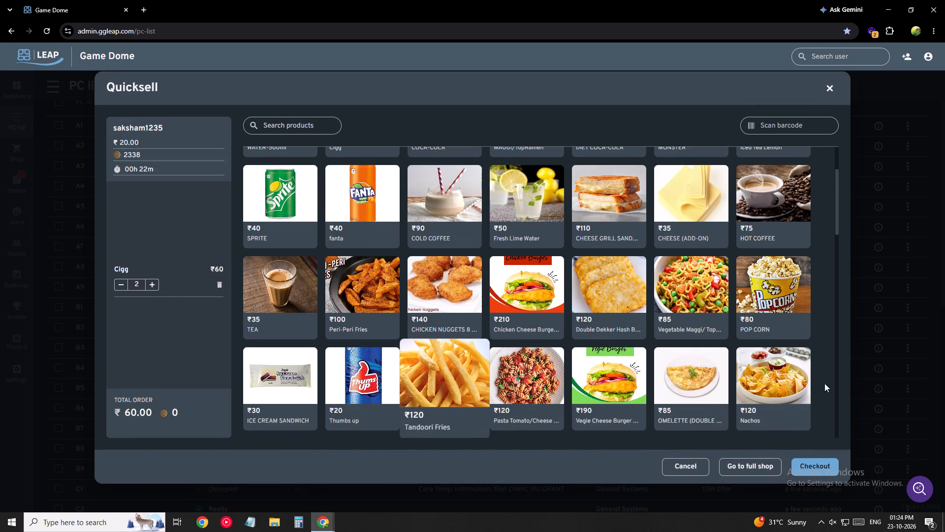
click(820, 475)
click(266, 282)
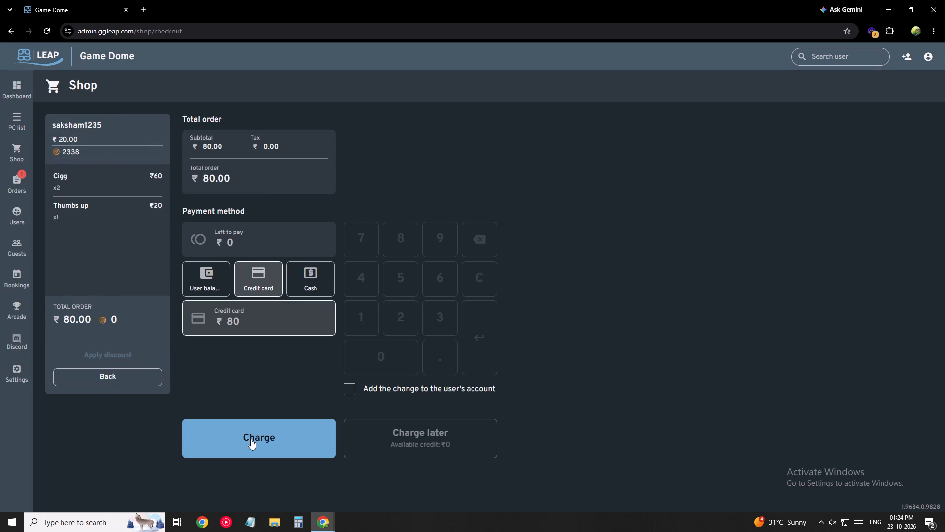
click(252, 439)
double_click(71, 126)
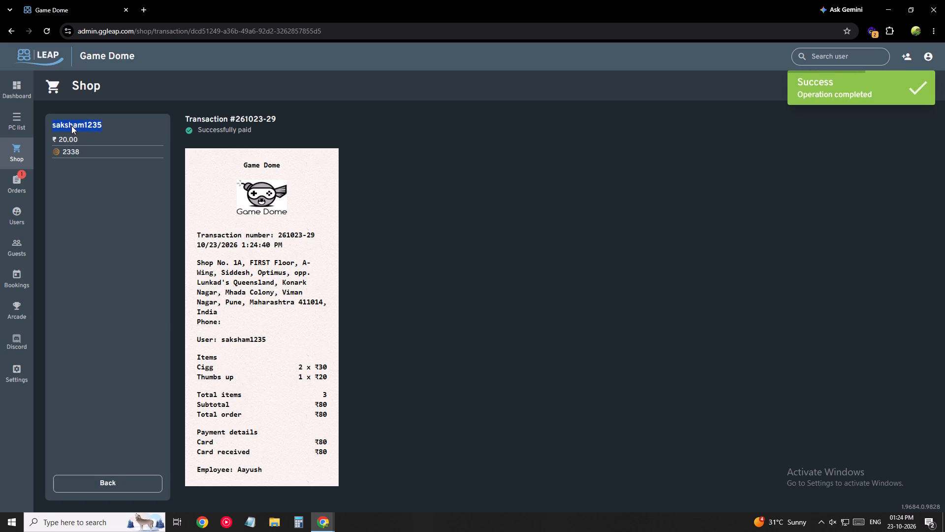
key(ctrl+v)
key(ctrl+c)
key(alt+Tab)
key(alt+Tab)
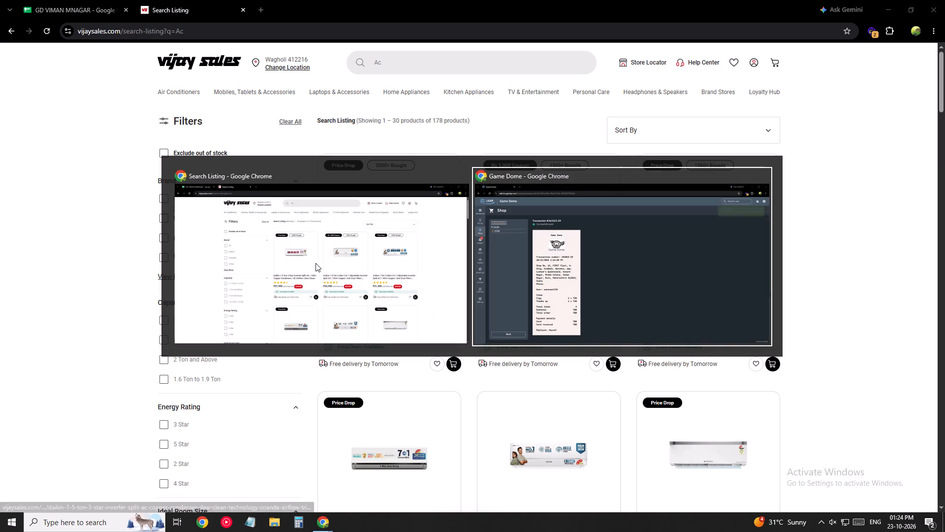
key(alt+Tab)
click(32, 0)
scroll(704, 457, down, 3)
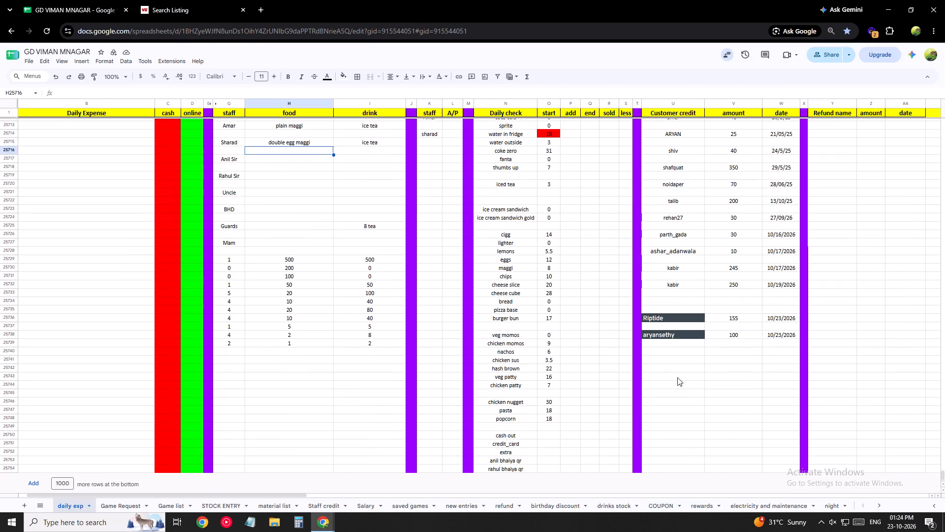
click(675, 359)
click(682, 354)
key(ctrl+v)
click(678, 371)
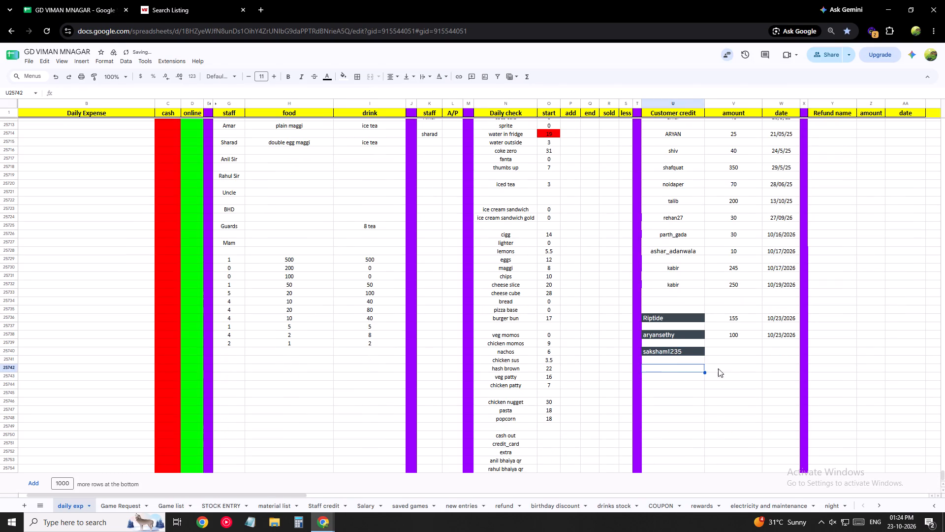
click(726, 357)
click(734, 351)
text(80)
key(Return)
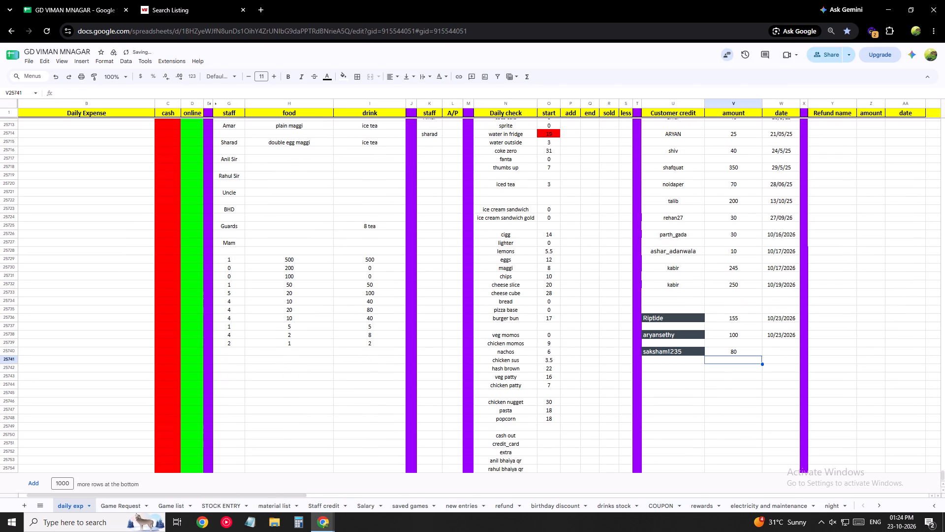
key(Right)
key(Up)
key(Up)
key(Up)
key(ctrl+c)
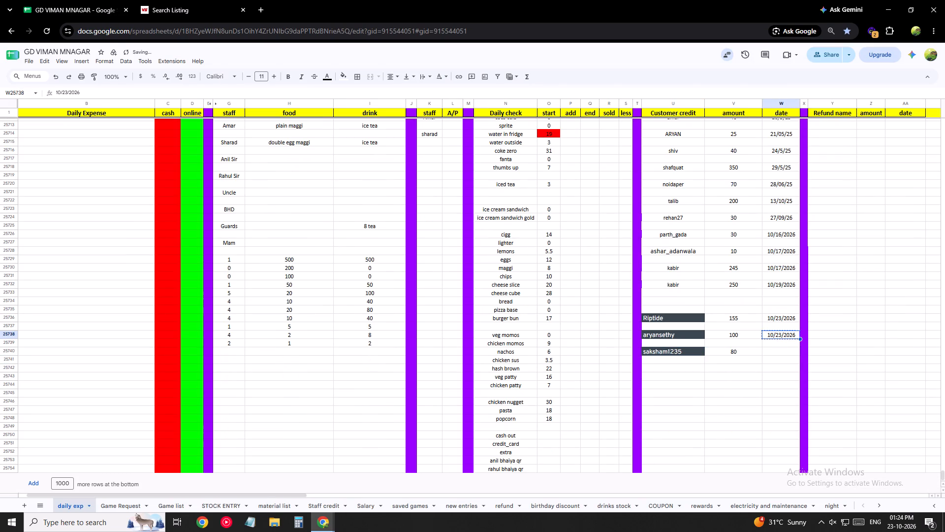
key(Down)
key(Down)
key(ctrl+v)
key(Return)
key(Return)
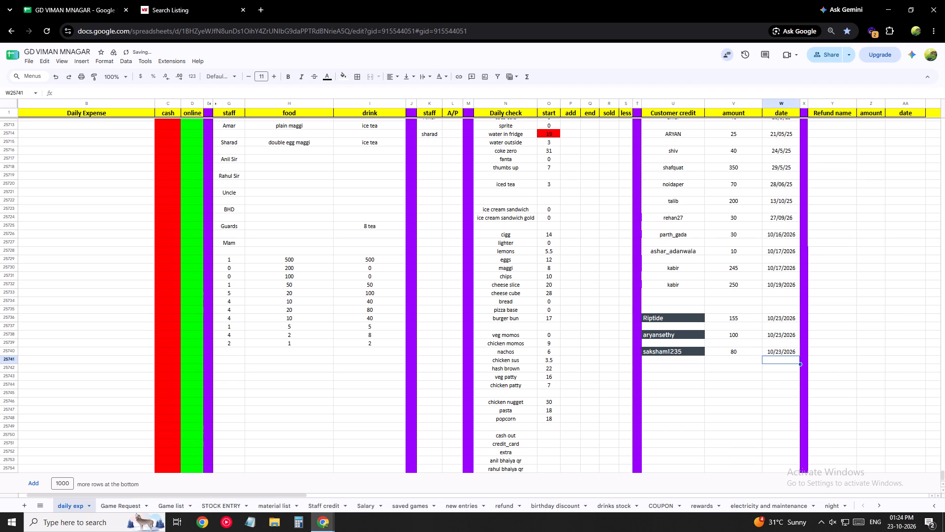
key(Left)
key(Up)
key(Up)
key(Left)
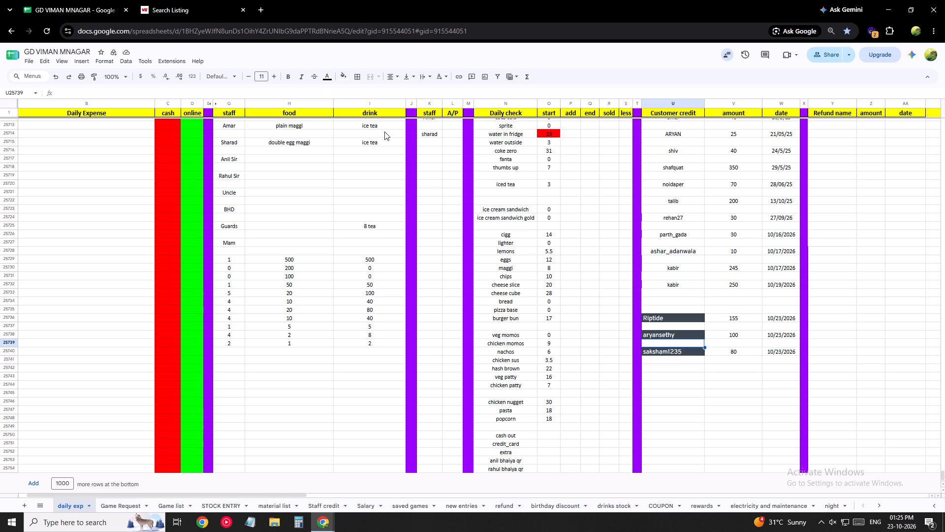
Switch to the Game Dome PC list, find user max and open the full shop for that user.
key(alt+Tab)
key(alt+Tab)
click(51, 0)
key(alt+Tab)
click(10, 111)
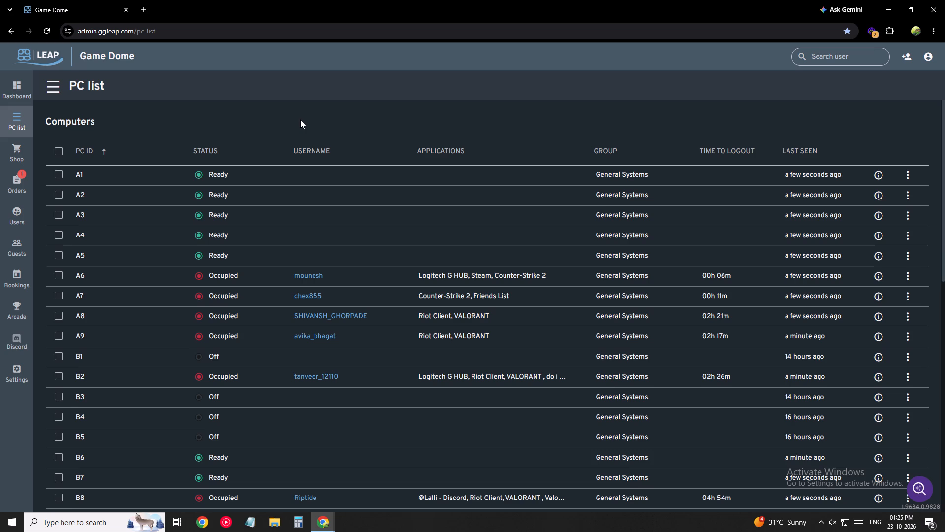
scroll(314, 271, down, 5)
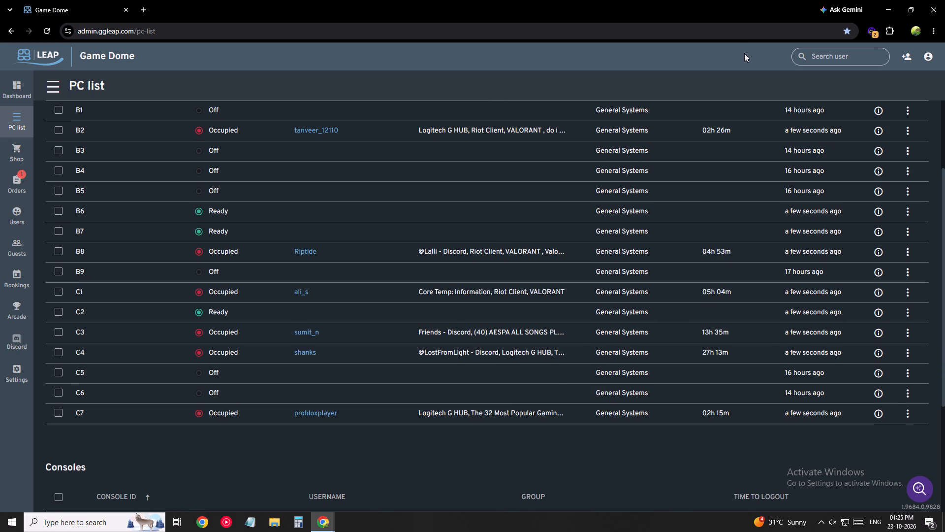
click(790, 53)
click(801, 54)
click(814, 53)
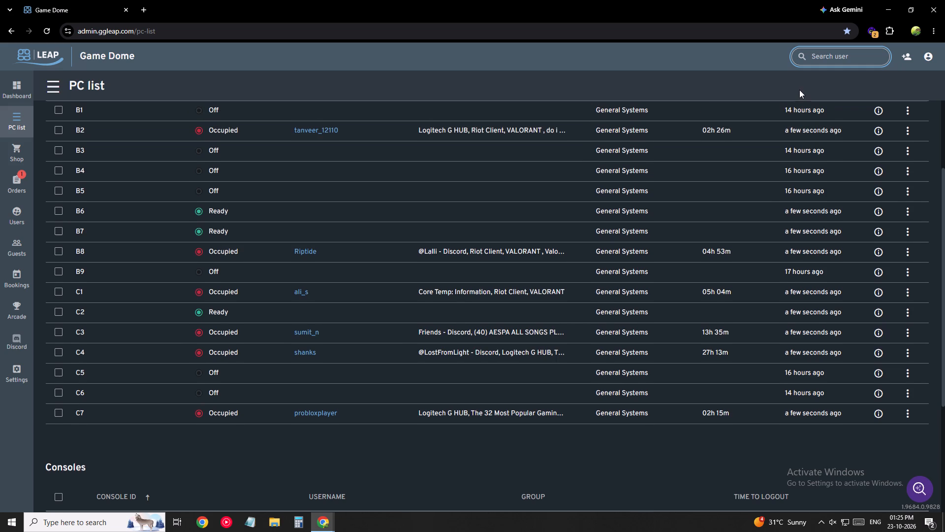
text(ma)
key(x)
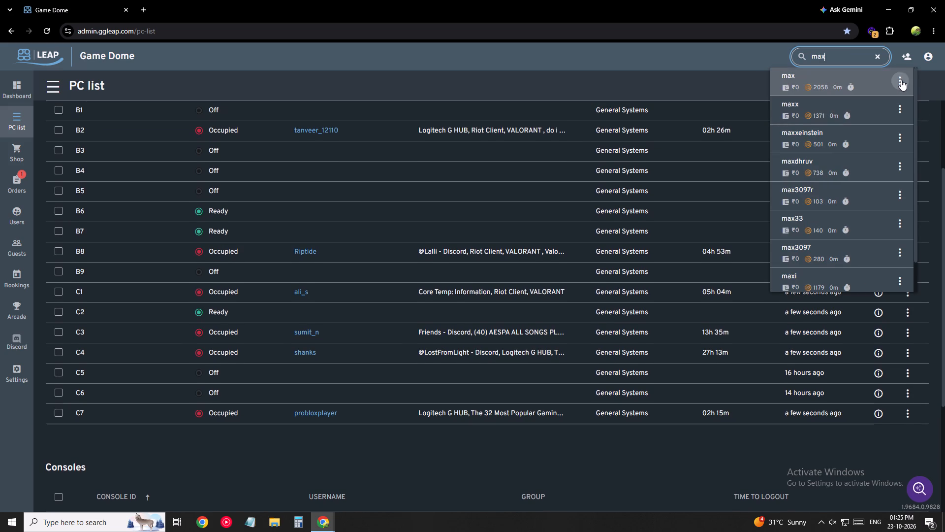
drag(901, 80, 901, 86)
click(898, 97)
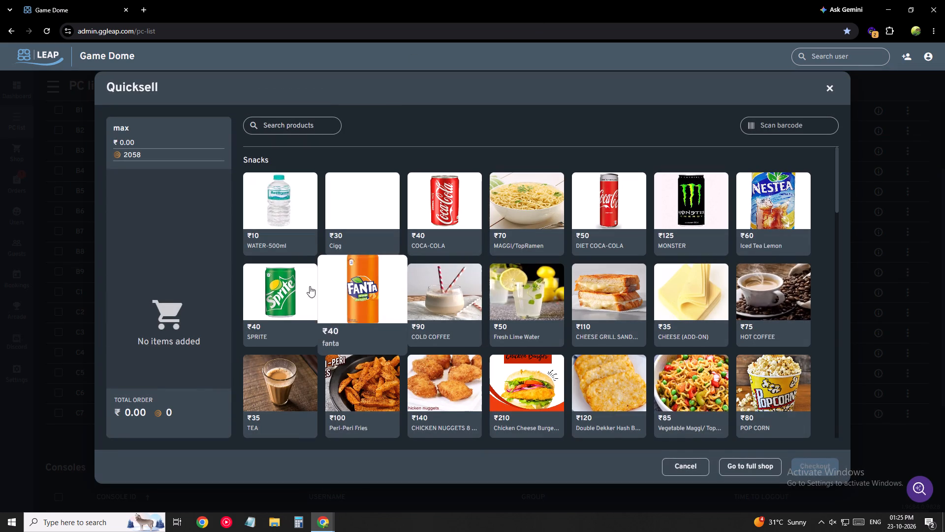
click(736, 466)
Add one 1 hr Ps5 Console rental pass to max's order and proceed to checkout.
click(296, 153)
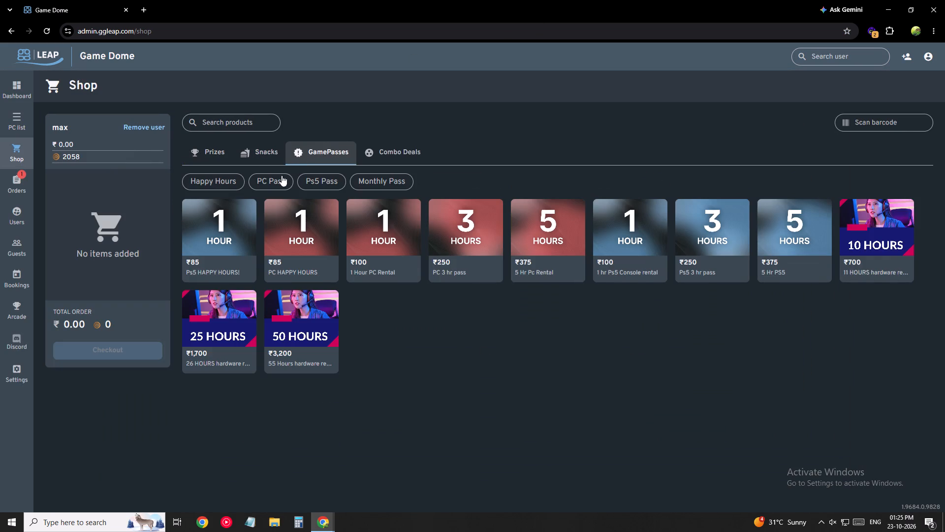
click(278, 179)
click(326, 179)
click(241, 230)
click(114, 352)
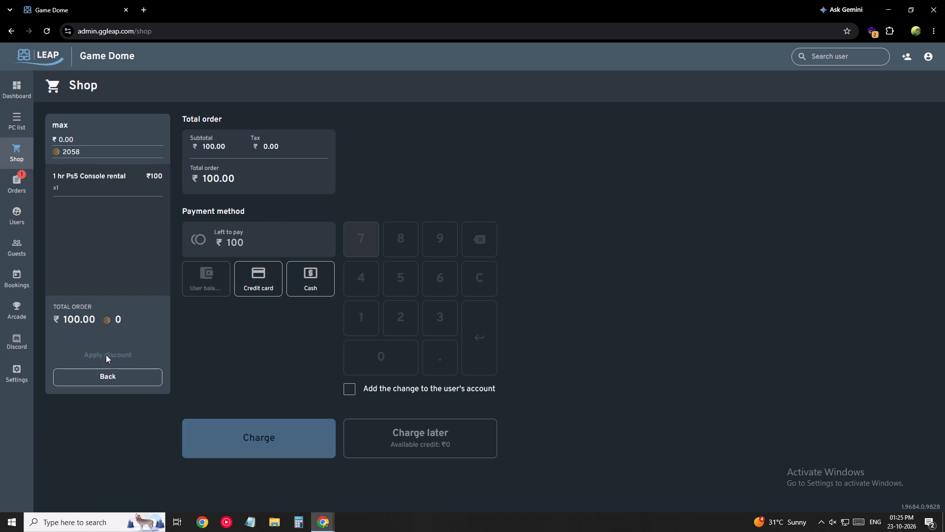
click(116, 388)
click(118, 383)
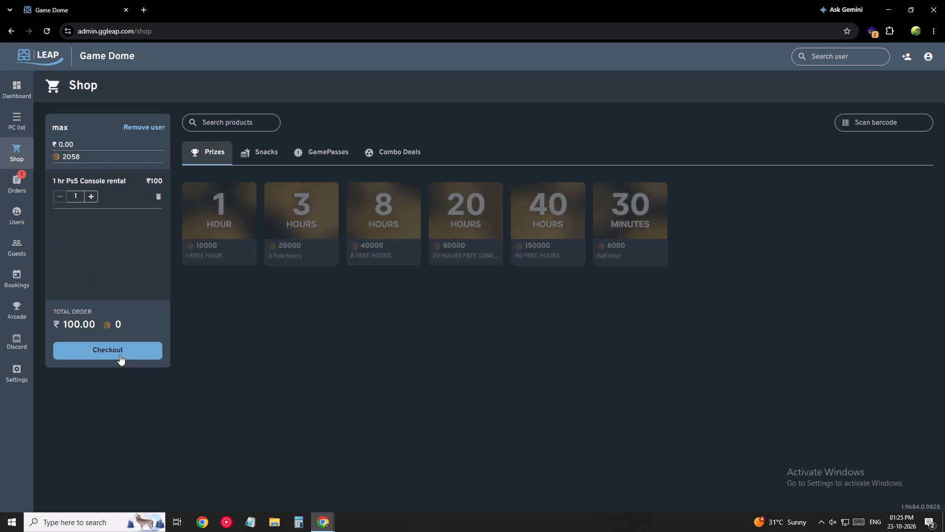
click(120, 355)
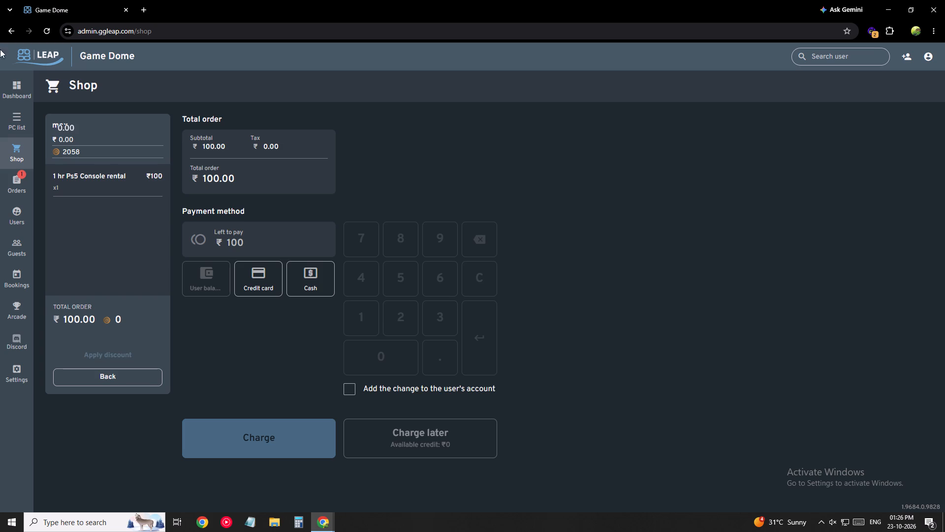
Return to max's order, add two DIET COCA-COLA and charge ₹200 in cash.
click(113, 372)
click(258, 142)
click(258, 152)
click(311, 186)
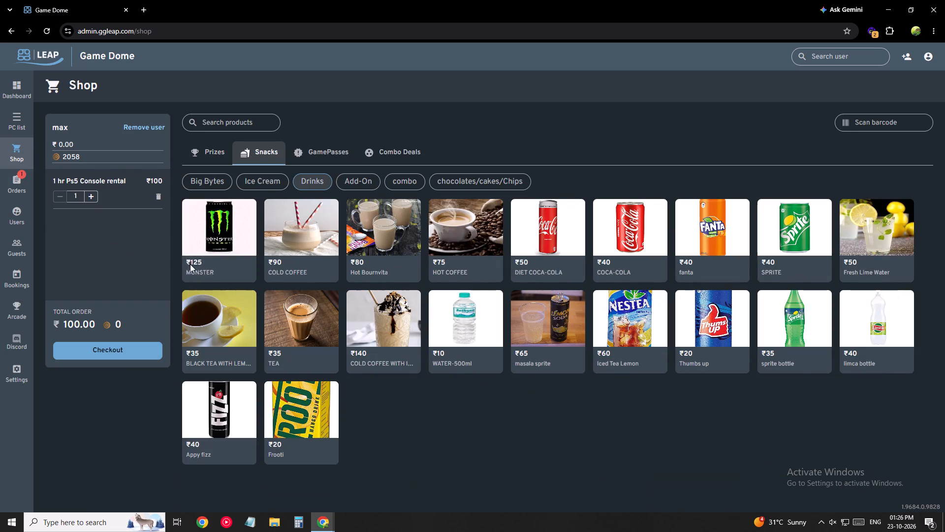
double_click(562, 253)
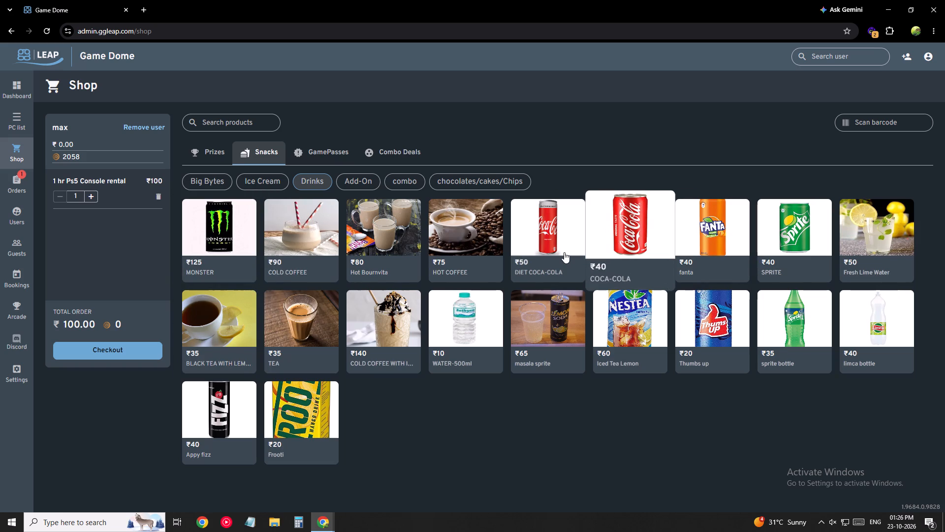
click(138, 354)
click(311, 279)
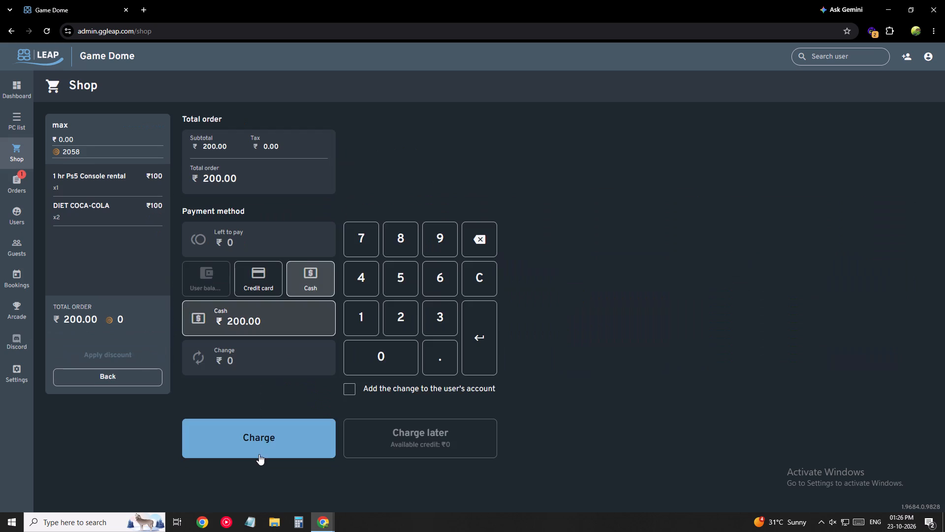
click(259, 454)
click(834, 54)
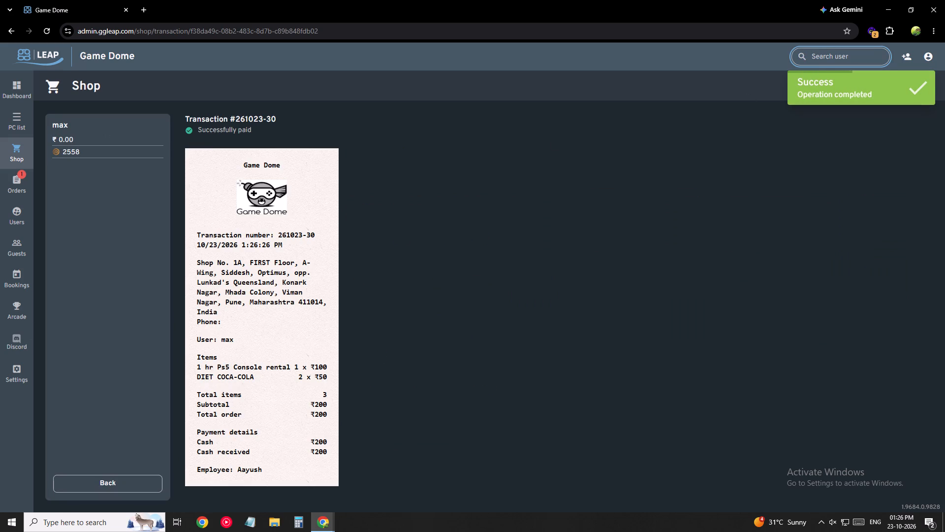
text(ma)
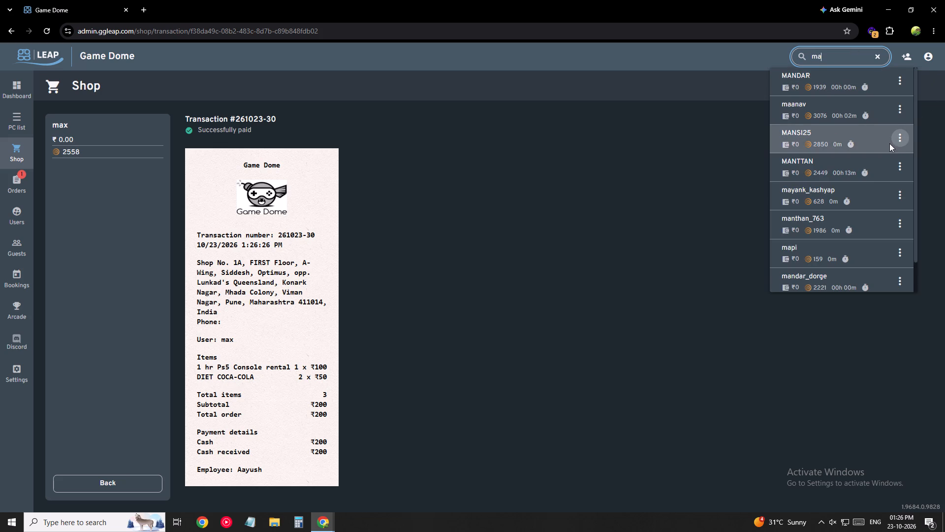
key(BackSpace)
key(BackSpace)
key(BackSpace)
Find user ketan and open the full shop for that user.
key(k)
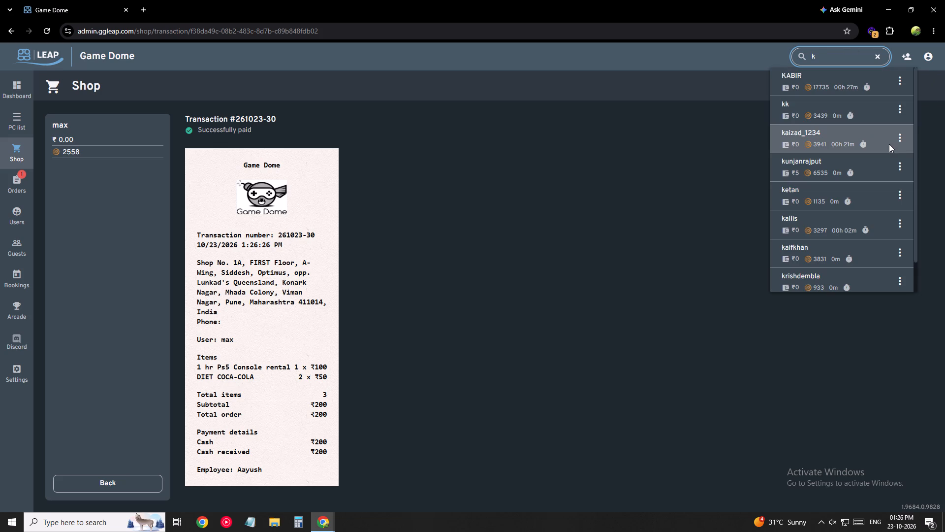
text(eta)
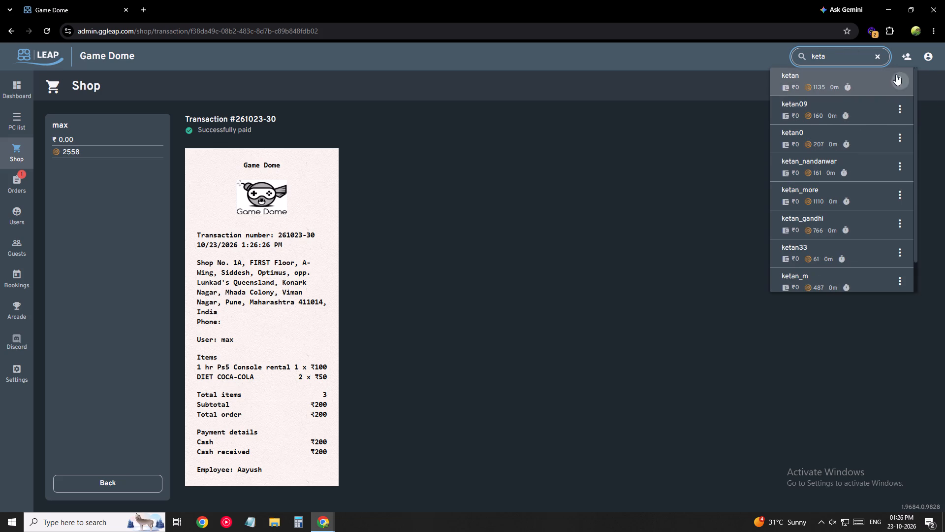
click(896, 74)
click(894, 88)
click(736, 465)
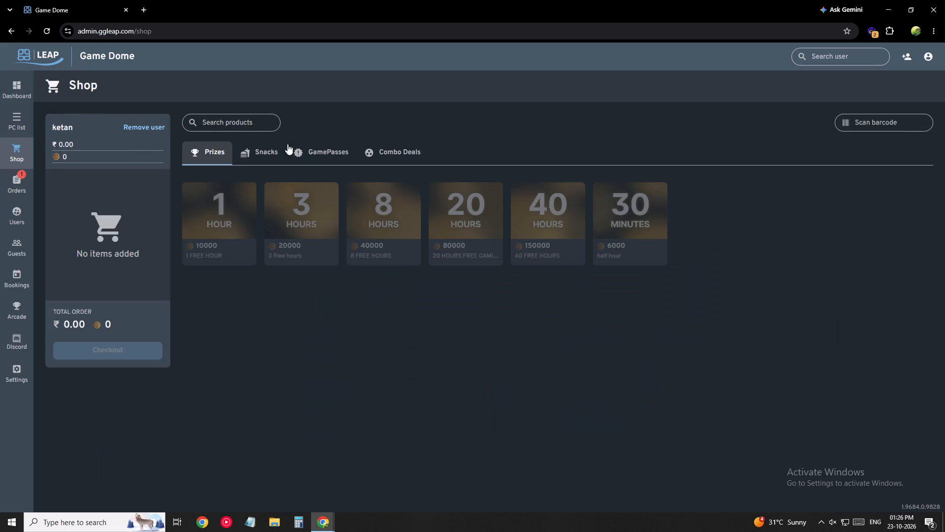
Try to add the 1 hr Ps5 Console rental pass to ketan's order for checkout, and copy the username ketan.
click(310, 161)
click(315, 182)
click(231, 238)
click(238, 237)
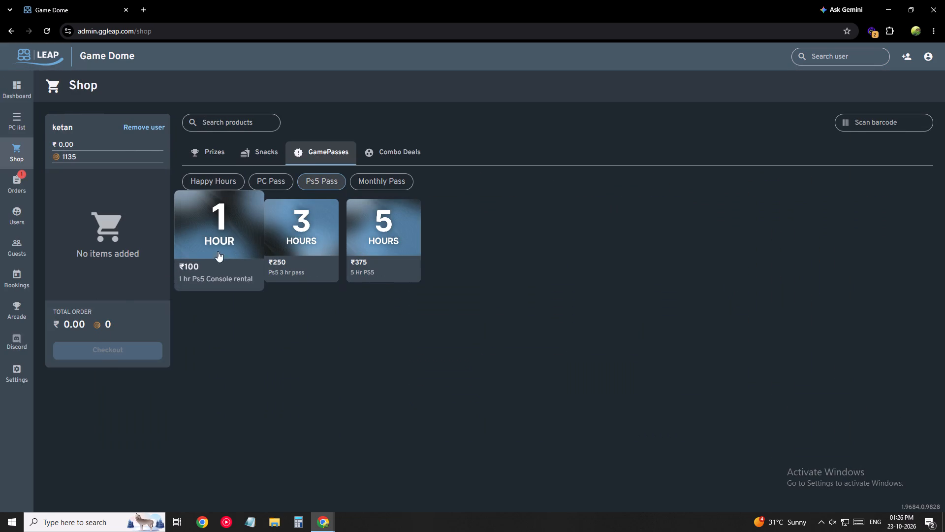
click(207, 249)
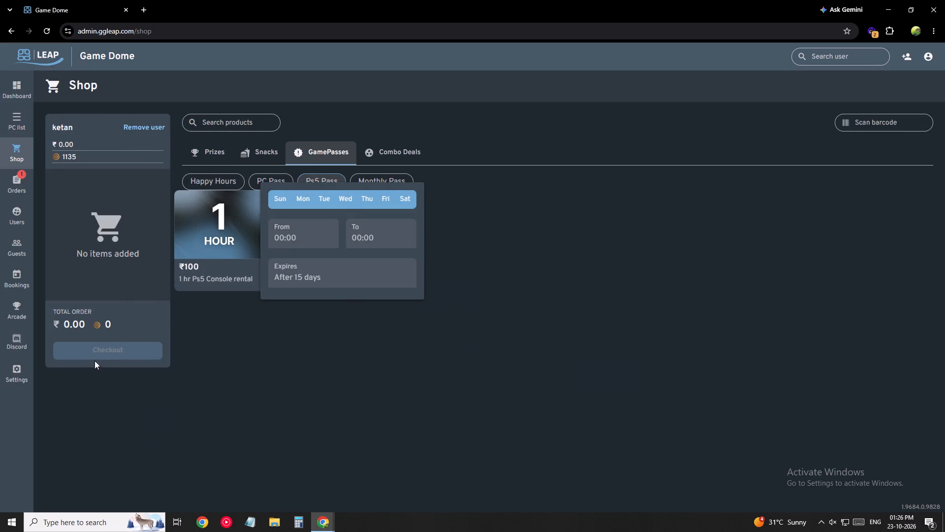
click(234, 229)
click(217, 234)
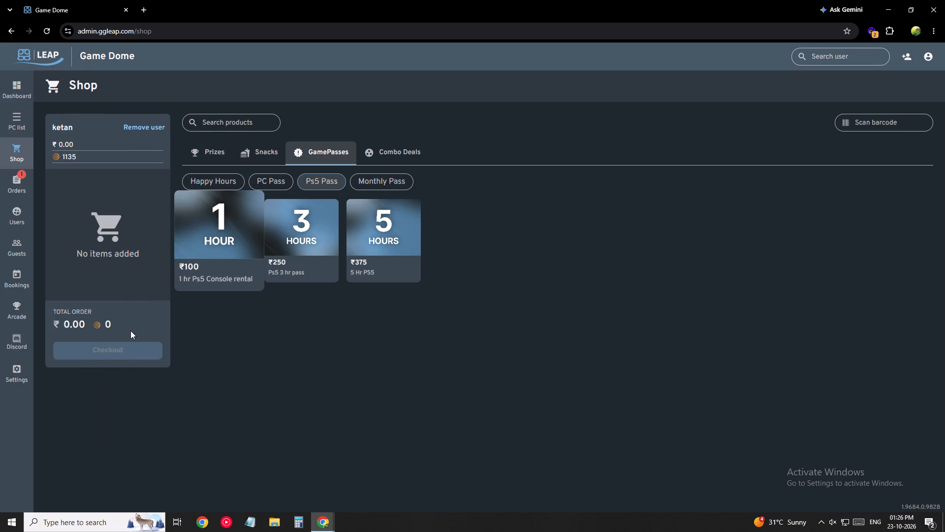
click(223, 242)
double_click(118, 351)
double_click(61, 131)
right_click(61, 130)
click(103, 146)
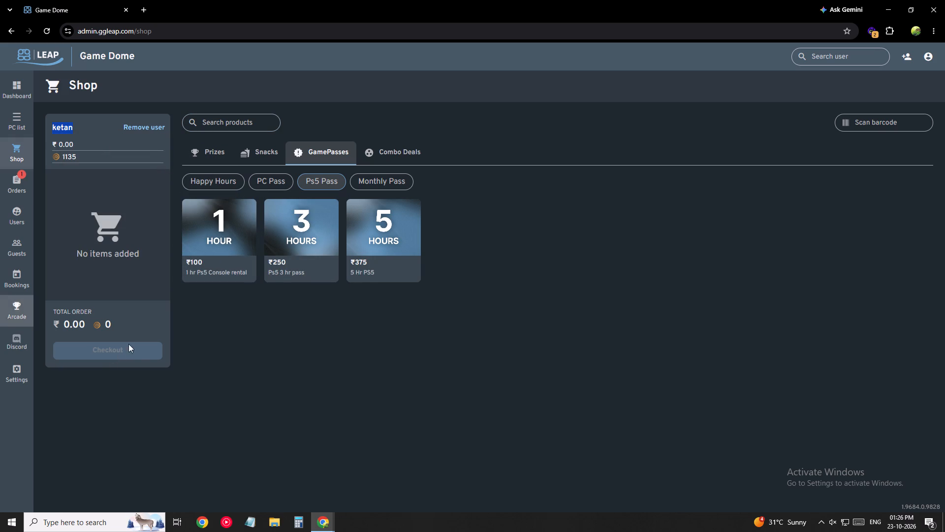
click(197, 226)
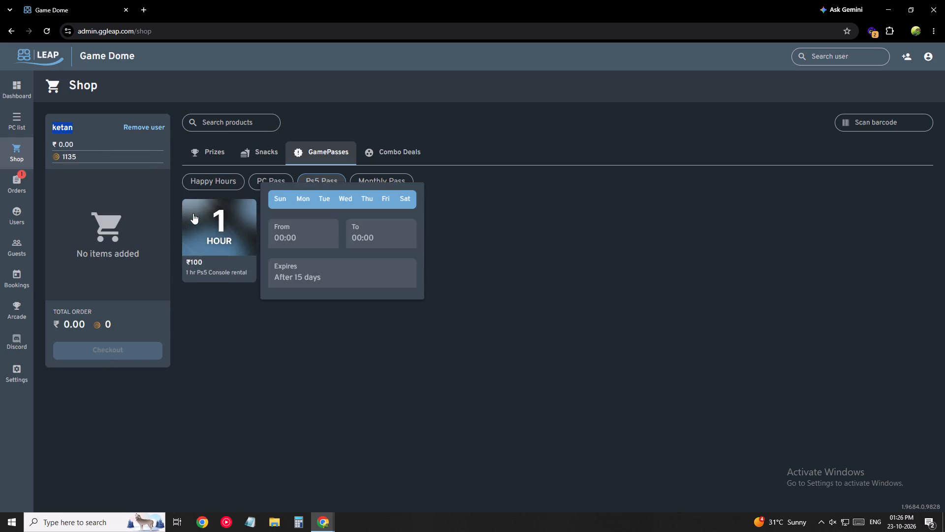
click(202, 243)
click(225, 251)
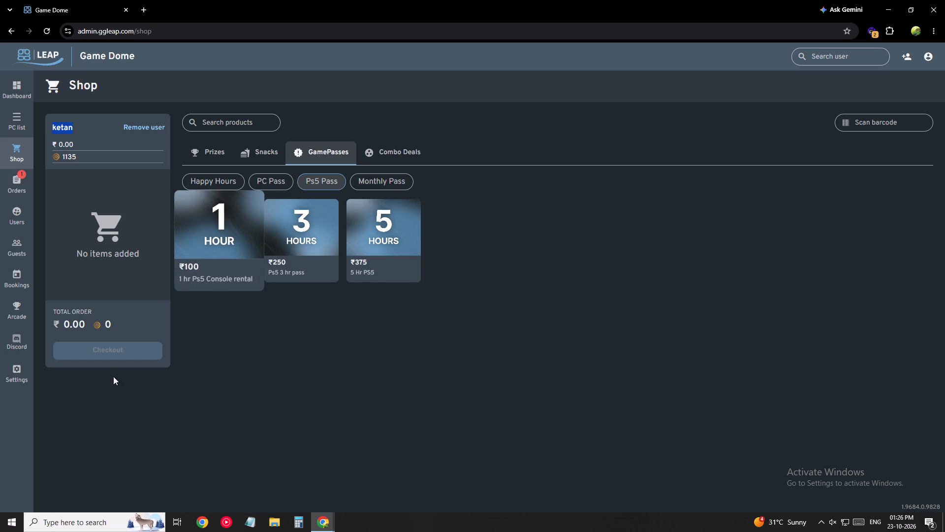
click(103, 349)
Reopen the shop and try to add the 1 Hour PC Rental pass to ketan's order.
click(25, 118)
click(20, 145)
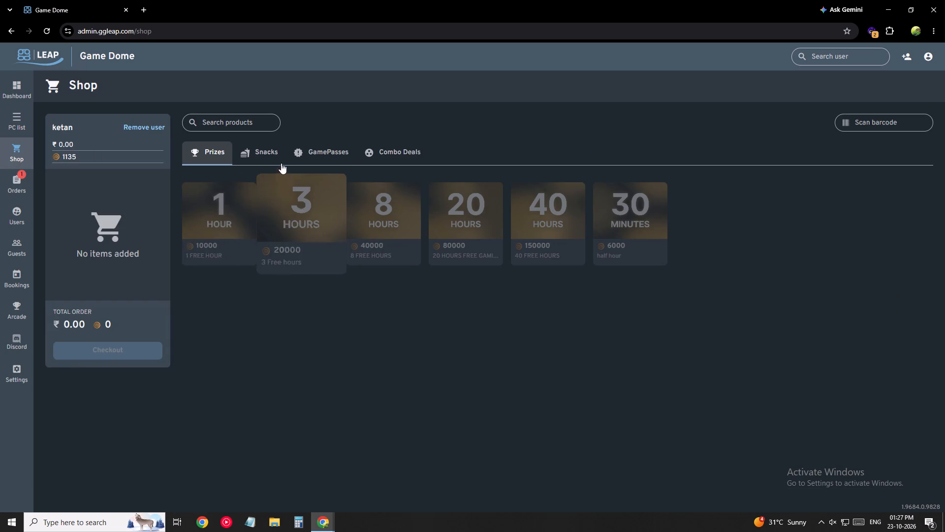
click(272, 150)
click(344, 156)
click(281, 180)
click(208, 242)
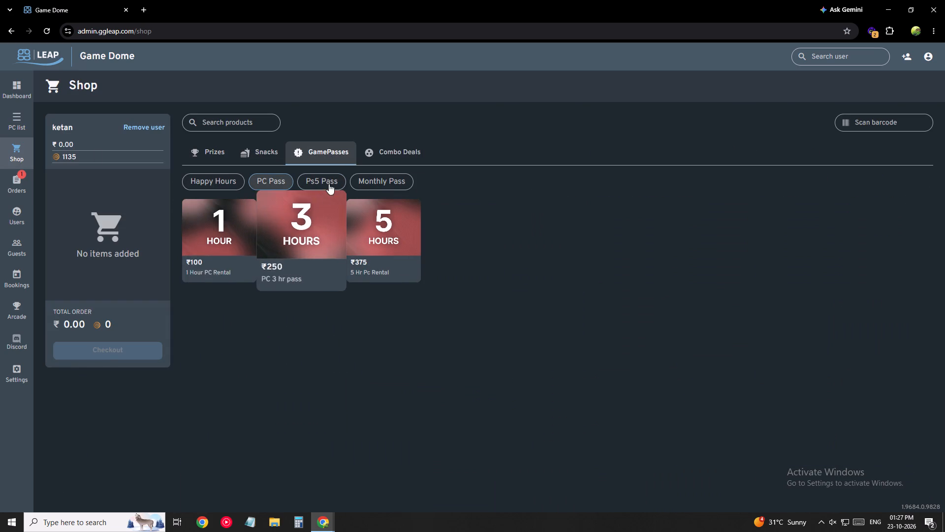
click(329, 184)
Return to the PC list, find user ketan again and open the full shop for that user.
click(0, 116)
scroll(339, 344, down, 8)
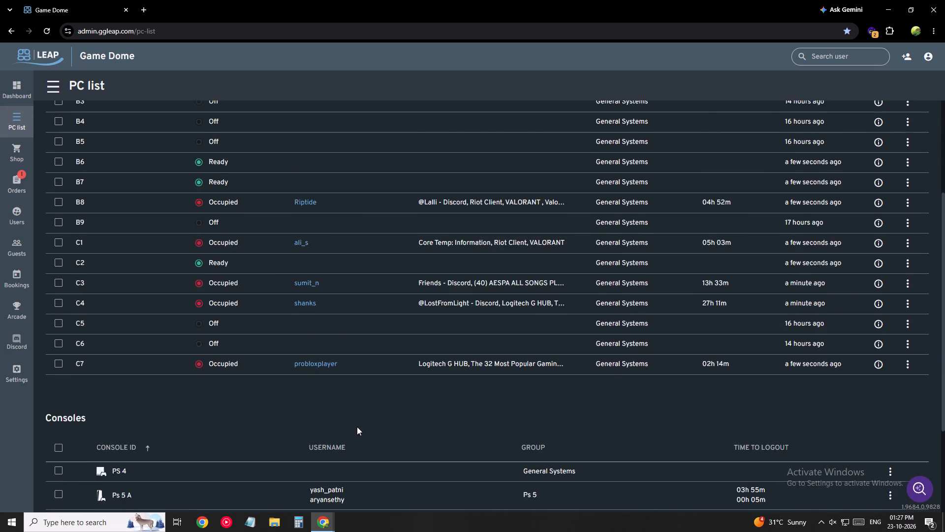
scroll(357, 427, down, 5)
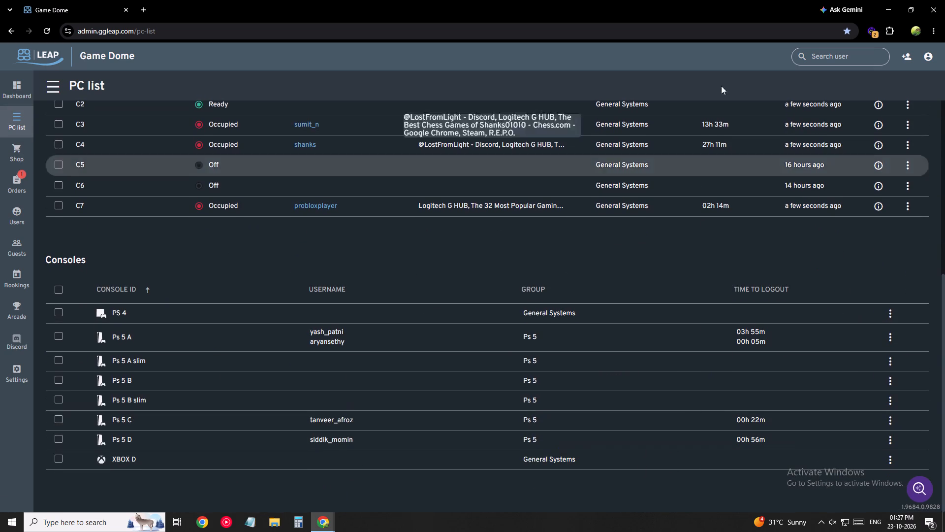
click(848, 57)
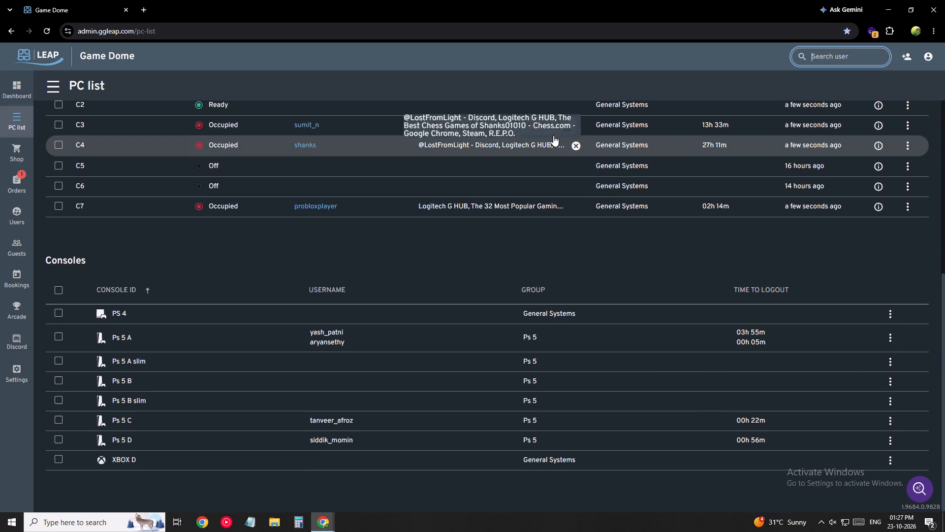
text(ketan)
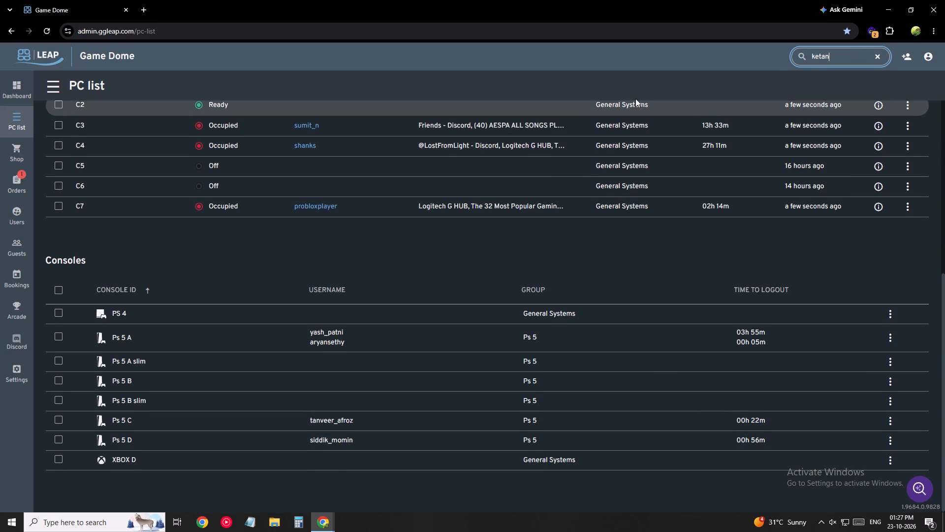
click(899, 80)
click(906, 102)
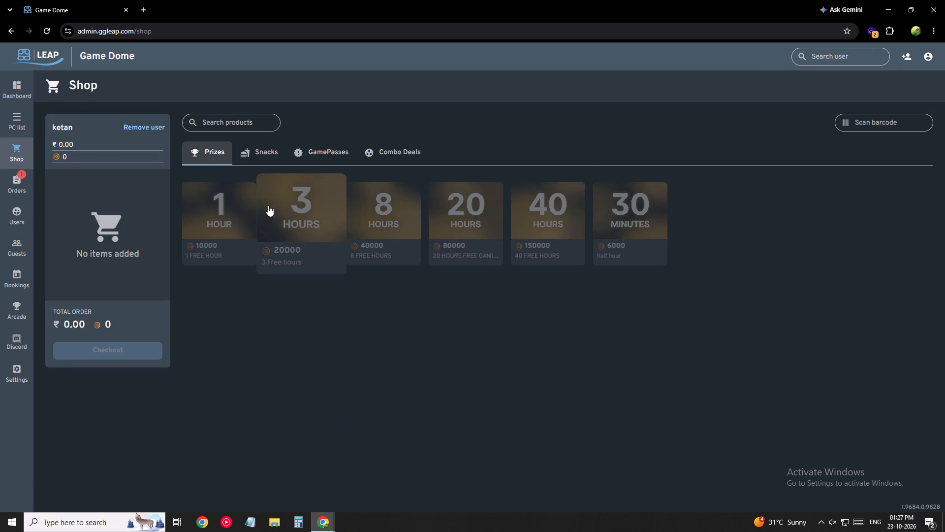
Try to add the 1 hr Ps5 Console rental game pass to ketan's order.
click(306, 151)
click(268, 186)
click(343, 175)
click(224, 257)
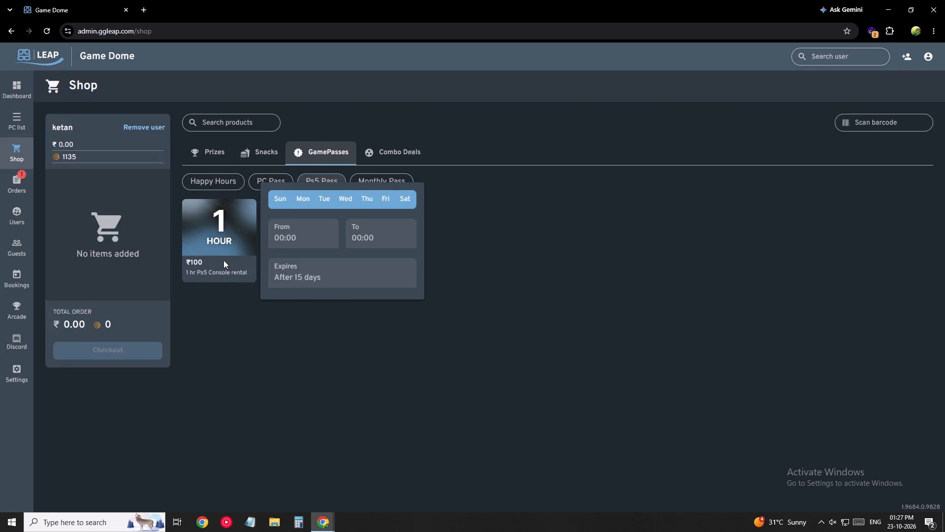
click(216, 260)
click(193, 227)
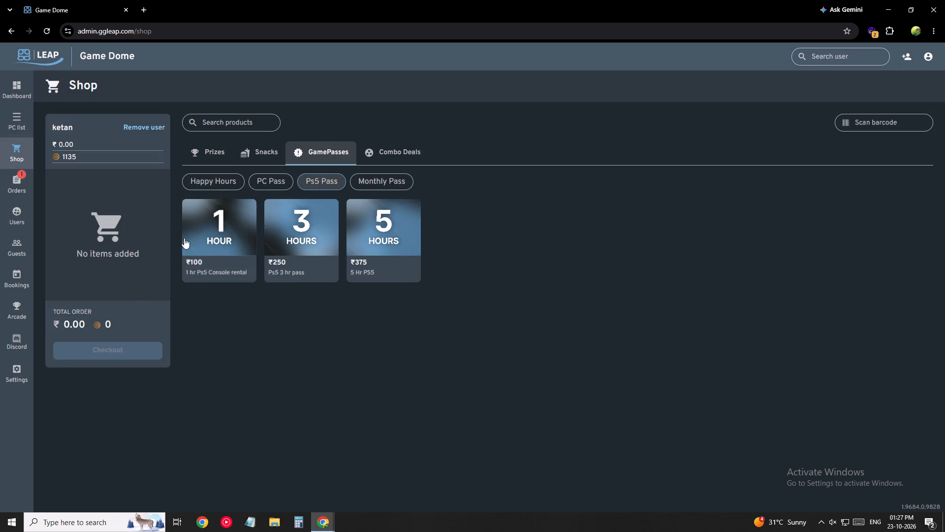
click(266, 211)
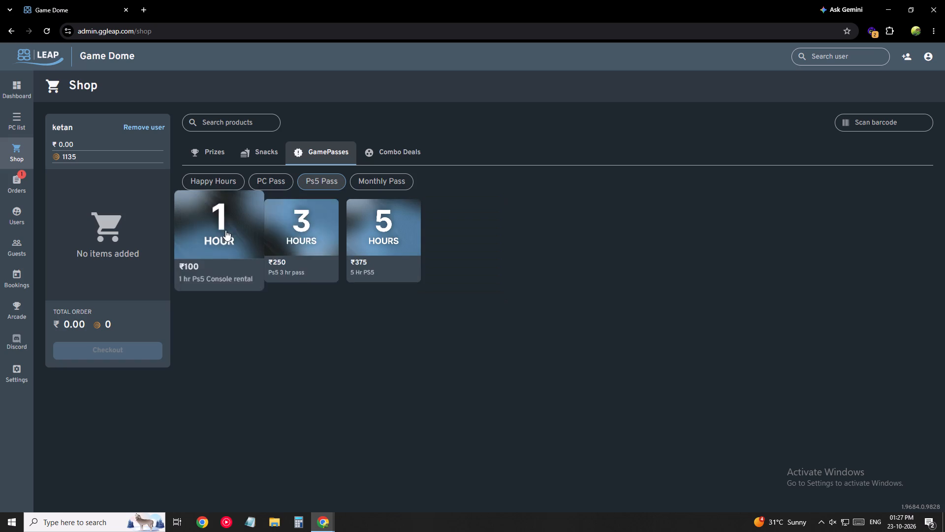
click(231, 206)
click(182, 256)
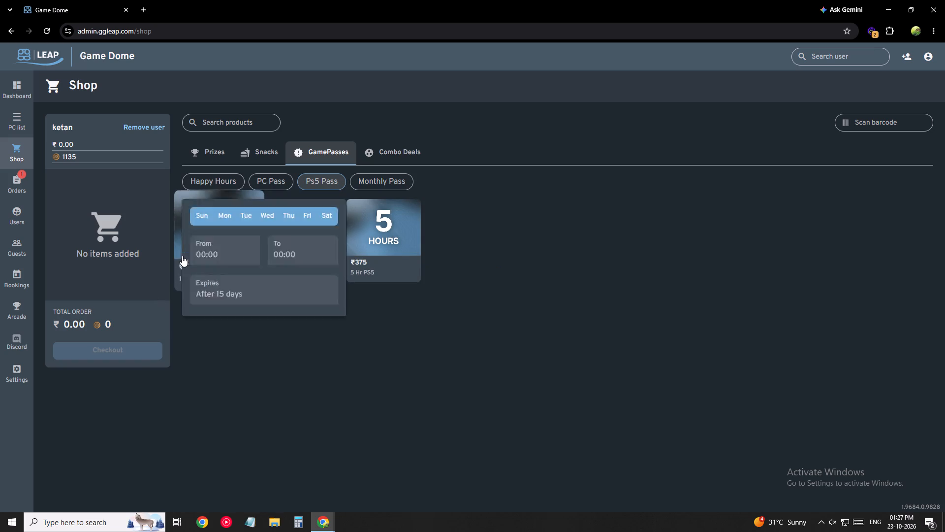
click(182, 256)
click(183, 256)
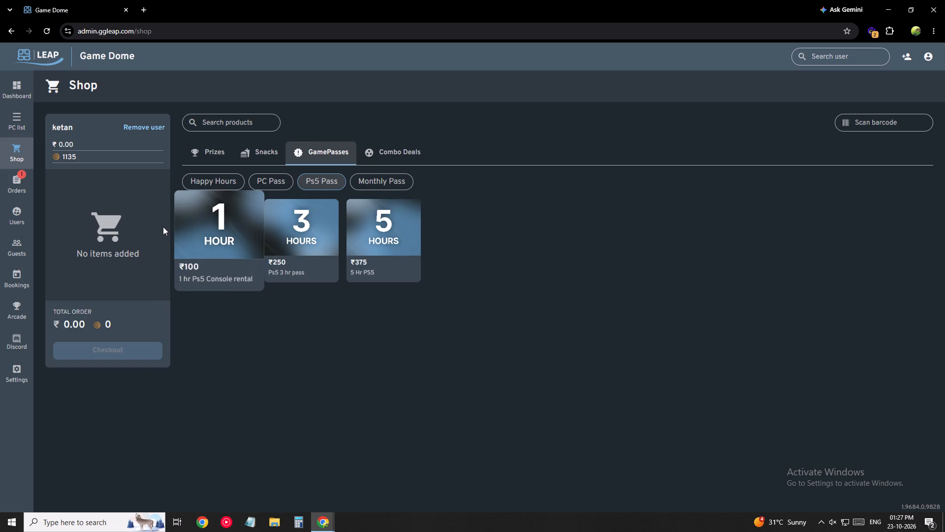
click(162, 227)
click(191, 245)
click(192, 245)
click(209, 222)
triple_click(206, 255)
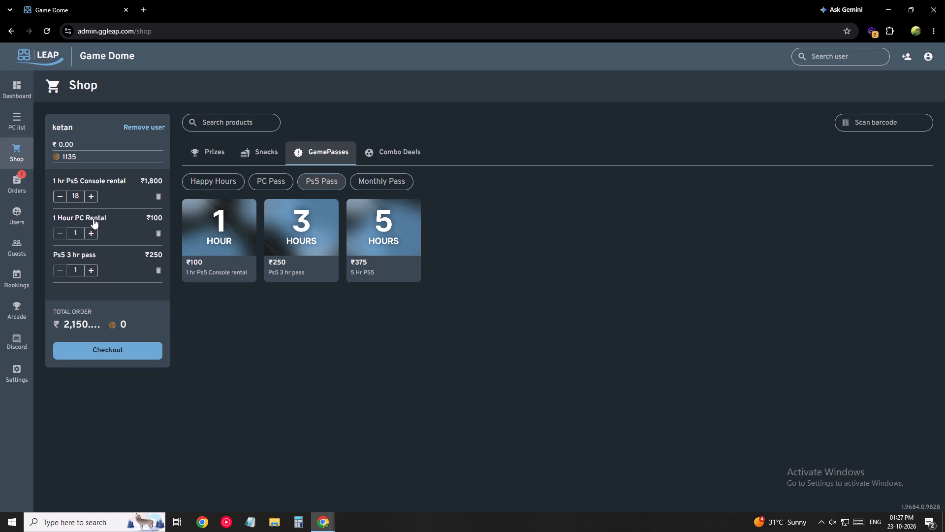
Return to the PC list and check the Consoles section for users and time to logout.
click(8, 107)
scroll(202, 344, down, 3)
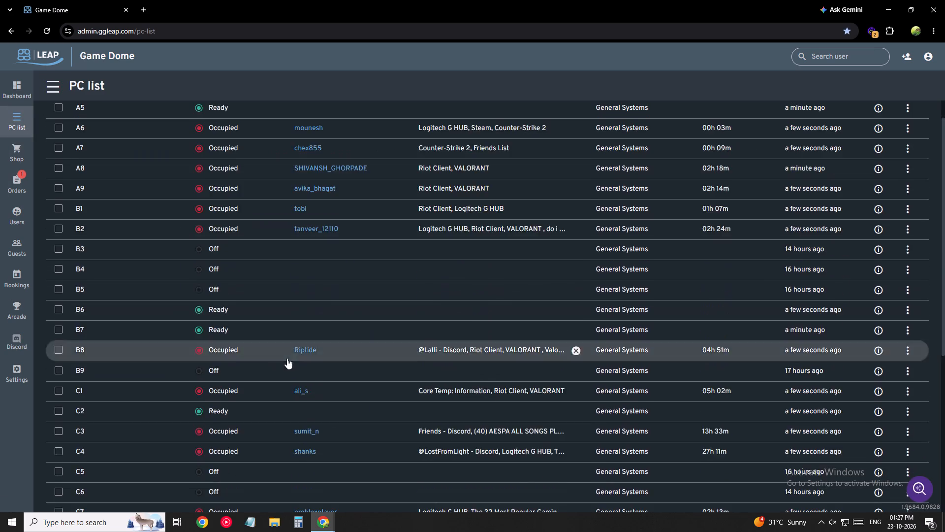
scroll(287, 358, down, 2)
scroll(287, 359, up, 1)
scroll(288, 364, down, 9)
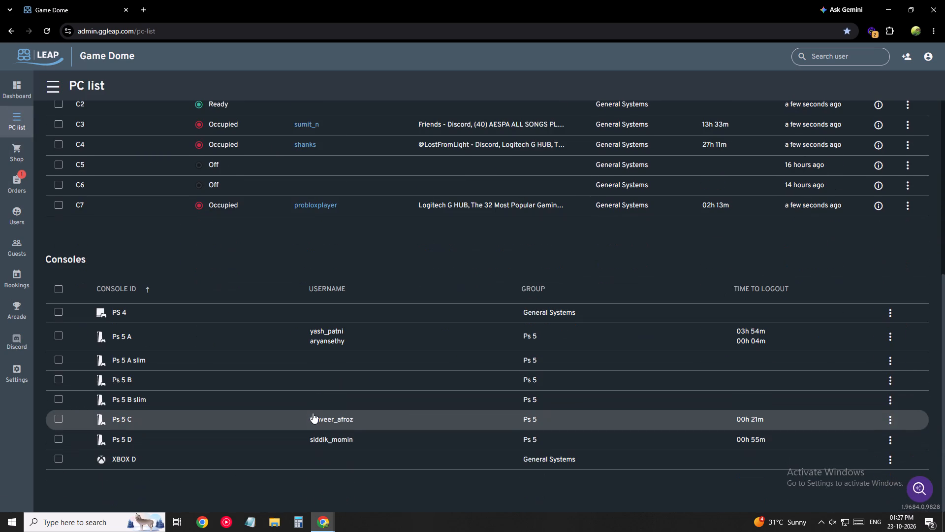
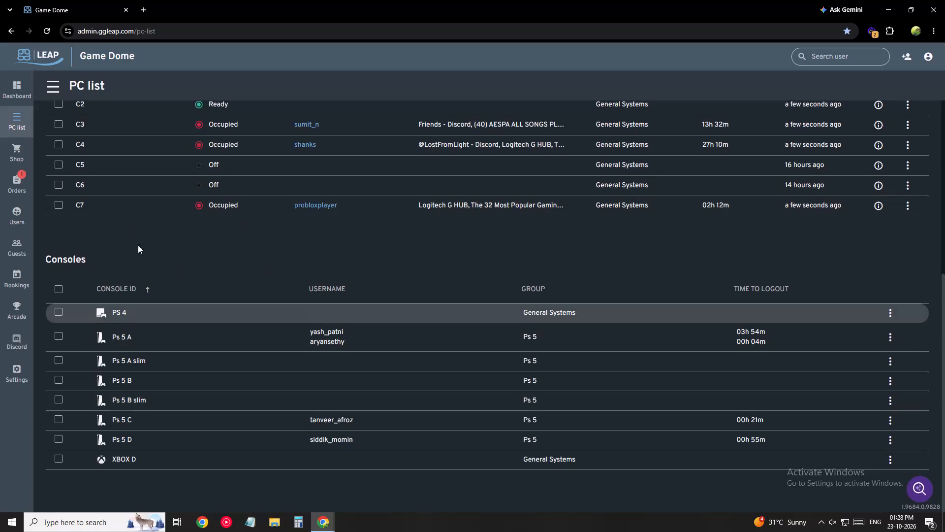
Open the max transaction from the order history and copy the customer's username from it.
click(4, 186)
click(232, 116)
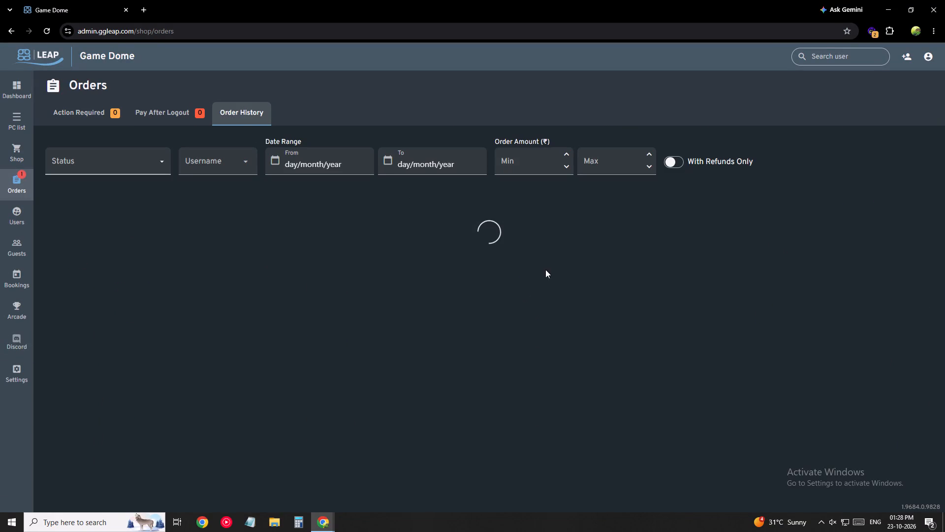
click(373, 230)
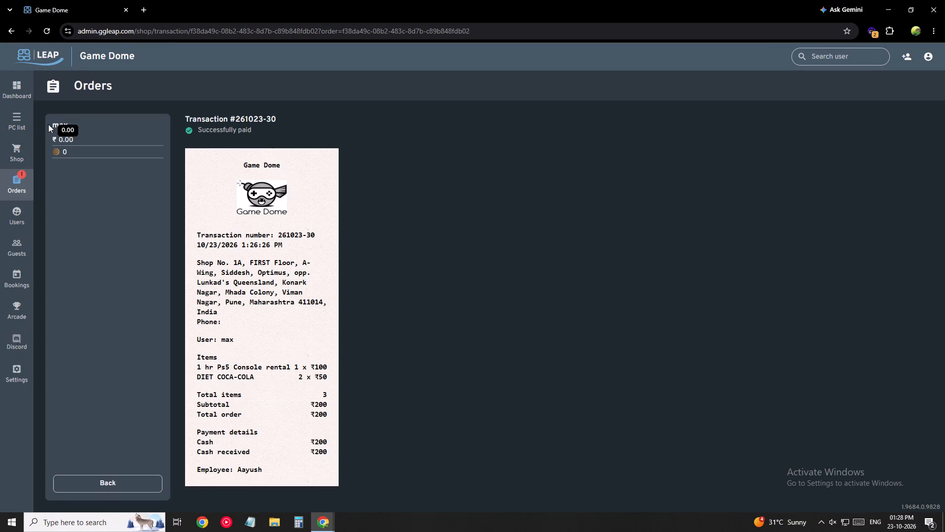
double_click(48, 121)
key(ctrl+c)
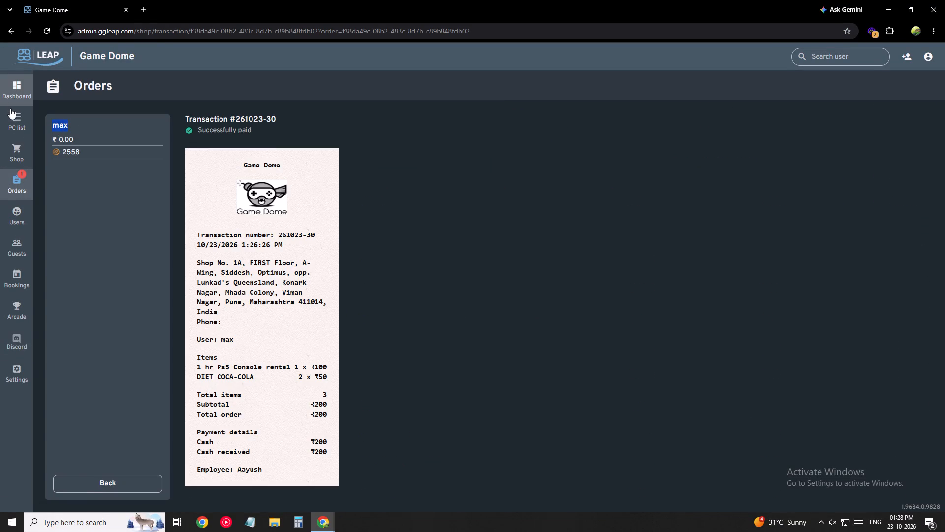
Return to the PC list and log user max in on the Ps 5 D console as an additional user.
click(10, 108)
scroll(228, 171, down, 9)
scroll(276, 325, up, 1)
scroll(276, 326, down, 1)
scroll(283, 358, up, 1)
scroll(300, 376, down, 3)
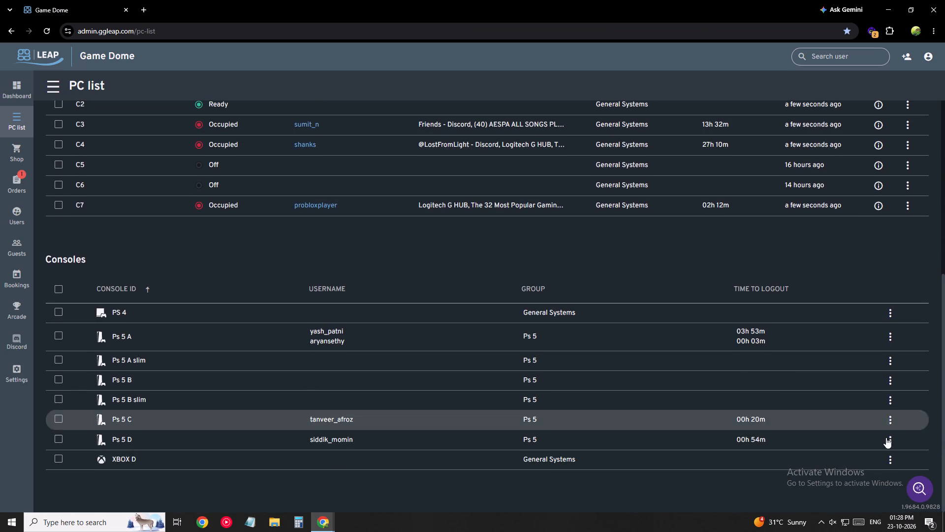
click(894, 432)
click(895, 384)
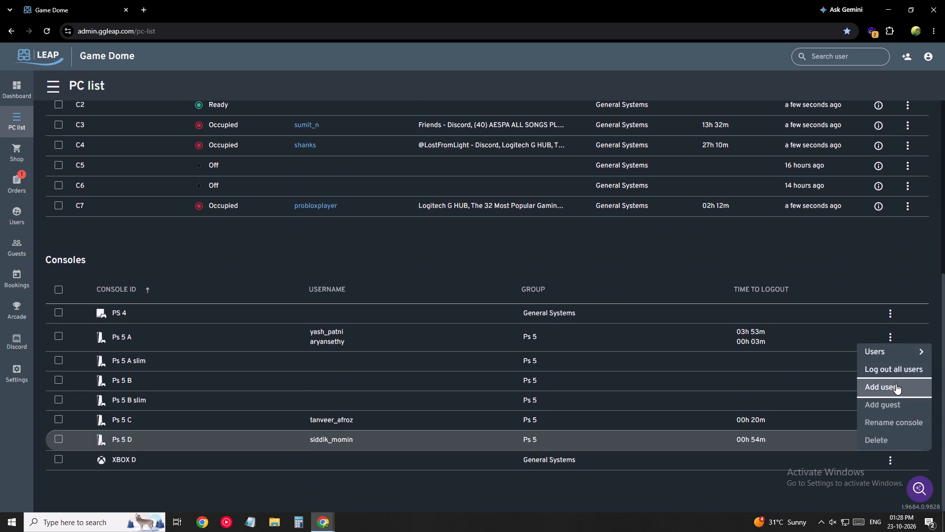
ctrl+click(418, 273)
key(ctrl+v)
click(452, 297)
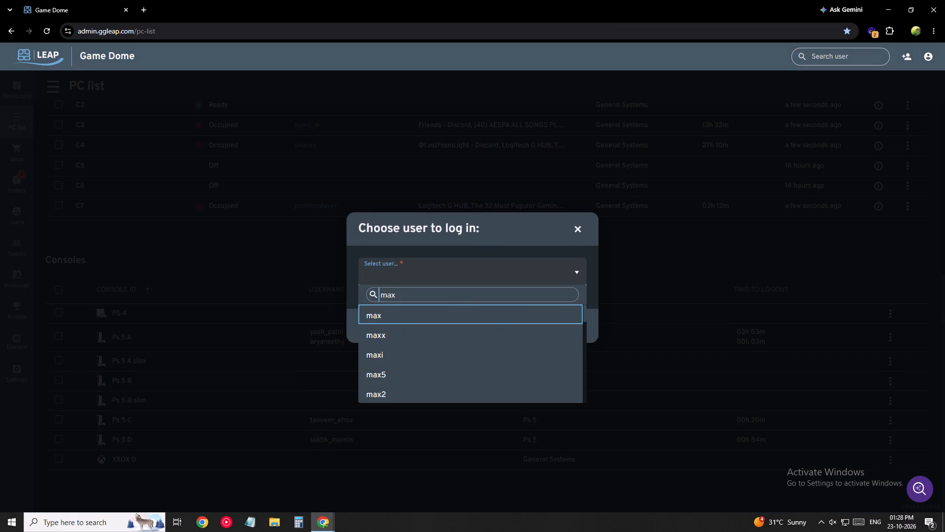
click(464, 303)
click(472, 311)
click(567, 317)
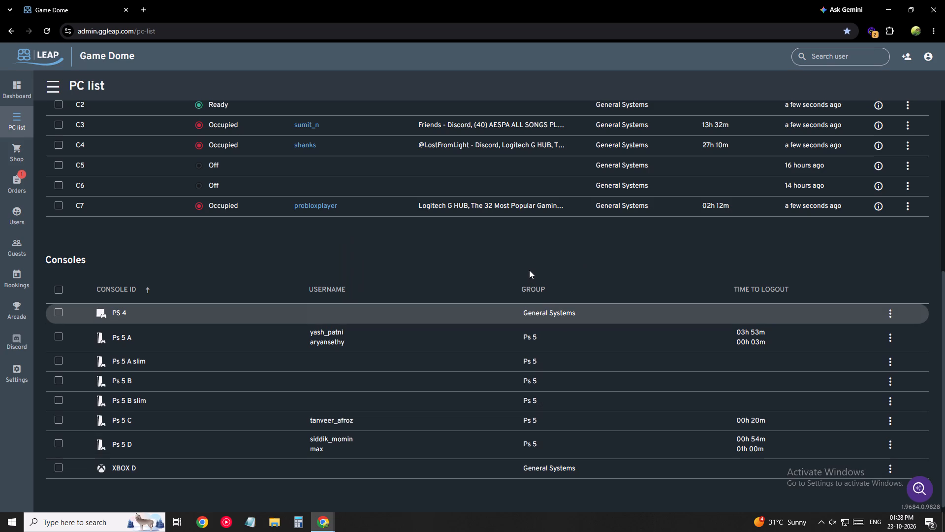
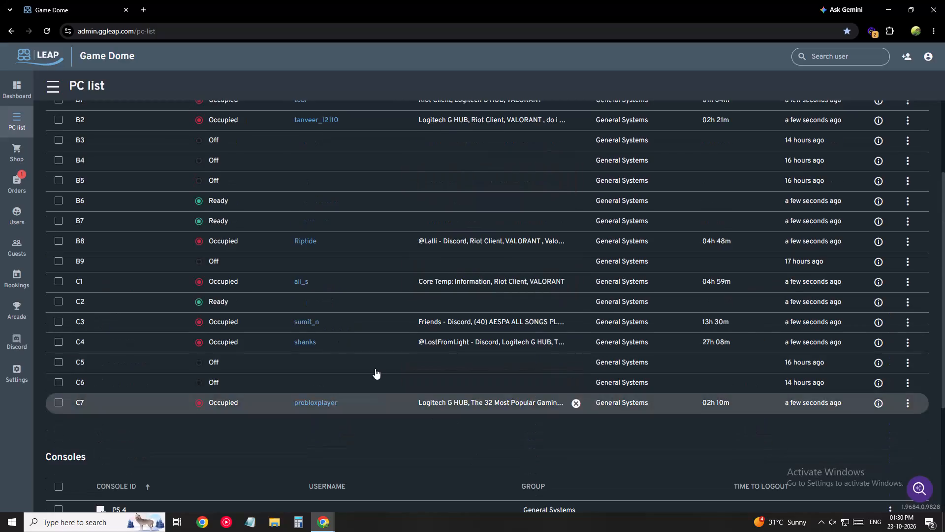
scroll(322, 230, up, 2)
click(833, 58)
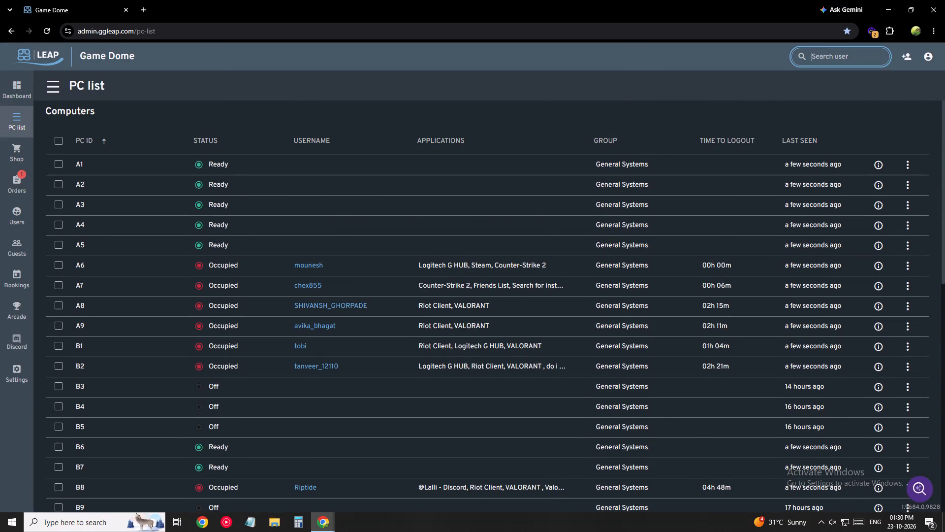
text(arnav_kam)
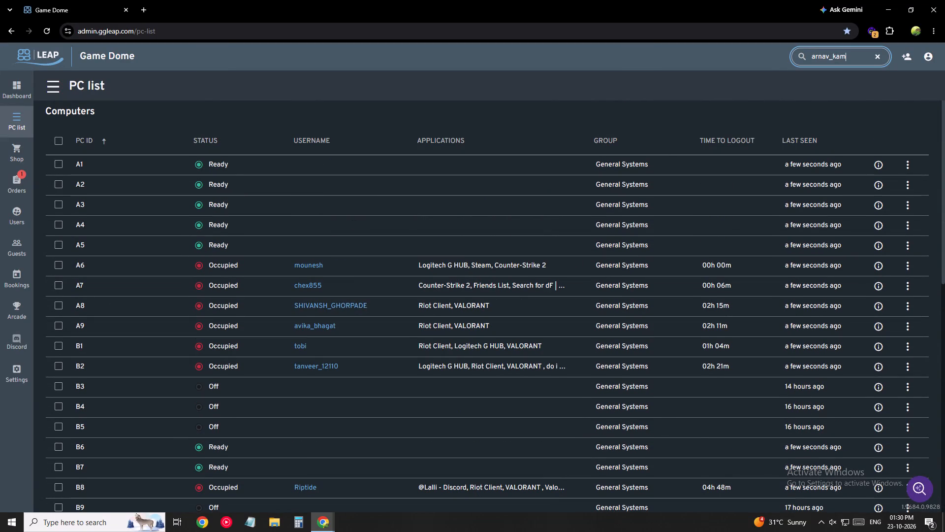
click(907, 73)
click(919, 84)
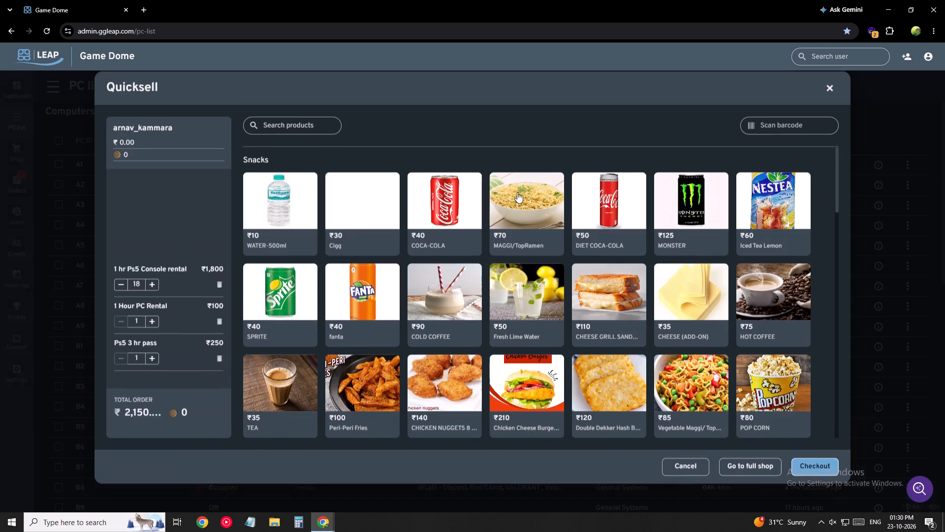
click(389, 233)
click(830, 469)
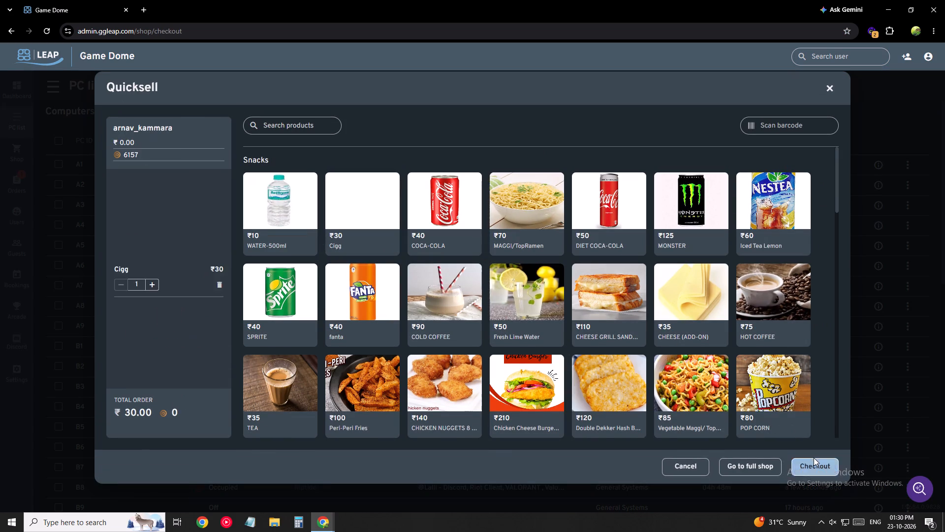
click(249, 270)
click(261, 276)
click(314, 282)
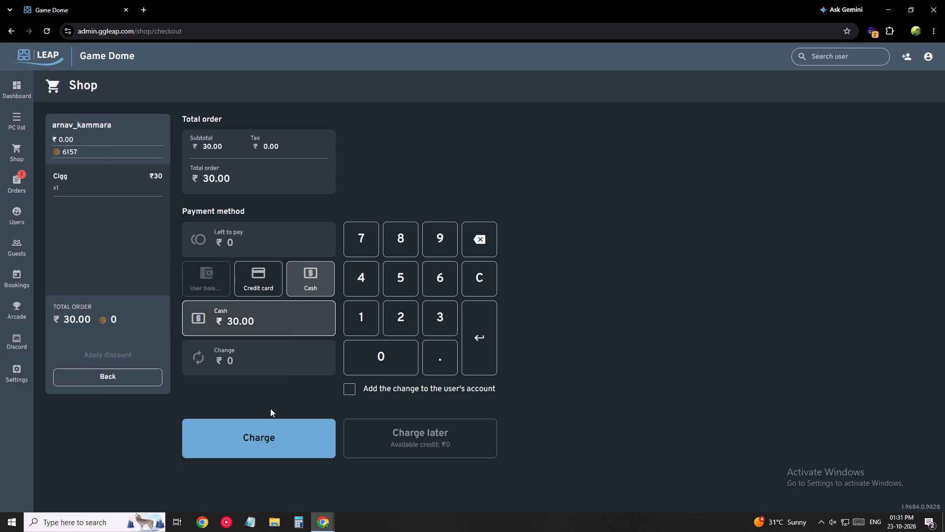
click(265, 434)
click(12, 126)
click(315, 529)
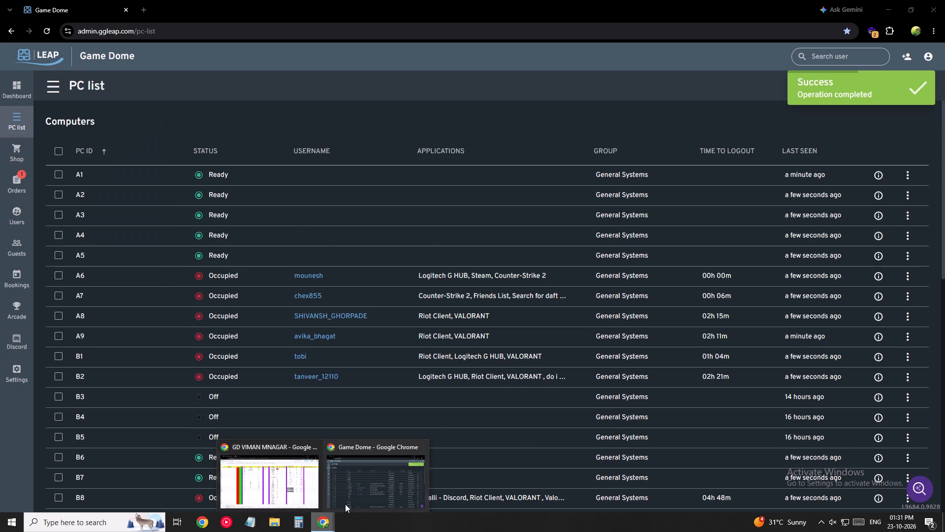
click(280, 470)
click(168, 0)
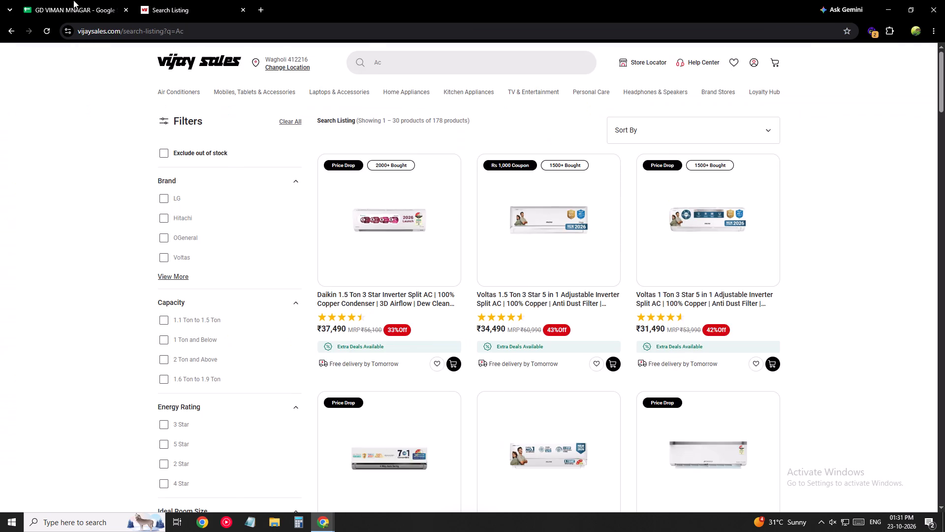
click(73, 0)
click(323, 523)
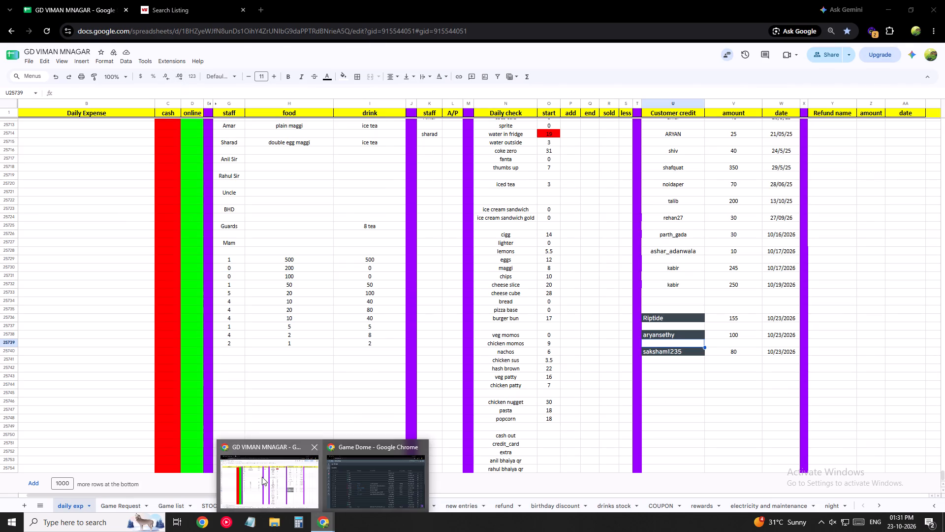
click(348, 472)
Sell the second user on Ps 5 A a ₹100 1 hr Ps5 Console rental from the full shop, charged as credit card.
scroll(269, 184, down, 11)
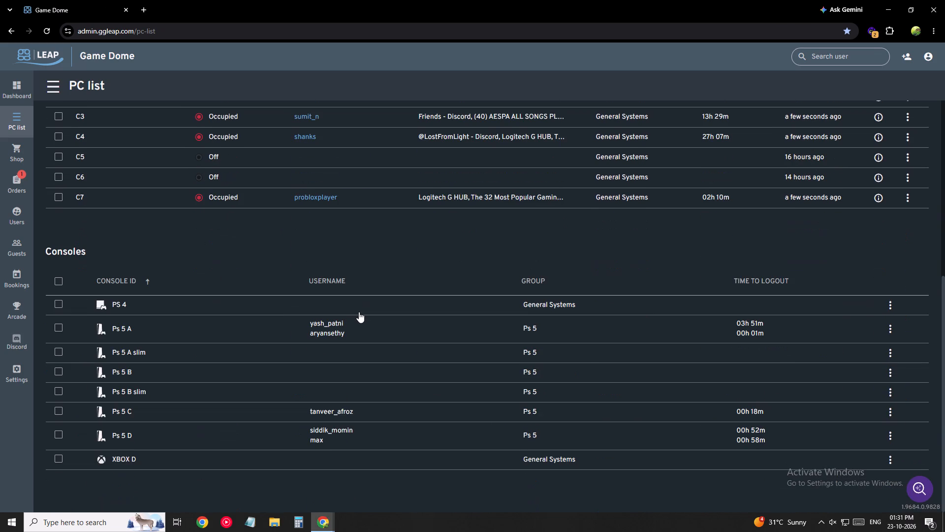
scroll(359, 312, down, 2)
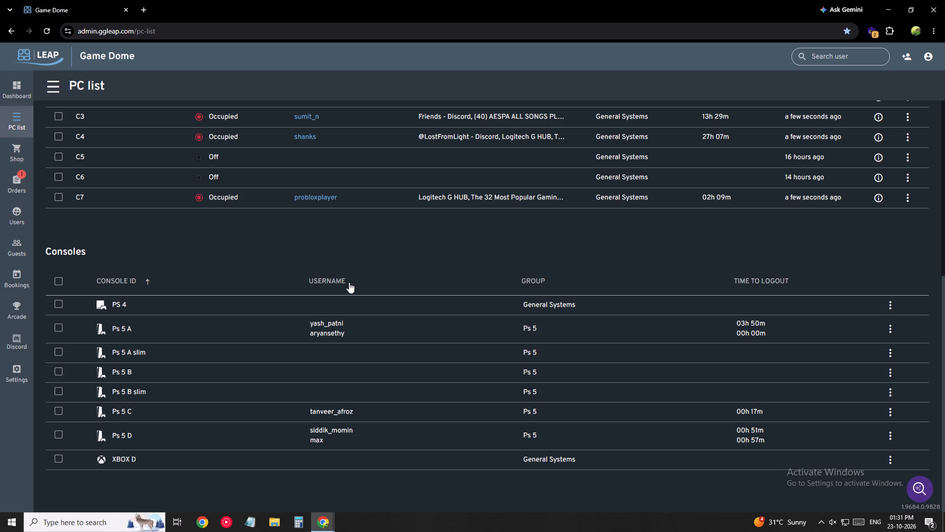
click(337, 331)
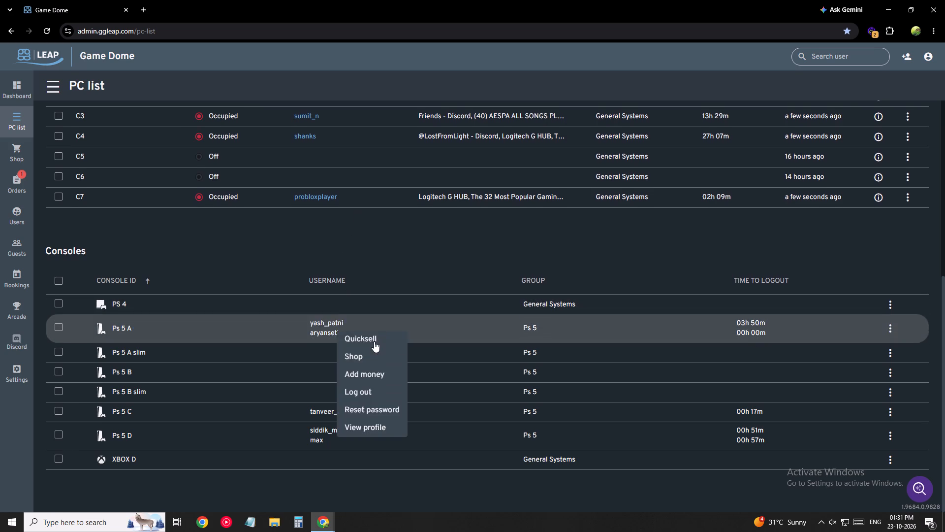
click(374, 341)
click(753, 468)
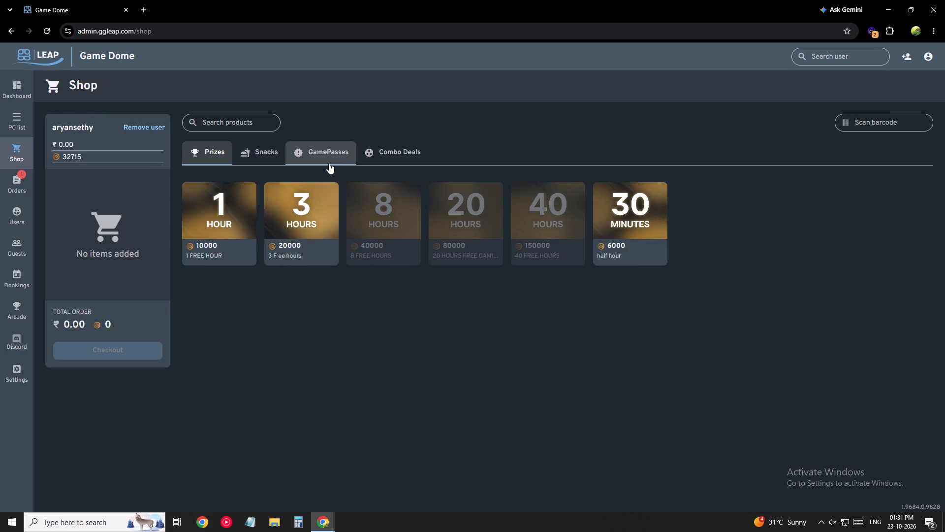
click(329, 158)
click(330, 179)
click(201, 262)
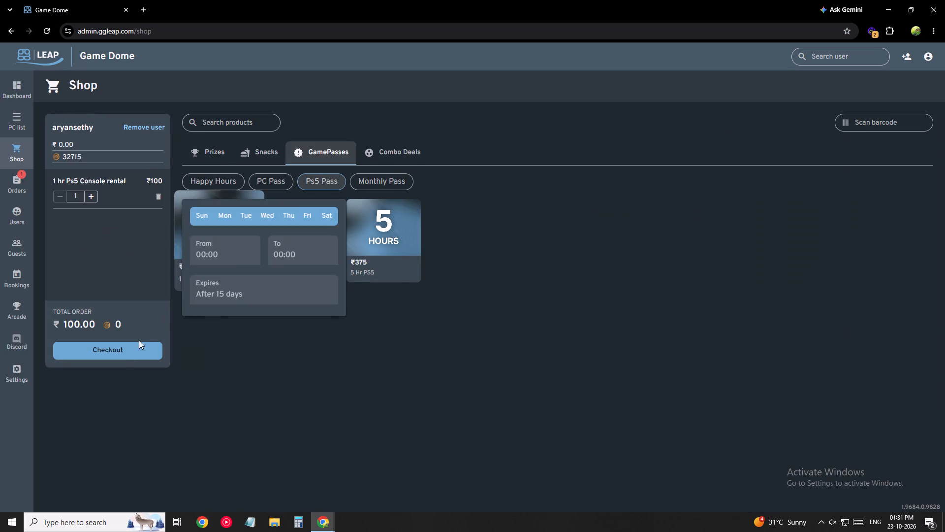
click(121, 355)
click(254, 283)
click(284, 433)
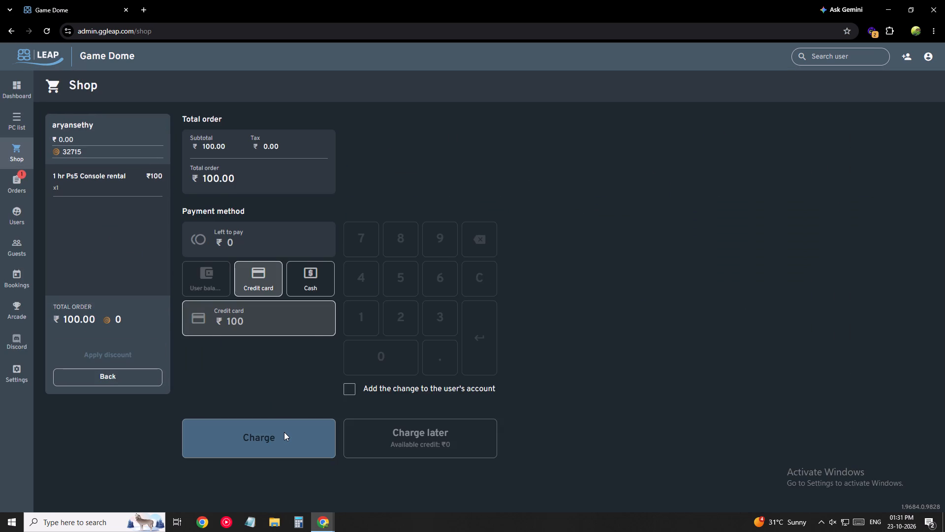
In the daily exp sheet, set that Ps 5 A customer's credit amount dated 10/23/2026, below Riptide's entry, to 200.
key(alt+Tab)
click(751, 339)
click(747, 335)
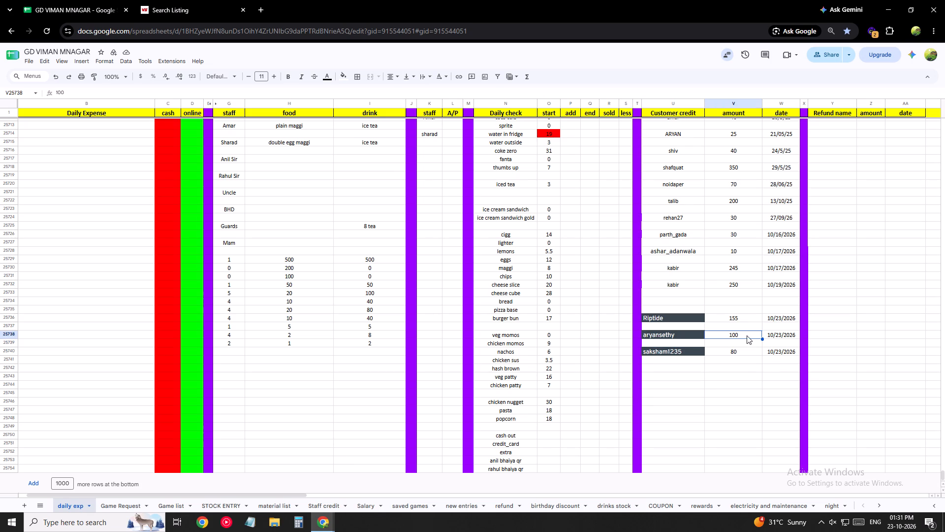
double_click(747, 335)
key(BackSpace)
key(BackSpace)
key(BackSpace)
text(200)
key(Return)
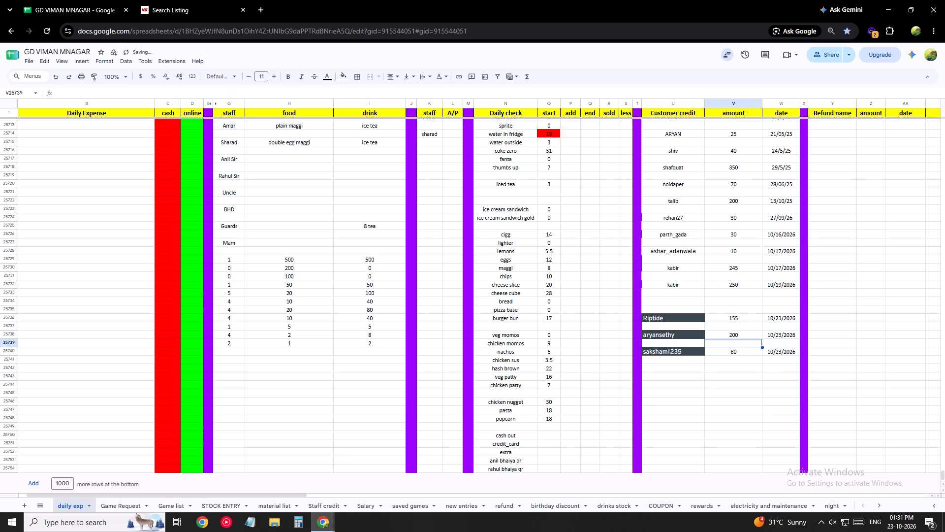
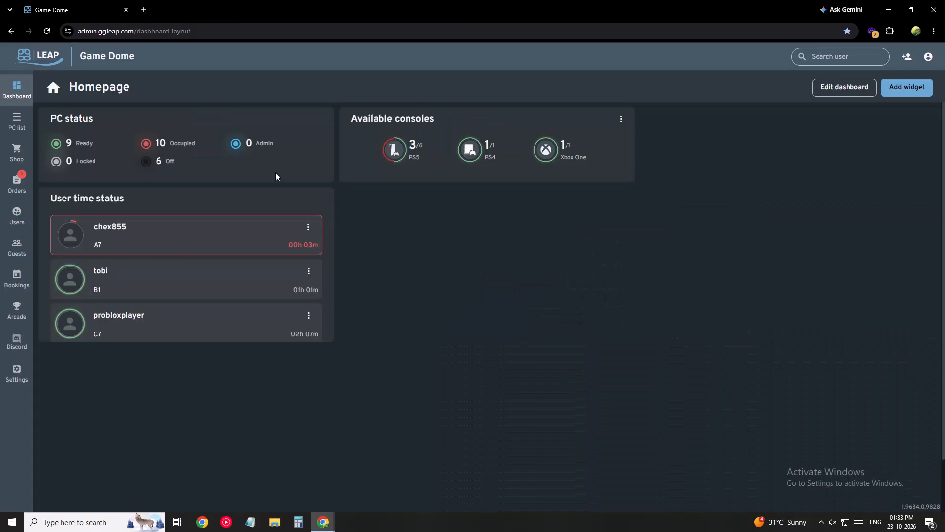
Look up the Ps 5 A customer from the previous credit entry, sell them one ₹30 Cigg through Quicksell, and charge it to card.
click(0, 132)
scroll(258, 374, down, 4)
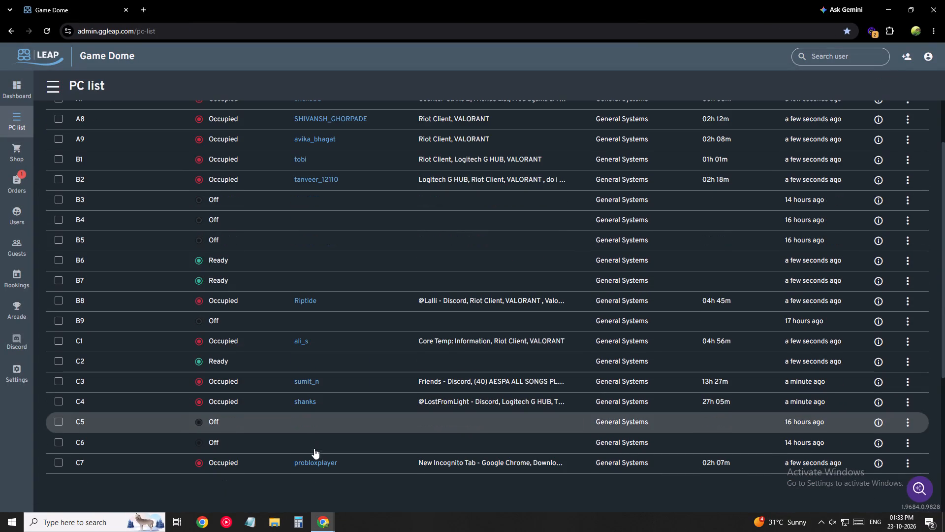
click(856, 57)
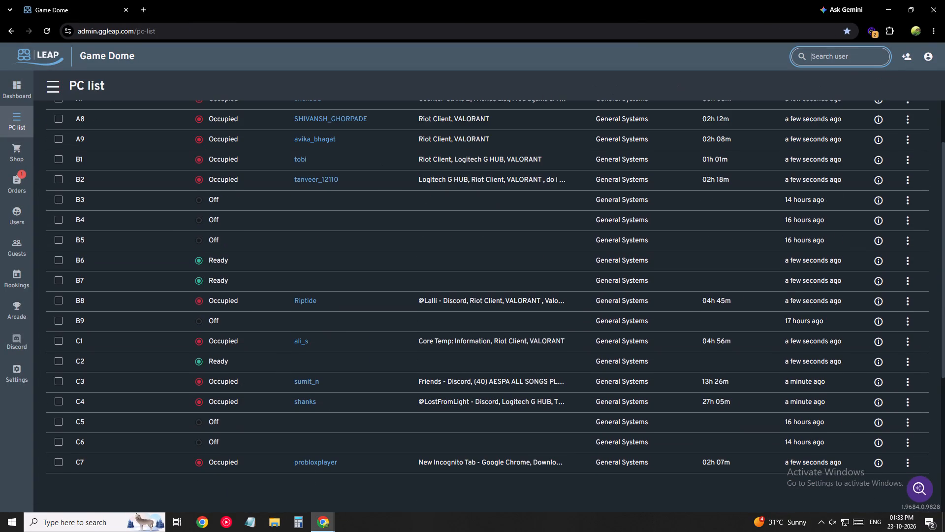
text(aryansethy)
click(914, 80)
click(907, 86)
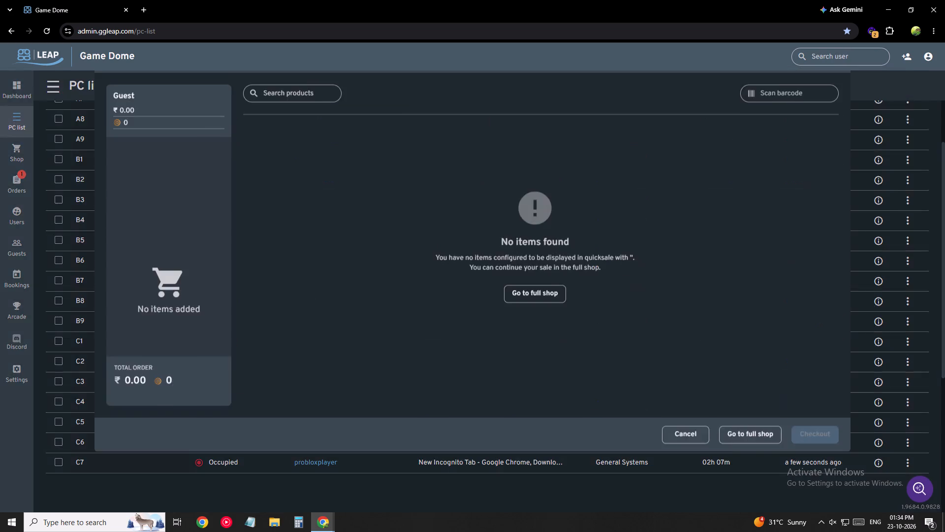
click(369, 209)
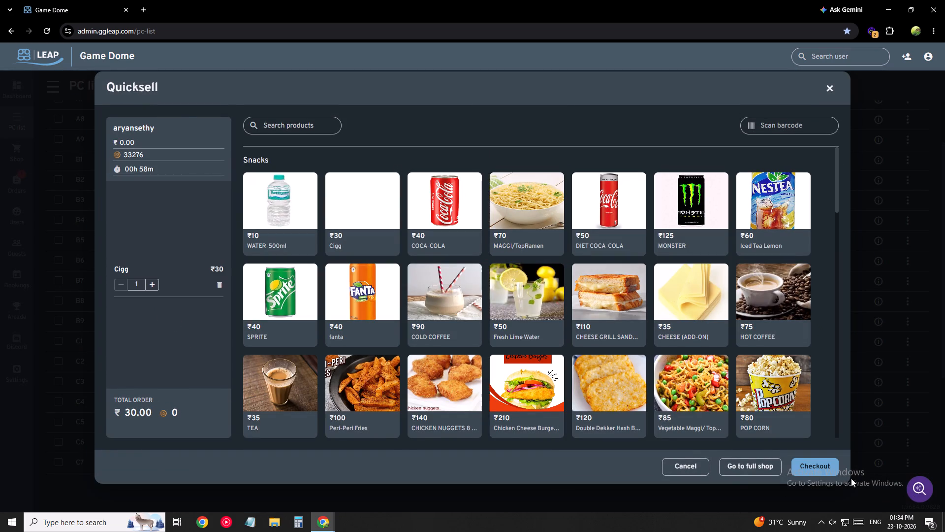
click(799, 461)
click(260, 266)
click(246, 441)
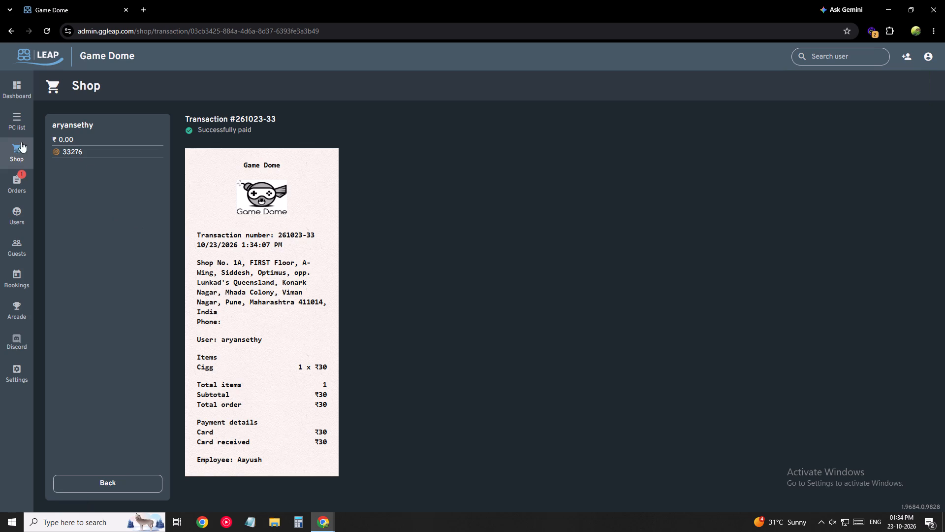
key(alt+Tab)
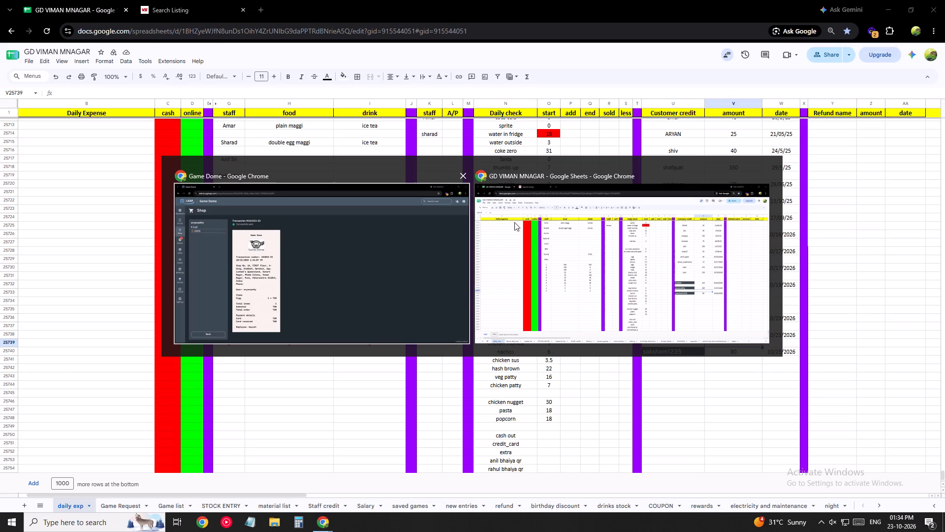
double_click(750, 335)
key(BackSpace)
key(BackSpace)
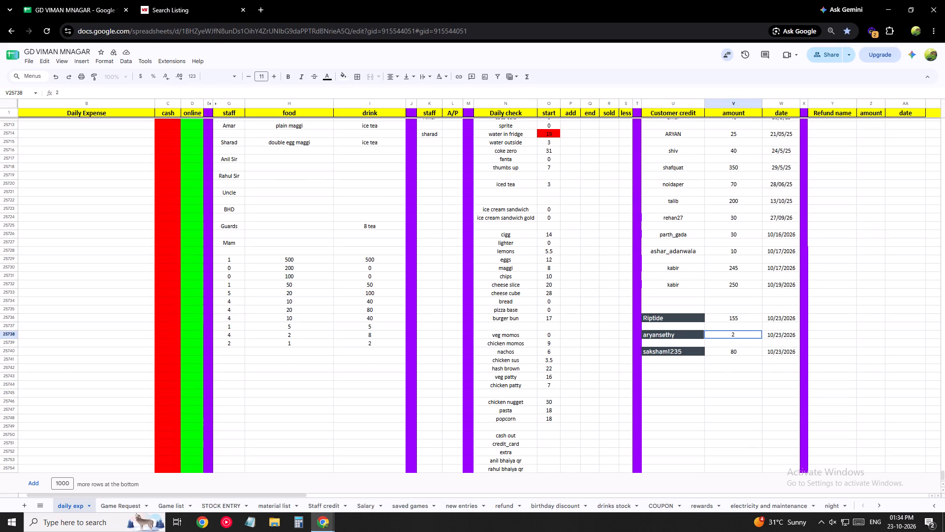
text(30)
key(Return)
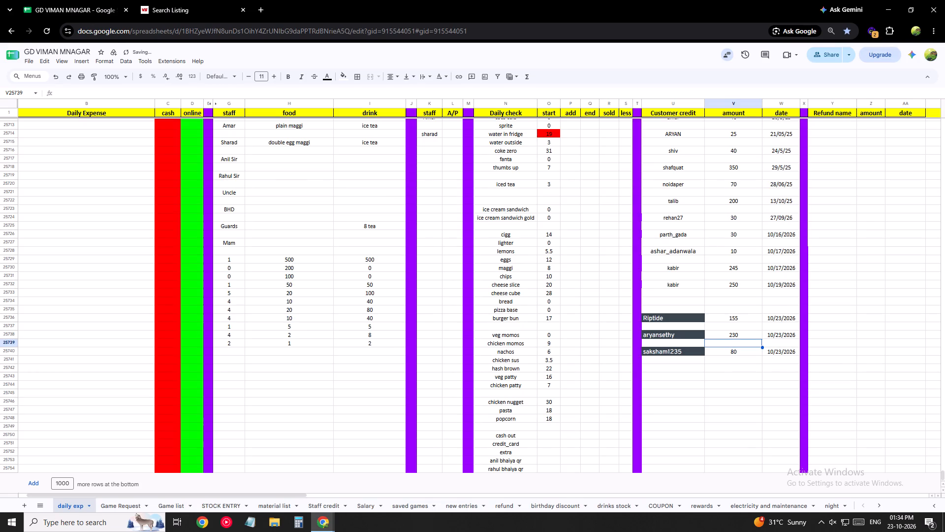
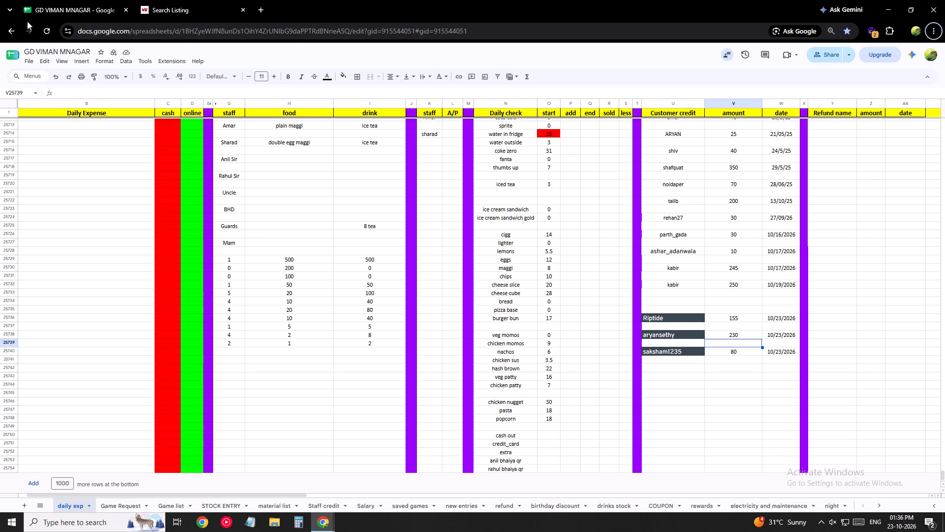
Switch to the ggLeap admin page, look up the Pratik customer account, sell it one ₹30 Cigg through Quicksell, and charge it to credit card.
key(alt+Tab)
key(alt+Tab)
key(alt+Tab)
click(845, 52)
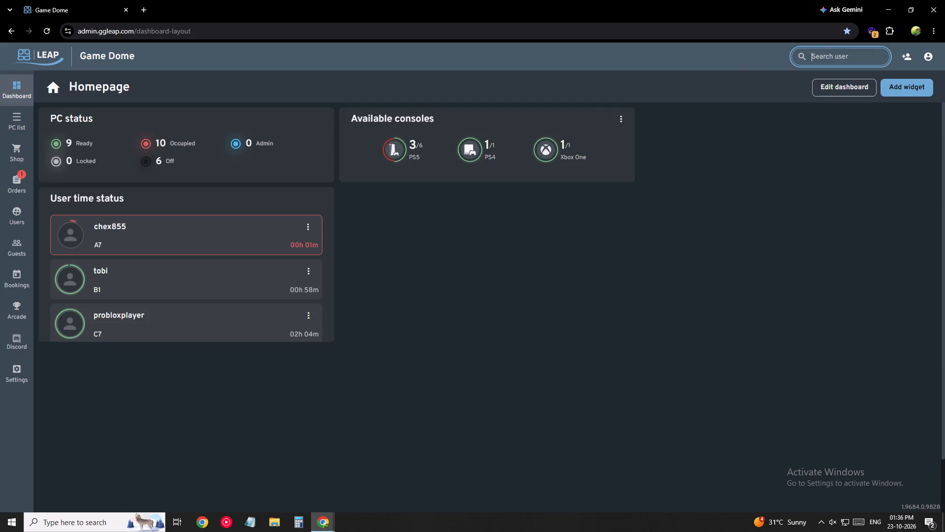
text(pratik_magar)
click(911, 78)
click(925, 85)
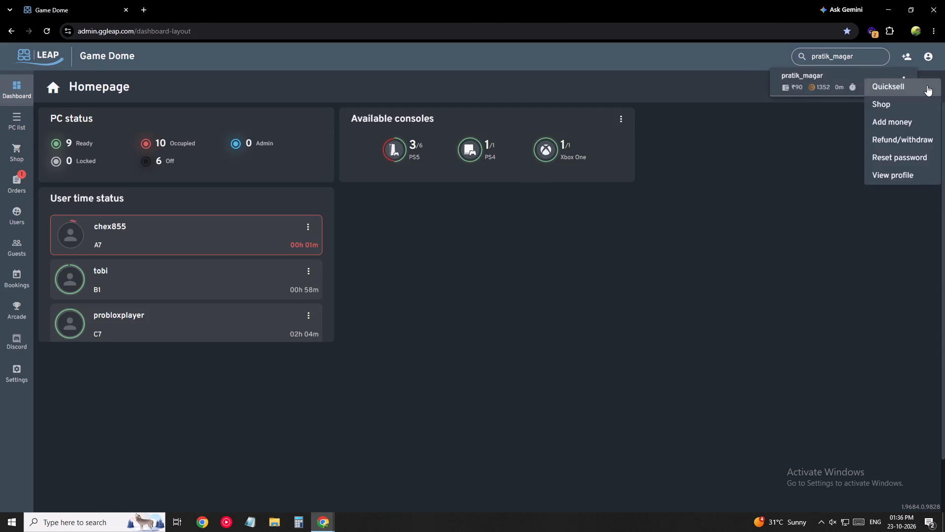
click(363, 204)
click(809, 462)
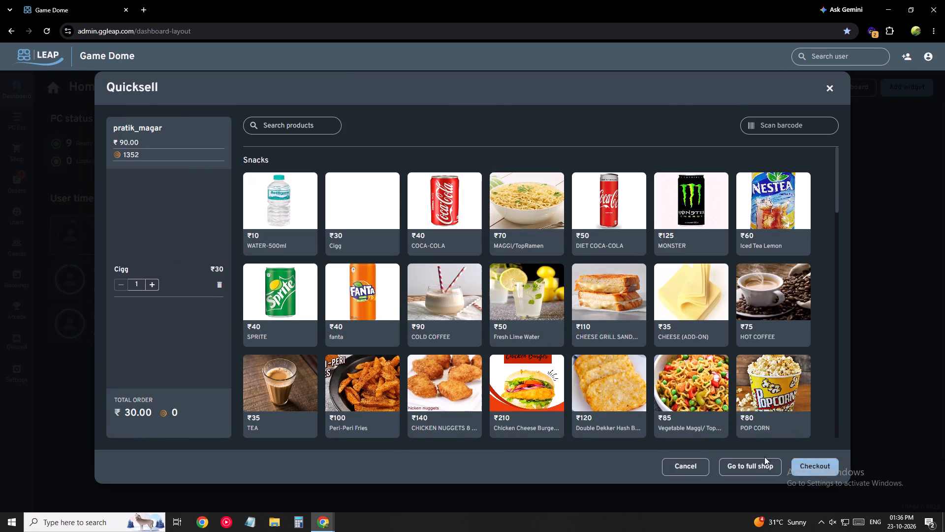
click(271, 273)
click(252, 417)
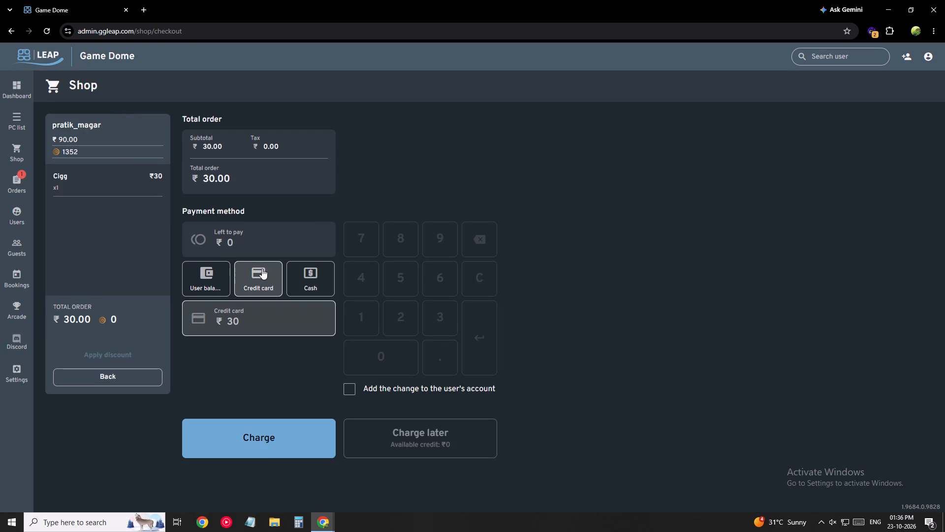
click(266, 460)
click(279, 433)
Open the PC list to check the computers.
click(0, 112)
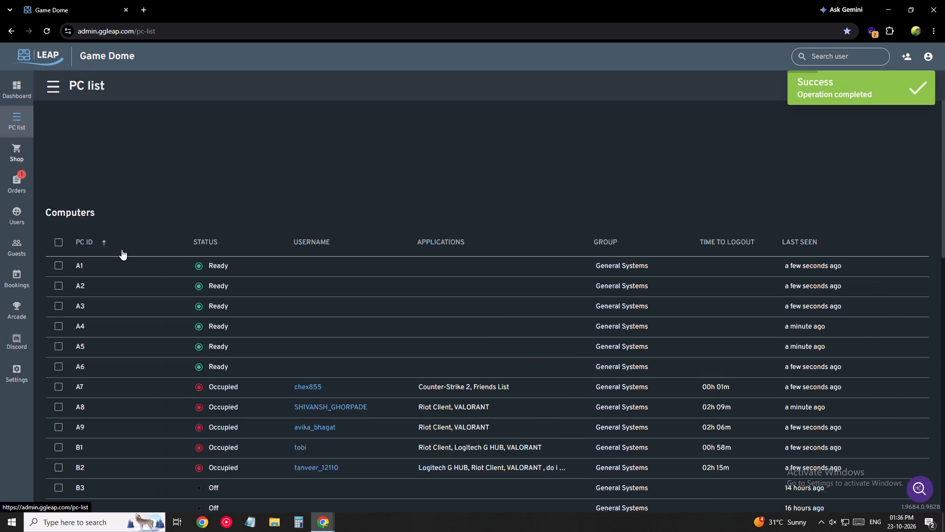
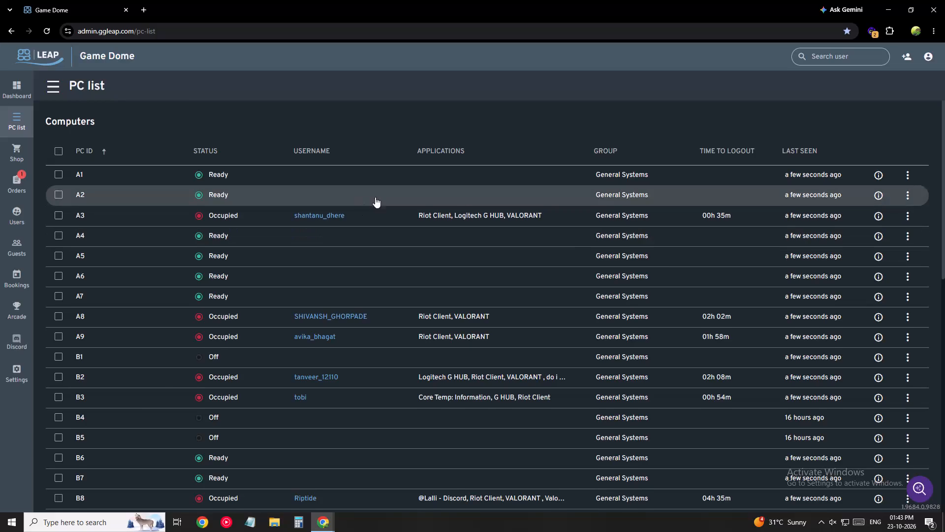
Look up the Mayank customer account holding 3412 coins and open a Quicksell order for it.
click(862, 49)
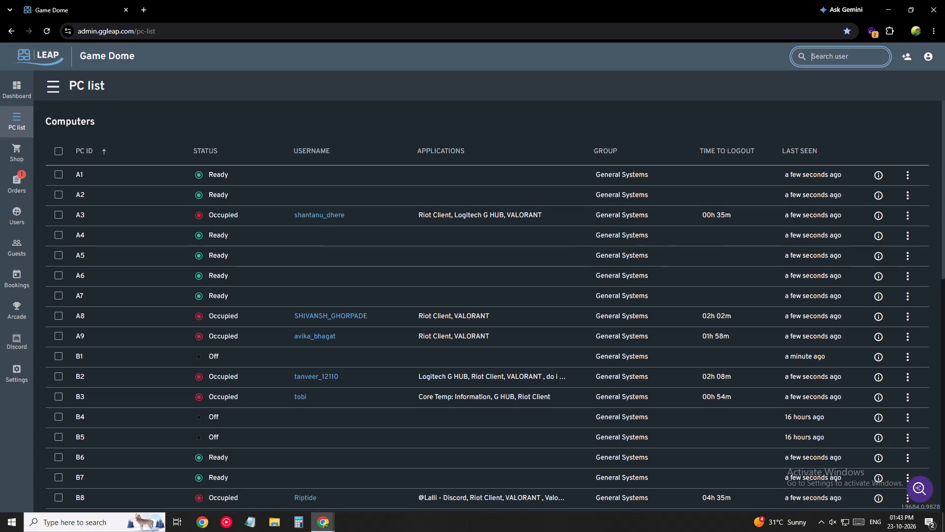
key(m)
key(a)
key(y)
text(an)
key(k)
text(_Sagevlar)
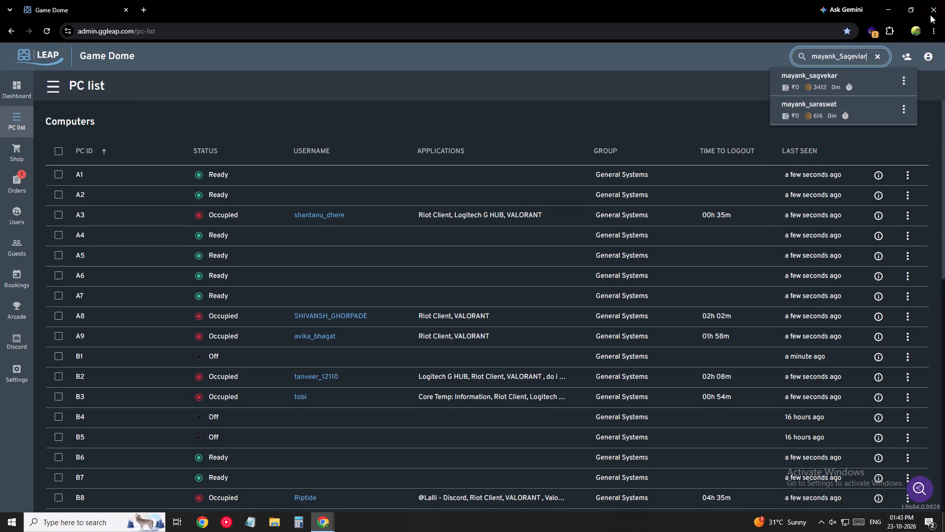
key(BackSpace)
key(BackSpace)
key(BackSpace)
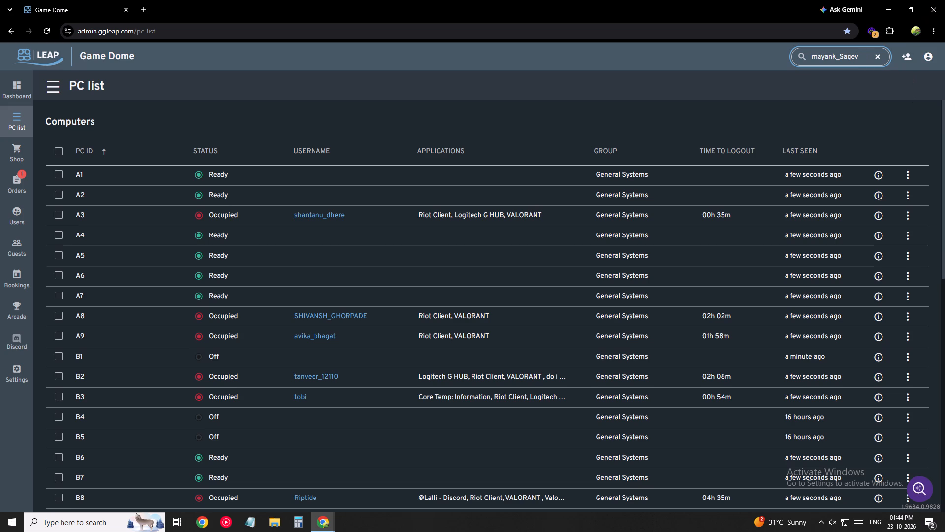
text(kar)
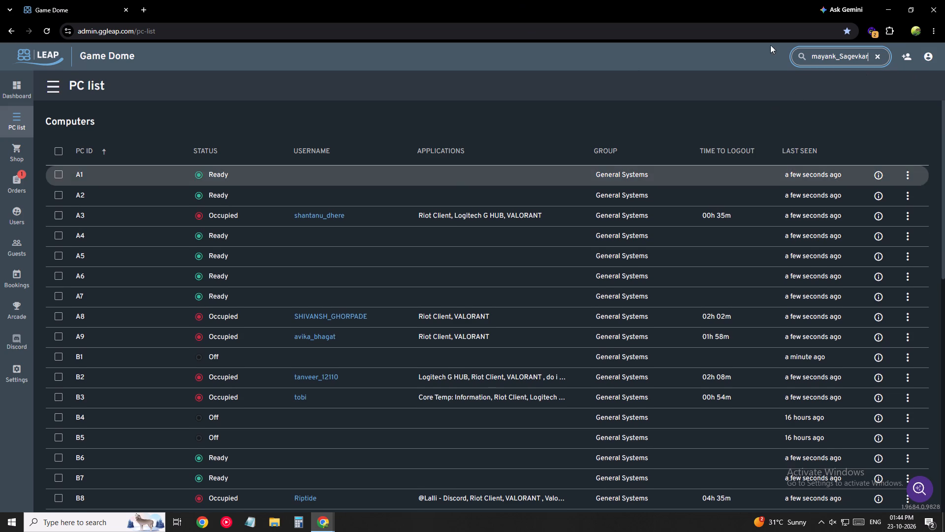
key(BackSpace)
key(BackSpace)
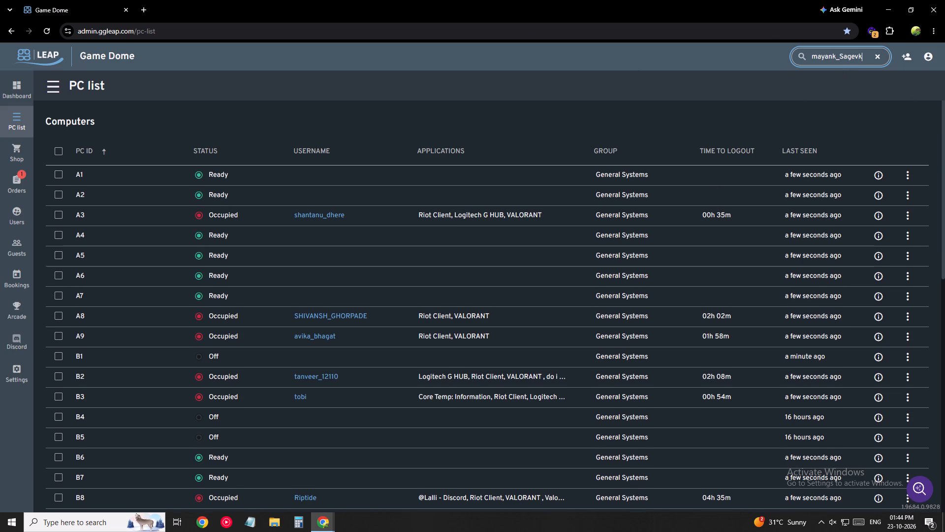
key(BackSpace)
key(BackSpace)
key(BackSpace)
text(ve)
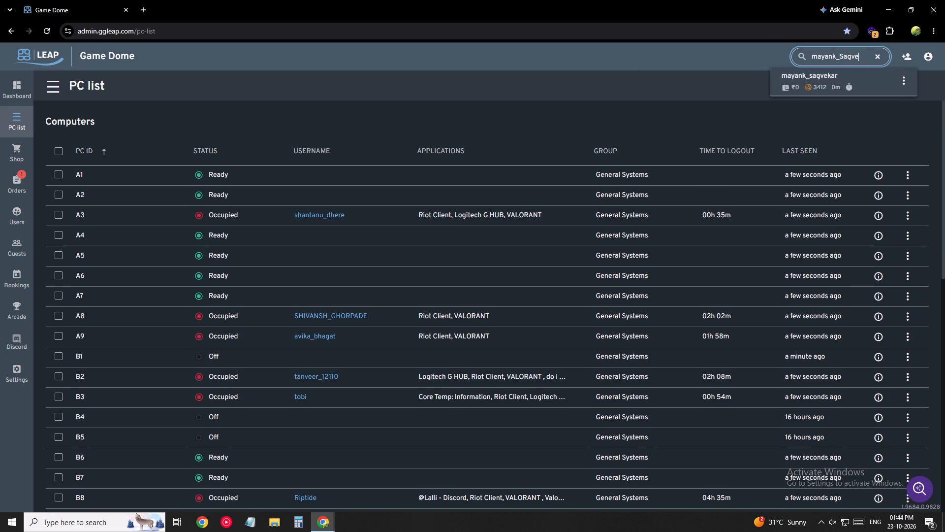
click(903, 69)
click(908, 80)
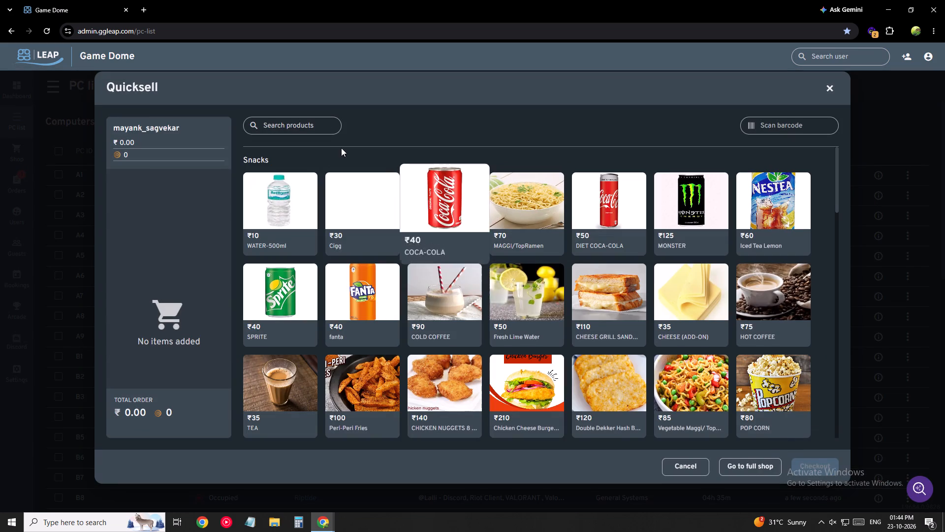
In the full shop, sell the customer one ₹100 1 hr Ps5 Console rental pass and charge it to credit card.
click(763, 469)
click(297, 152)
click(274, 179)
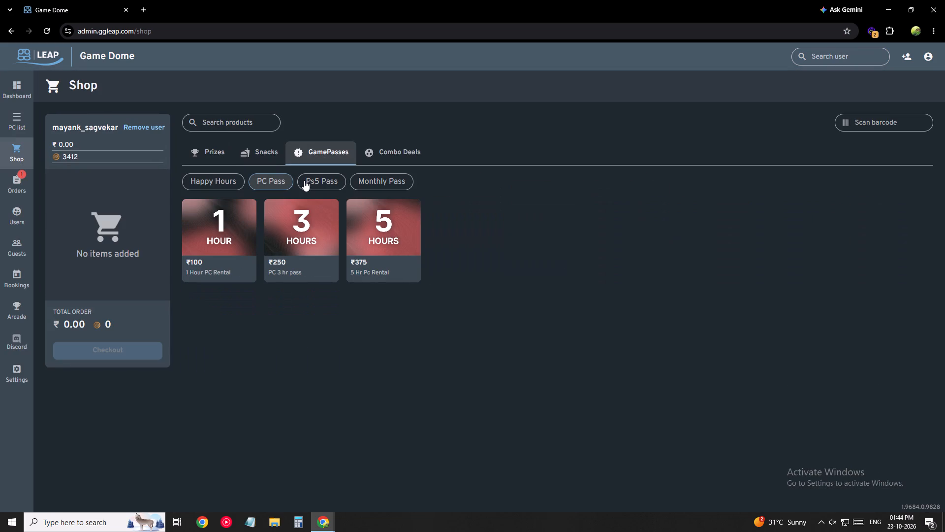
click(315, 181)
click(229, 242)
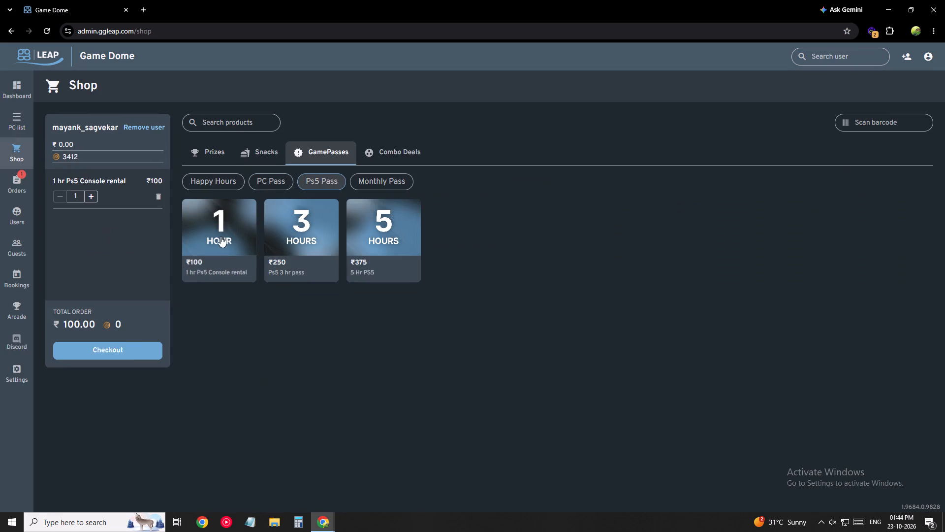
click(129, 349)
click(283, 282)
click(277, 294)
click(297, 434)
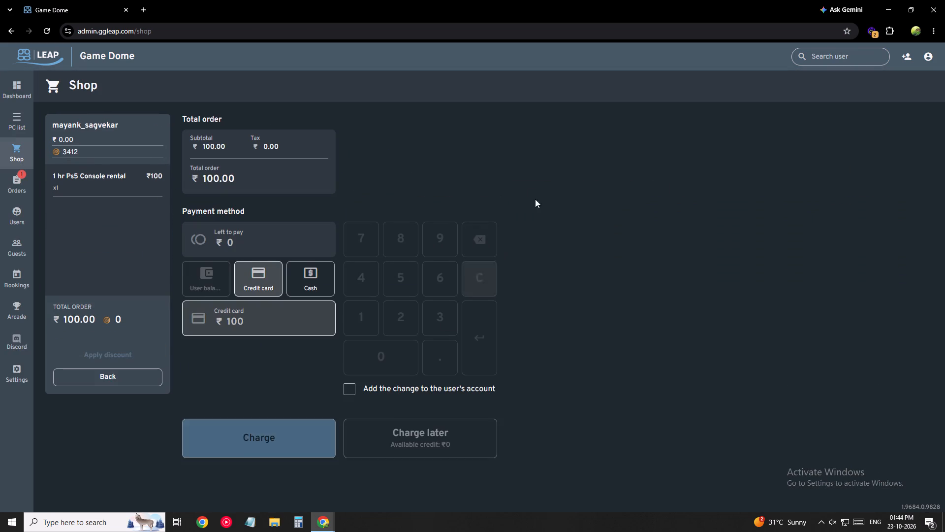
Look up the nacho account, sell it one ₹100 1 hr Ps5 Console rental through the full shop, and charge it to credit card.
click(859, 48)
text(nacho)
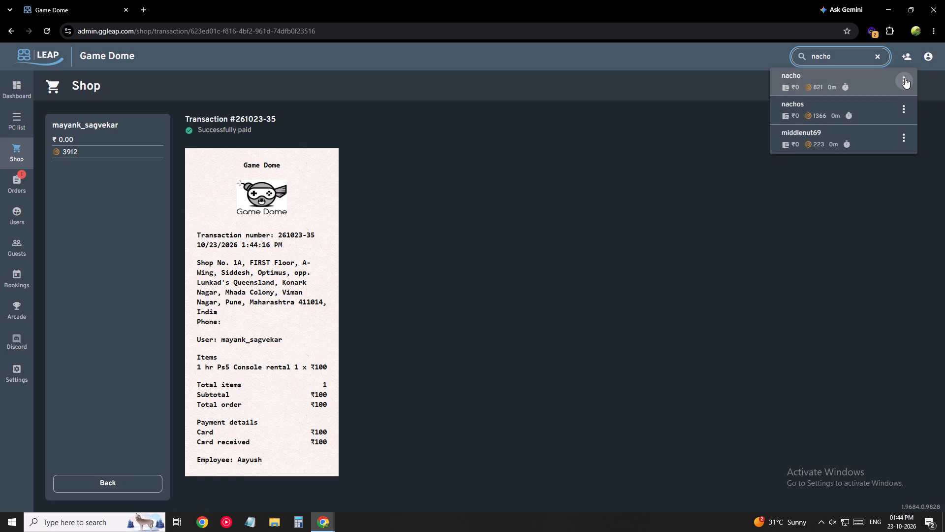
click(912, 82)
click(937, 90)
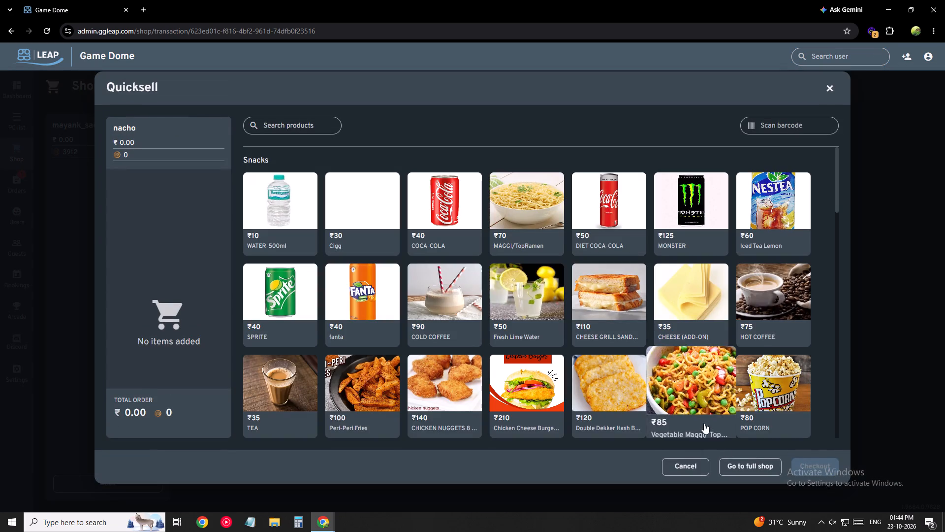
click(741, 460)
click(341, 163)
click(329, 186)
click(222, 257)
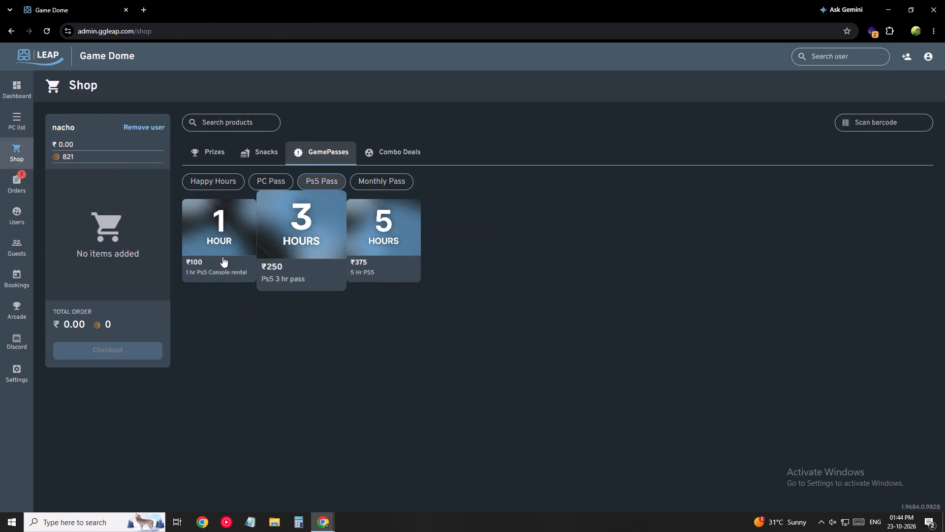
click(109, 360)
click(126, 342)
click(239, 276)
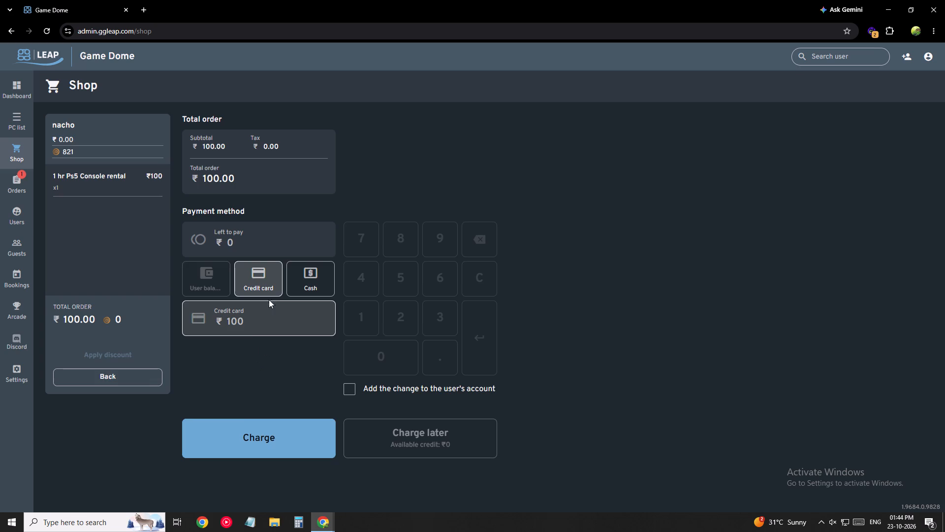
click(244, 429)
Open the PC list and check the Consoles section.
click(5, 114)
scroll(230, 328, down, 6)
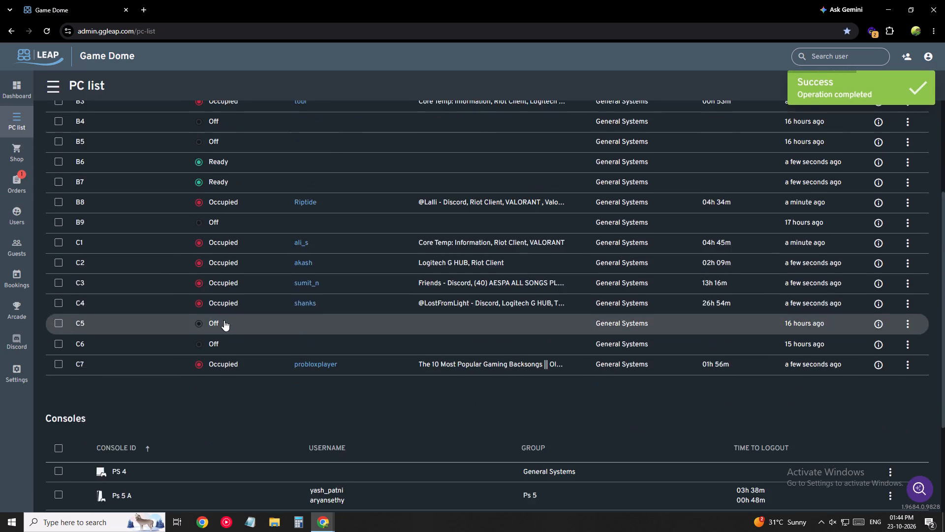
scroll(224, 320, down, 2)
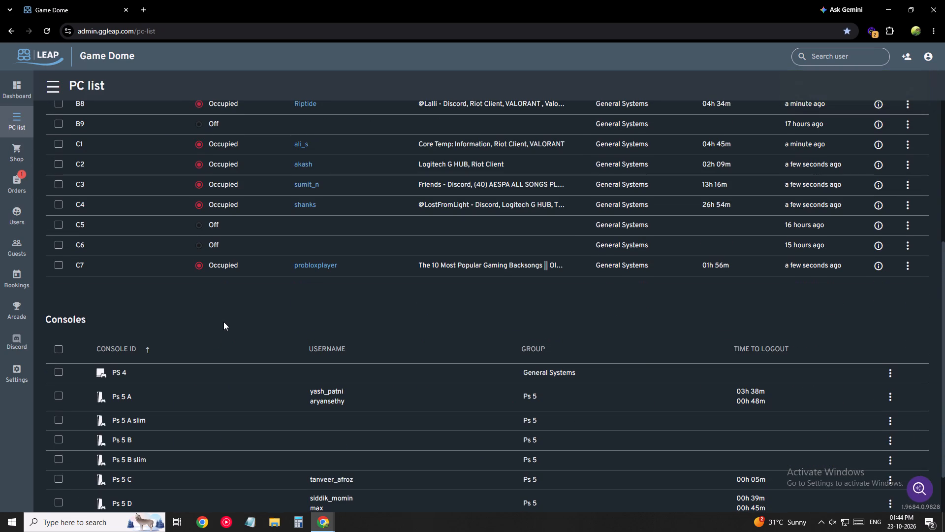
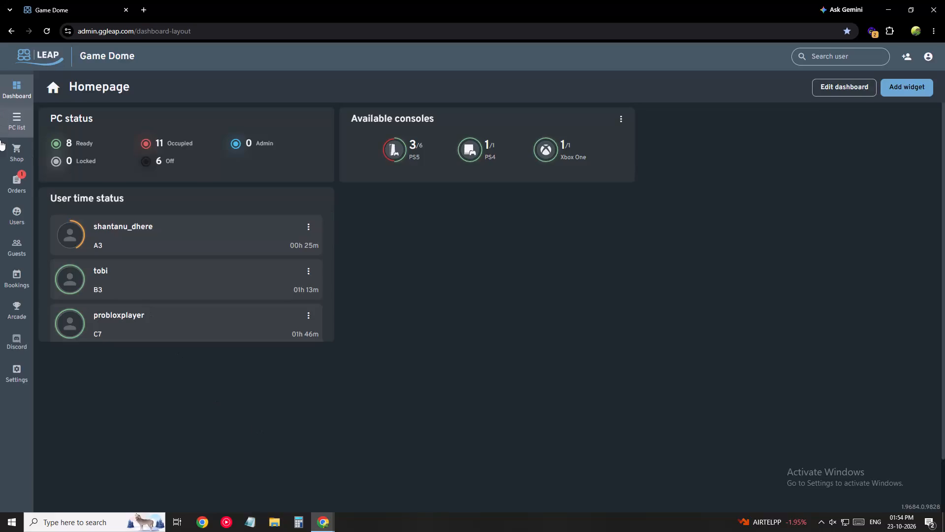
Search the users for "copy" and start a shop order for user copy1.
click(8, 95)
click(13, 107)
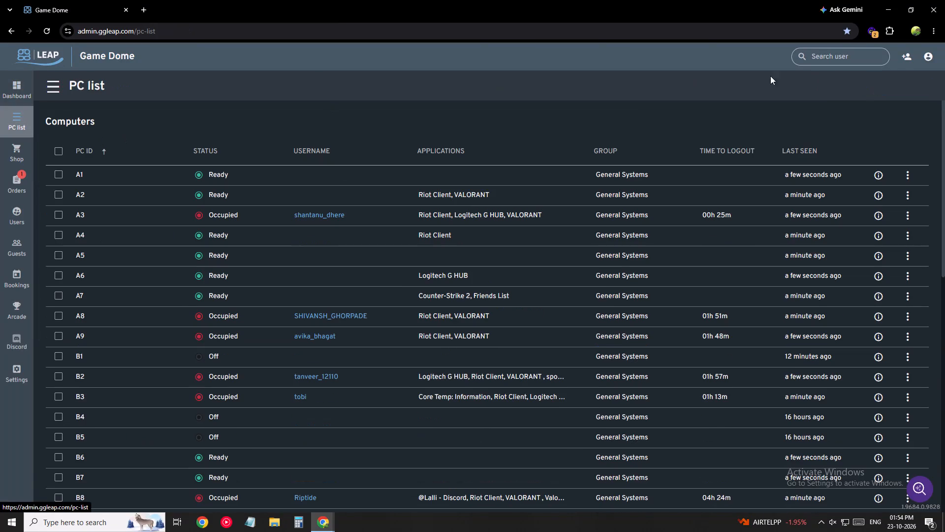
click(839, 53)
text(copy)
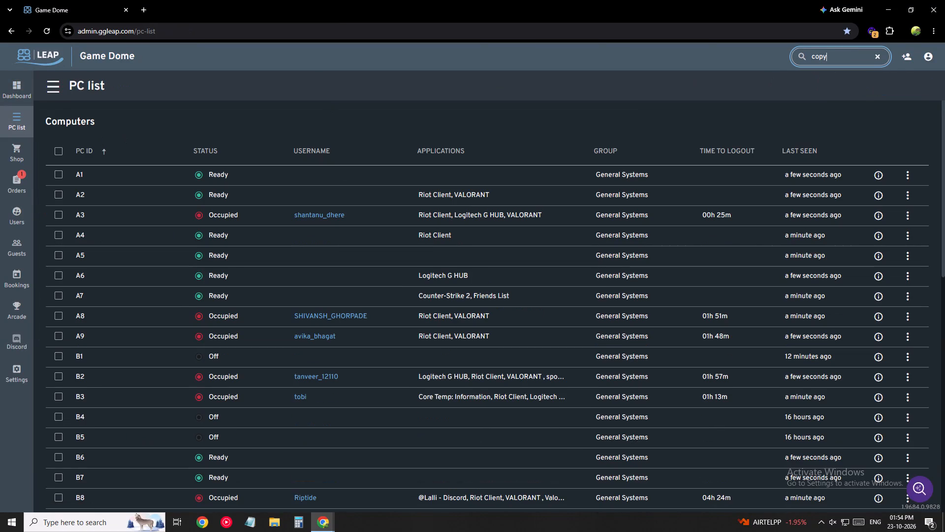
click(911, 136)
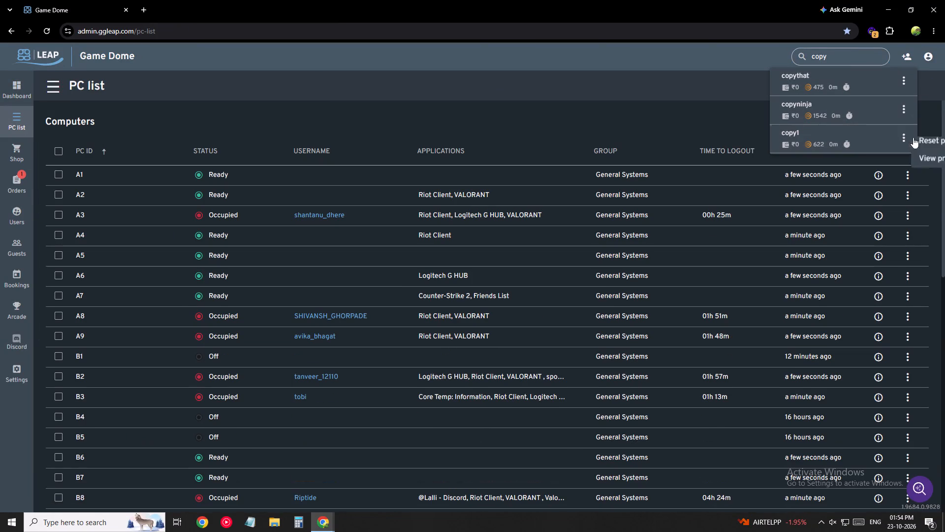
click(924, 140)
click(746, 461)
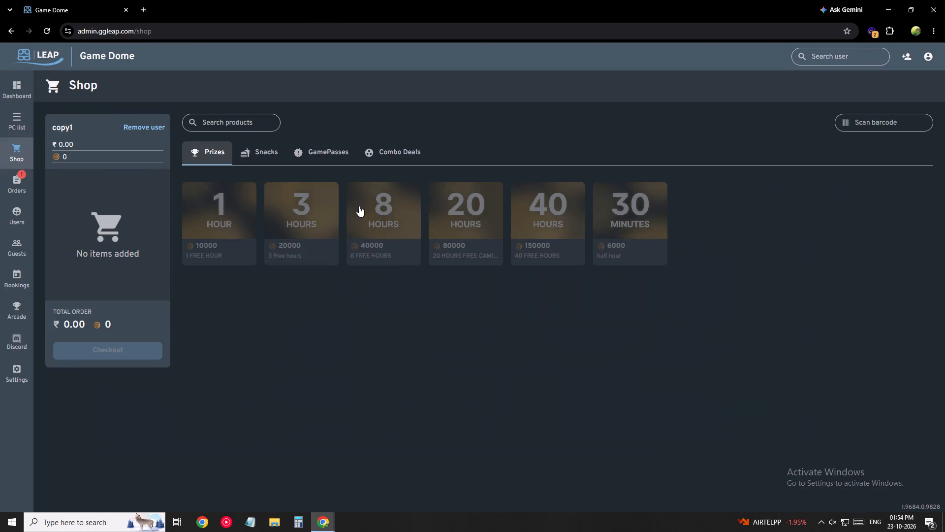
Sell copy1 one 1 Hour PC Rental from the PC Pass game passes, charging ₹100 to credit card.
click(350, 146)
double_click(276, 192)
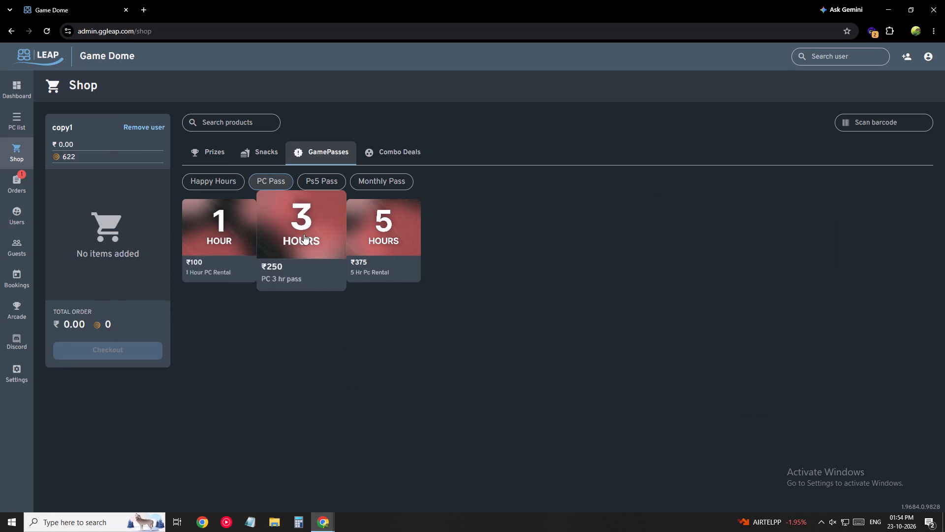
click(223, 232)
click(92, 345)
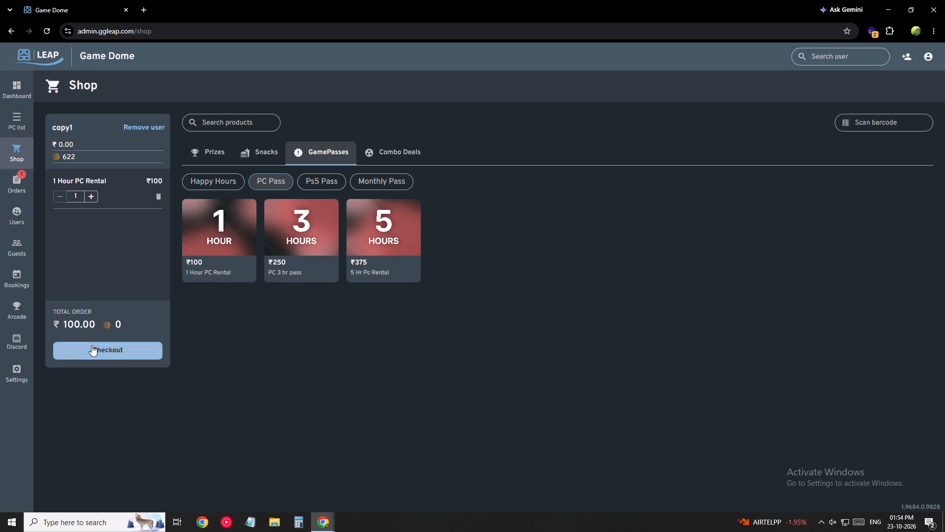
click(259, 275)
click(252, 413)
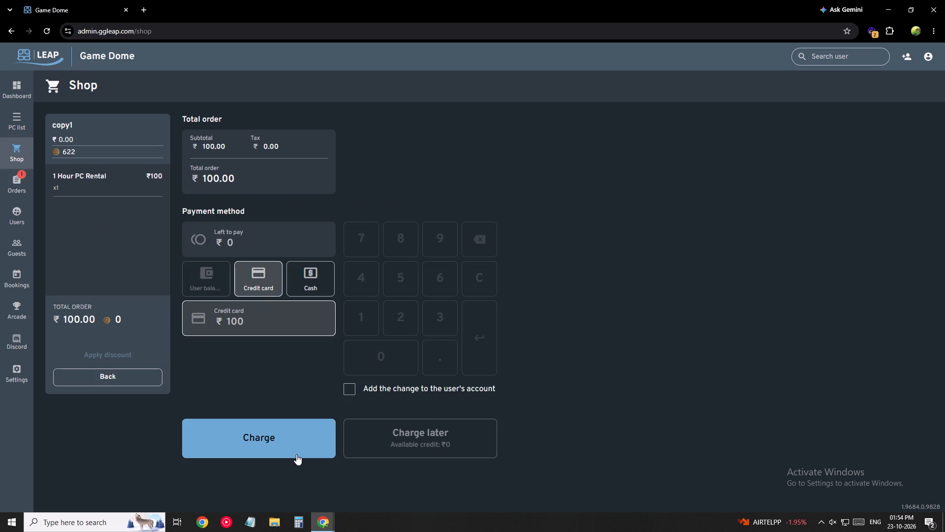
click(295, 454)
click(848, 53)
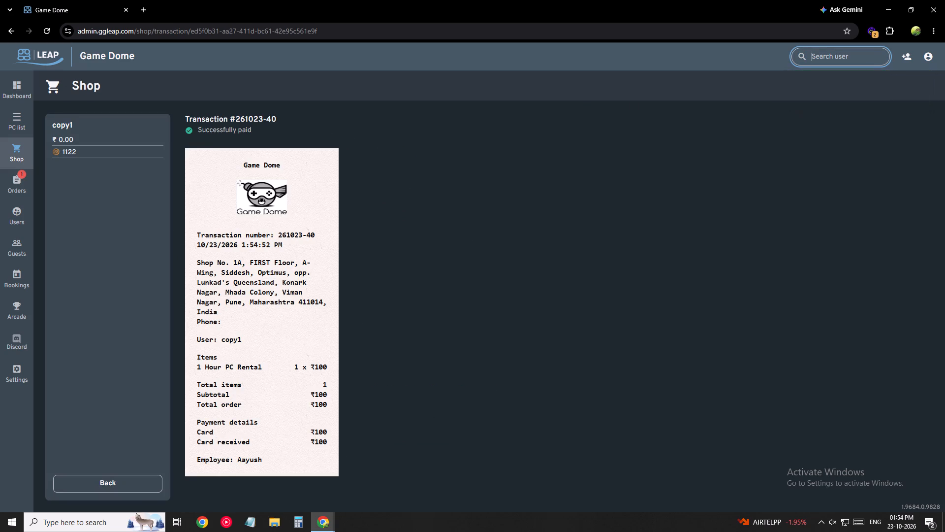
text(octane)
key(BackSpace)
key(BackSpace)
key(BackSpace)
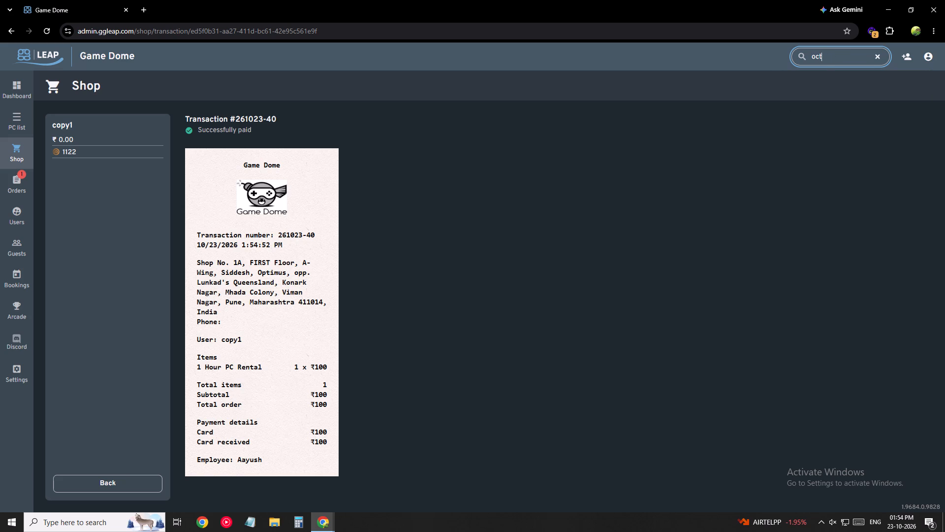
text(in)
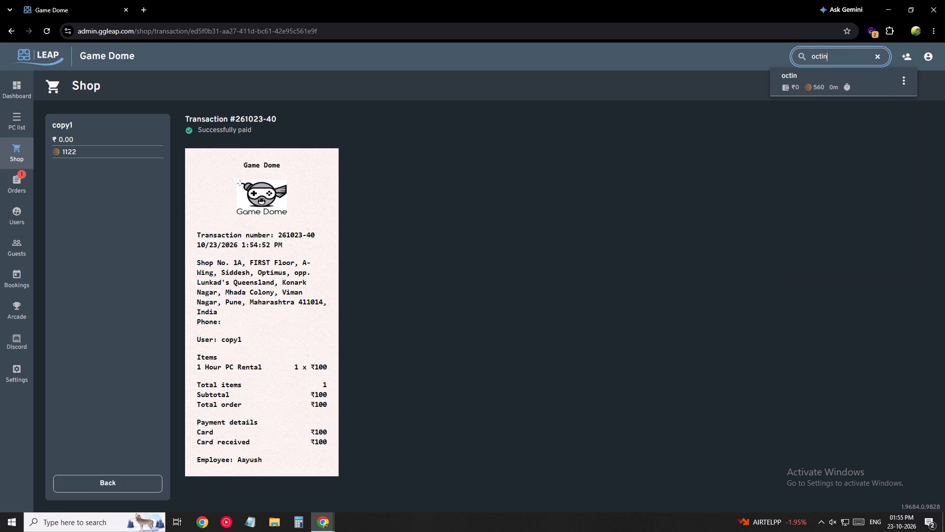
click(909, 81)
click(929, 101)
click(313, 135)
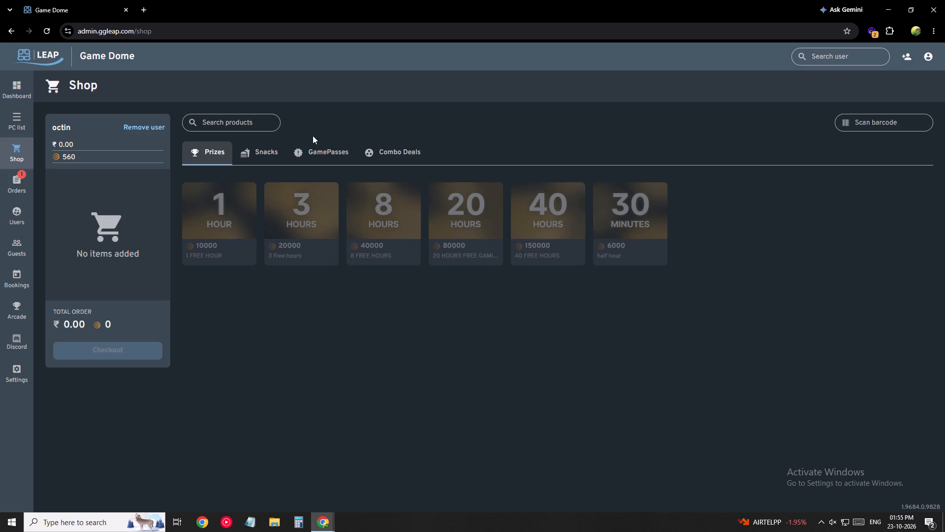
Sell octin one 1 Hour PC Rental from the PC Pass game passes, charging ₹100 to credit card.
click(320, 154)
click(273, 170)
click(280, 180)
click(180, 239)
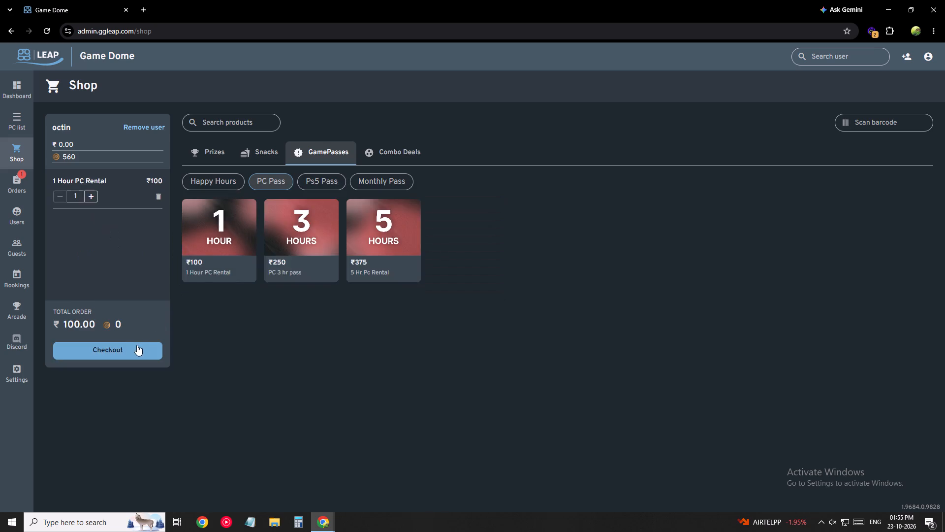
click(132, 348)
click(239, 276)
click(254, 442)
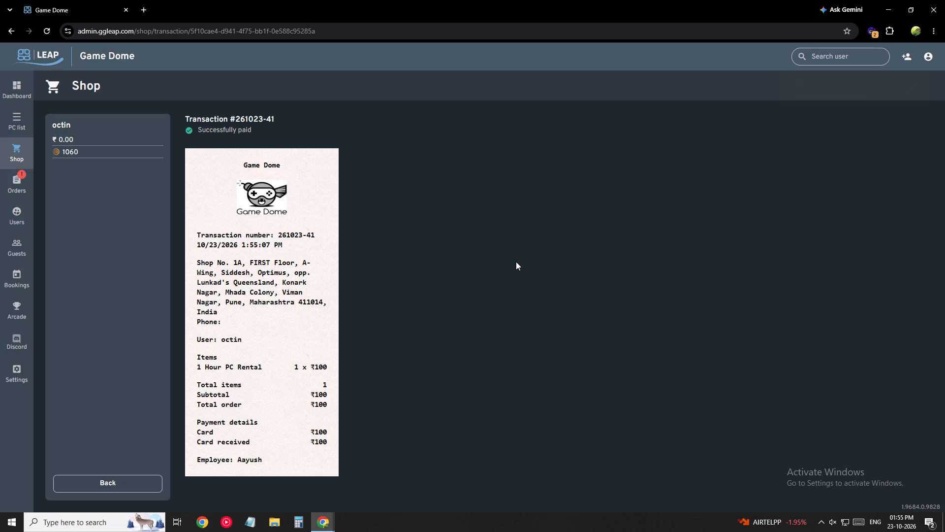
click(61, 115)
click(62, 119)
double_click(66, 121)
key(ctrl+c)
ctrl+click(851, 63)
key(ctrl+v)
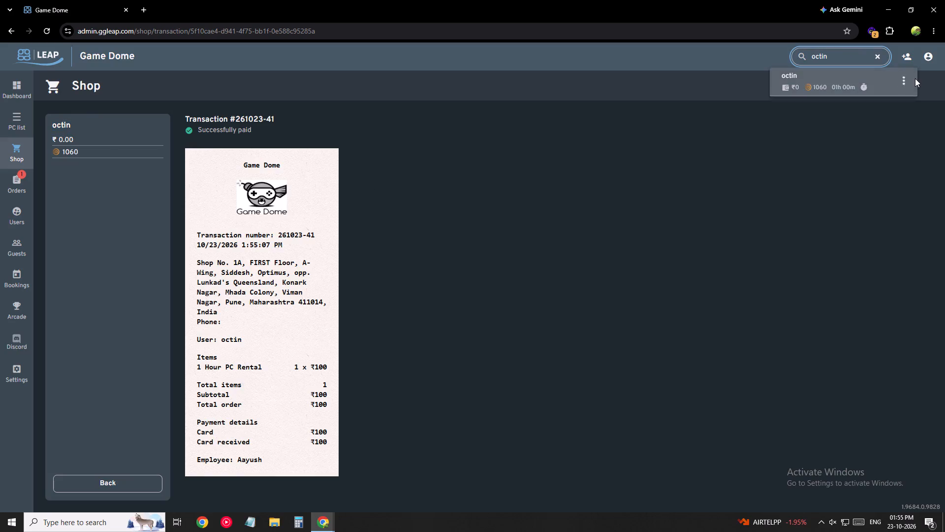
click(915, 78)
click(913, 157)
scroll(399, 299, up, 2)
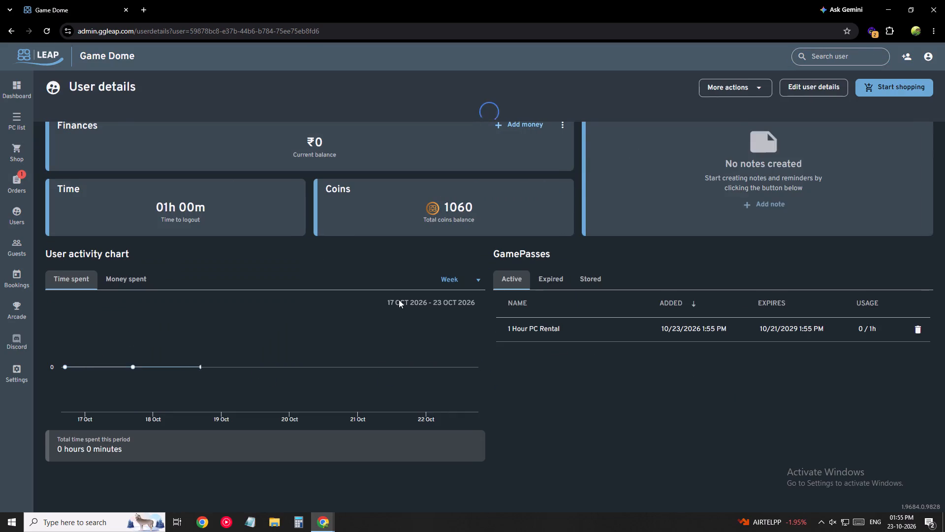
scroll(399, 299, up, 5)
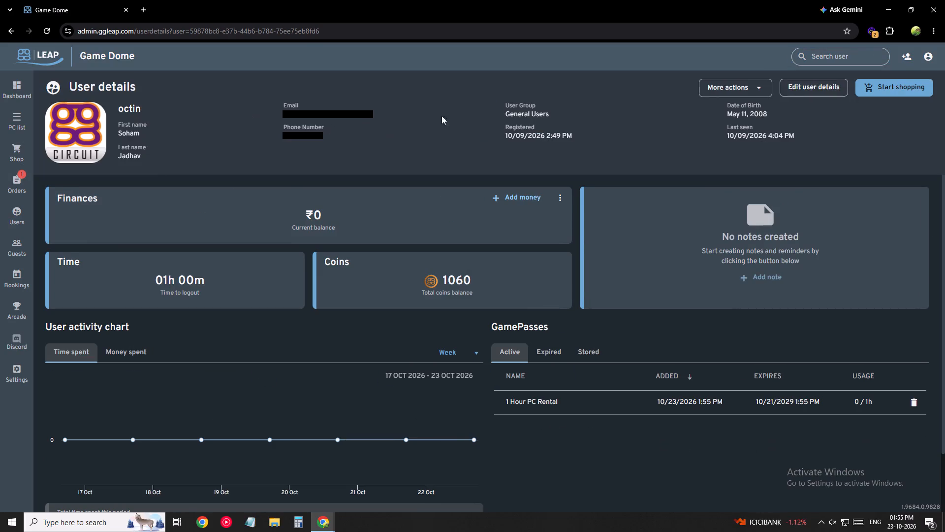
click(804, 95)
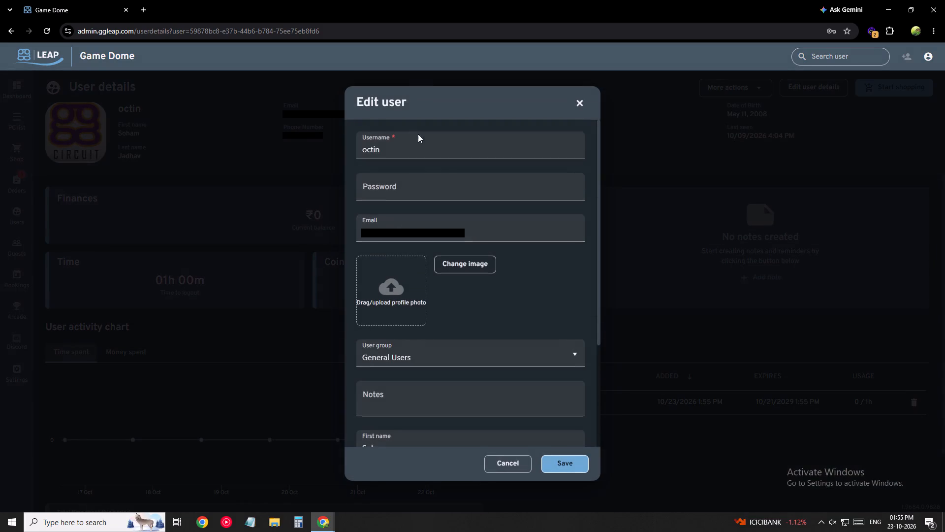
click(427, 144)
key(BackSpace)
key(BackSpace)
text(ane)
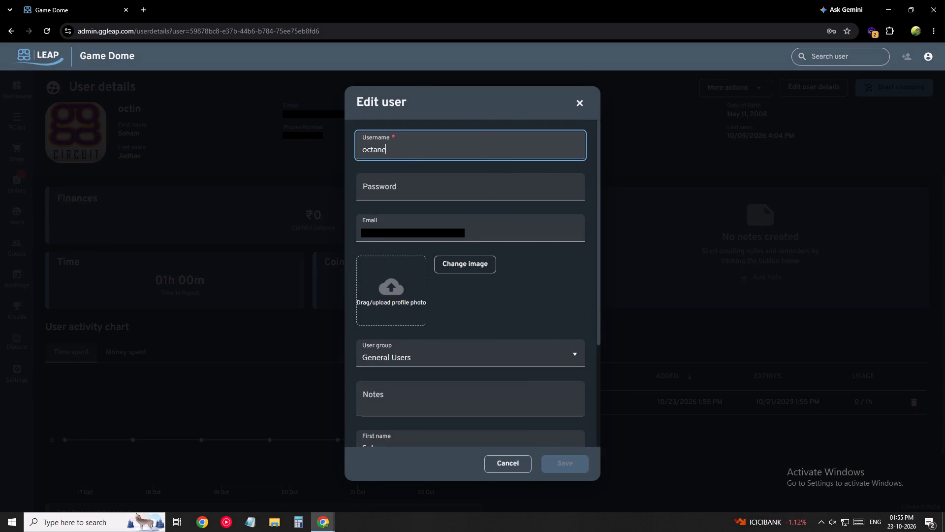
click(576, 457)
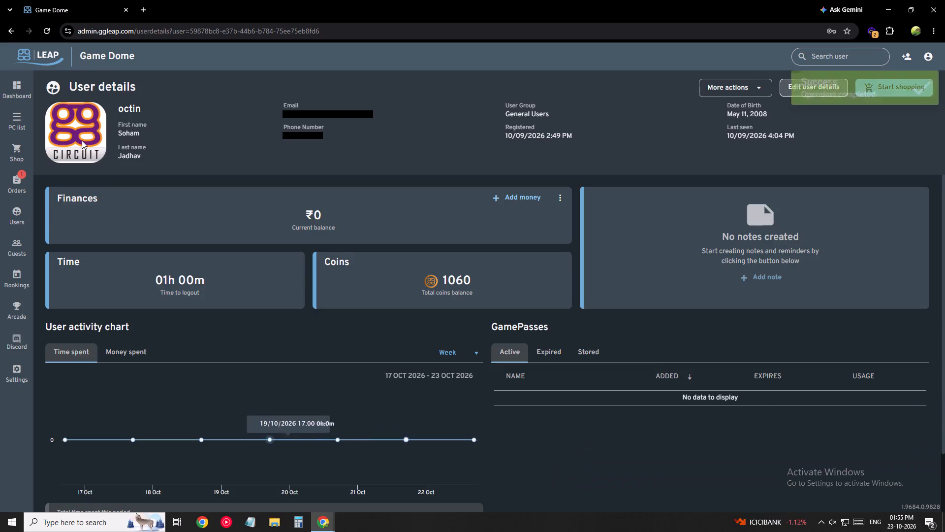
Go to the PC list.
click(7, 113)
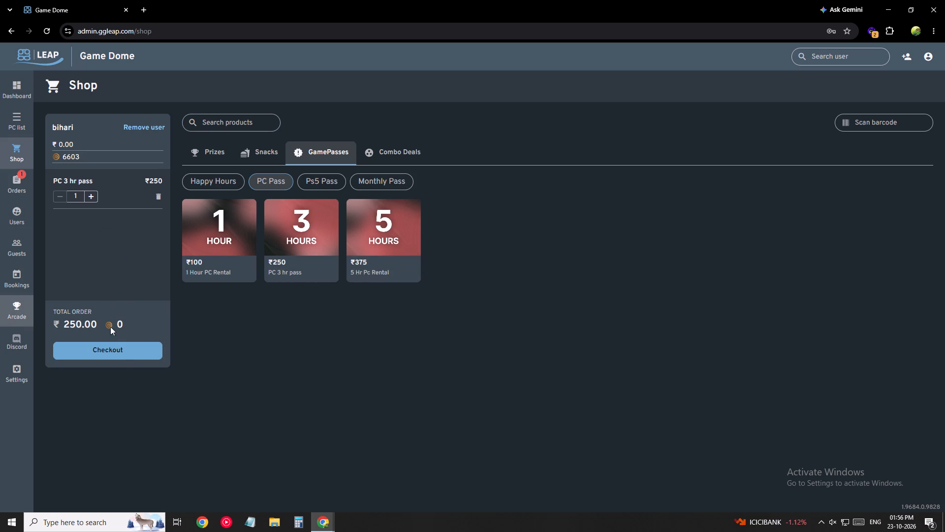
click(121, 357)
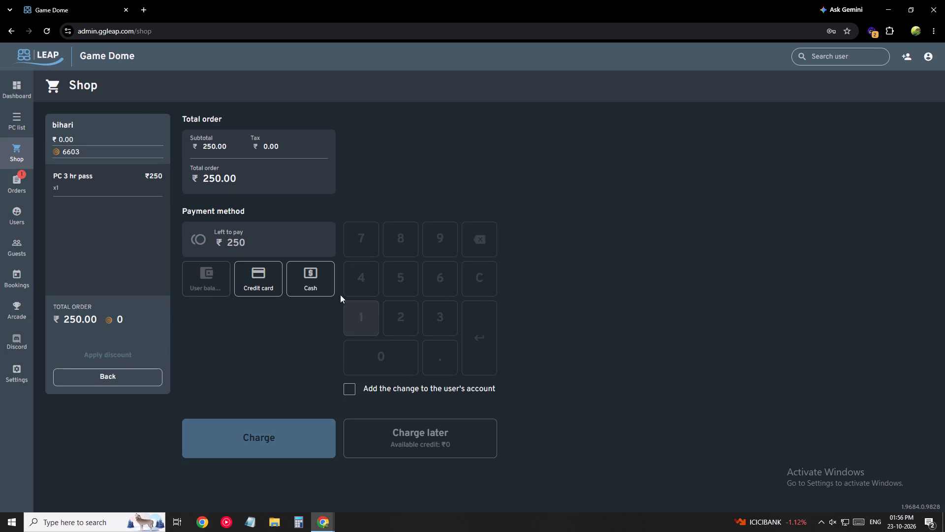
scroll(291, 283, up, 1)
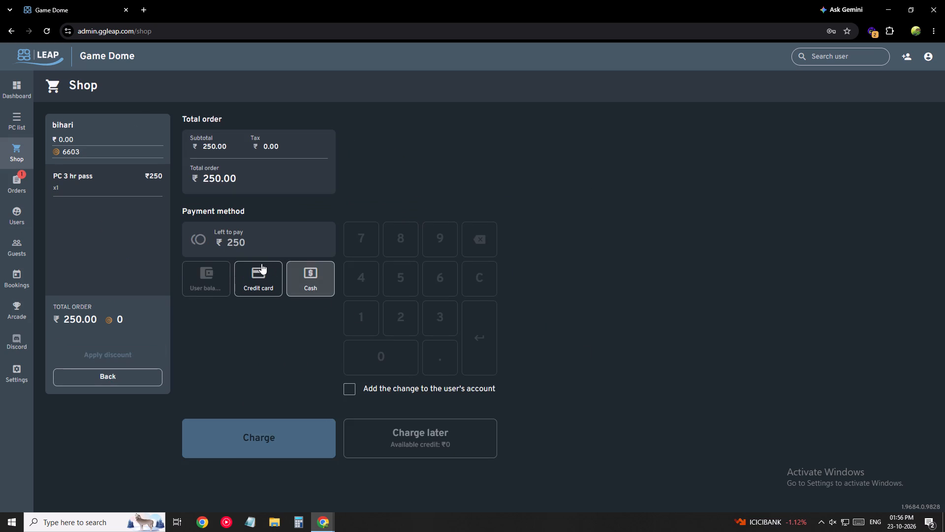
click(308, 272)
click(285, 428)
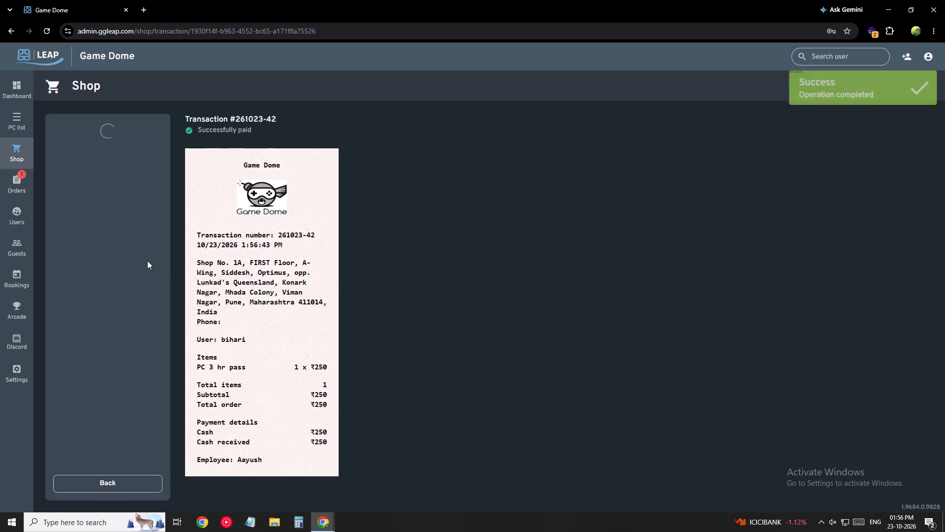
Return to the PC list and look over the status of the computers and consoles.
click(23, 114)
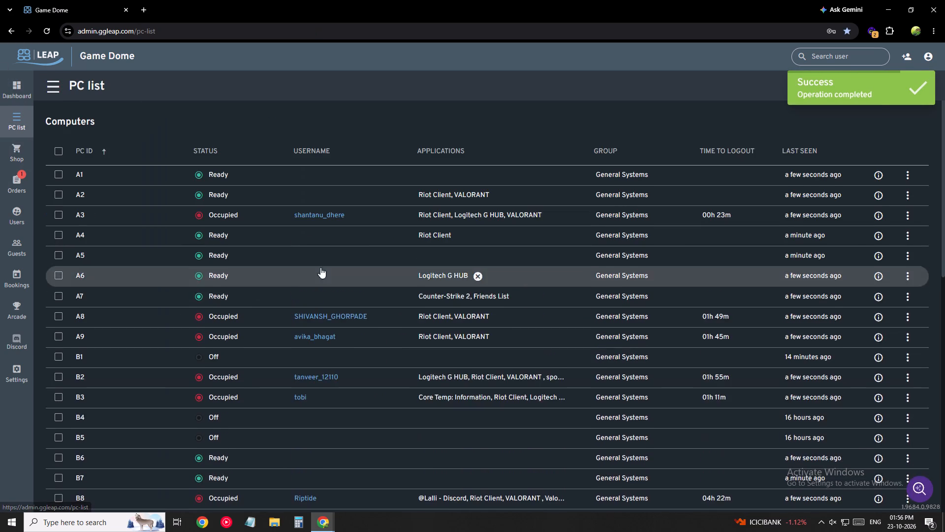
scroll(241, 299, down, 4)
scroll(214, 354, down, 8)
scroll(214, 354, up, 1)
scroll(214, 354, down, 4)
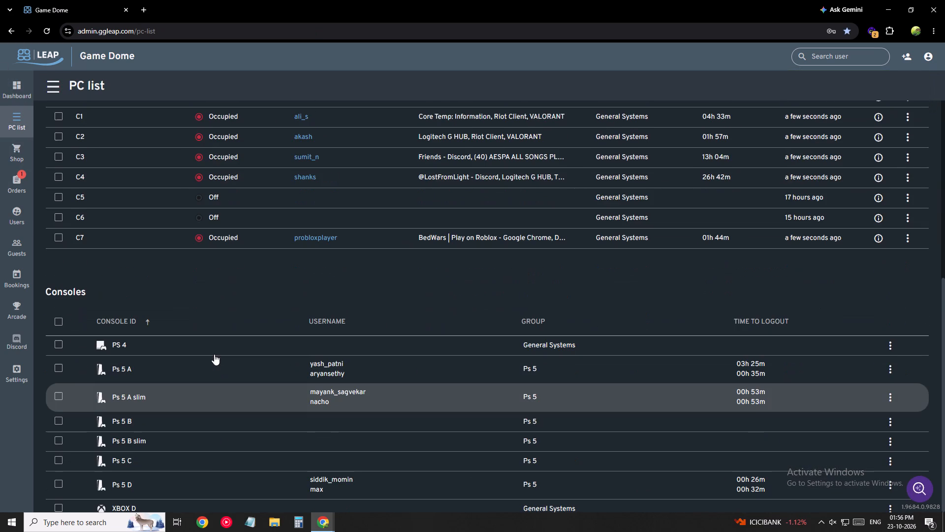
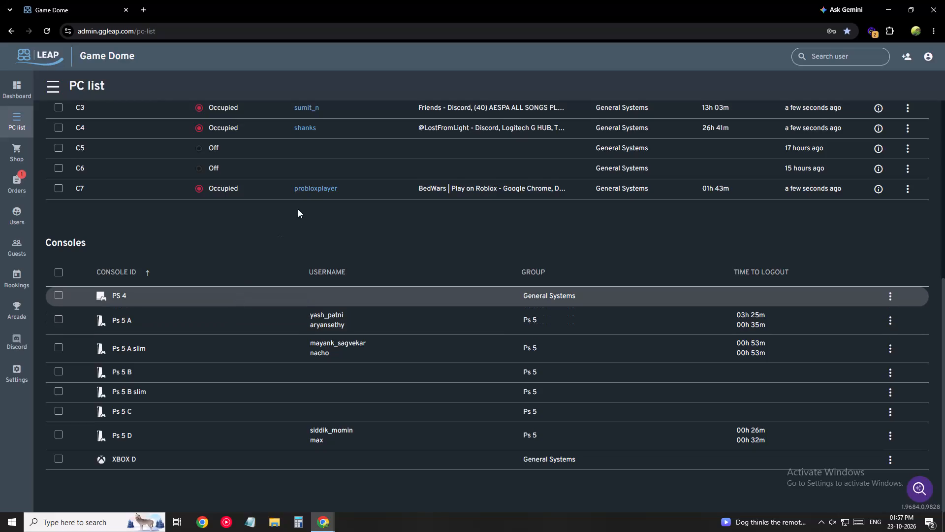
scroll(310, 379, up, 2)
scroll(297, 265, up, 2)
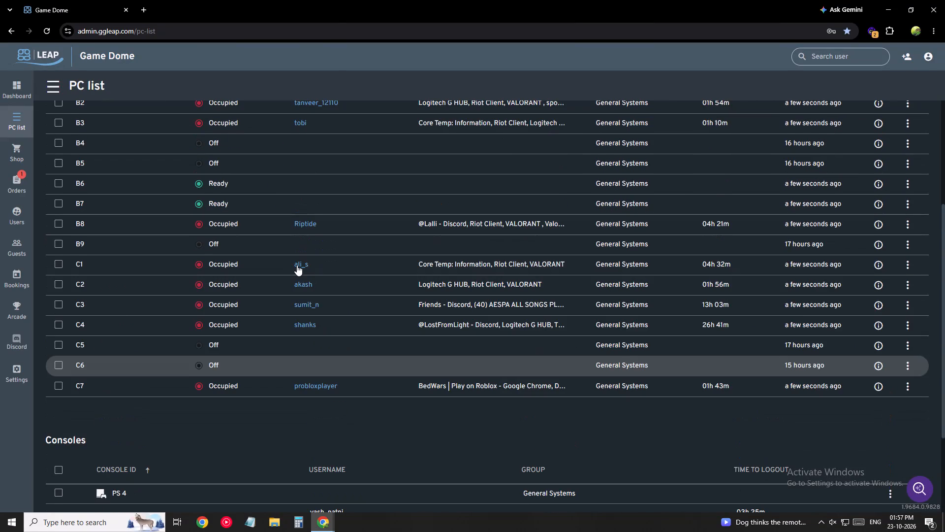
scroll(419, 402, down, 2)
click(836, 57)
text(octane)
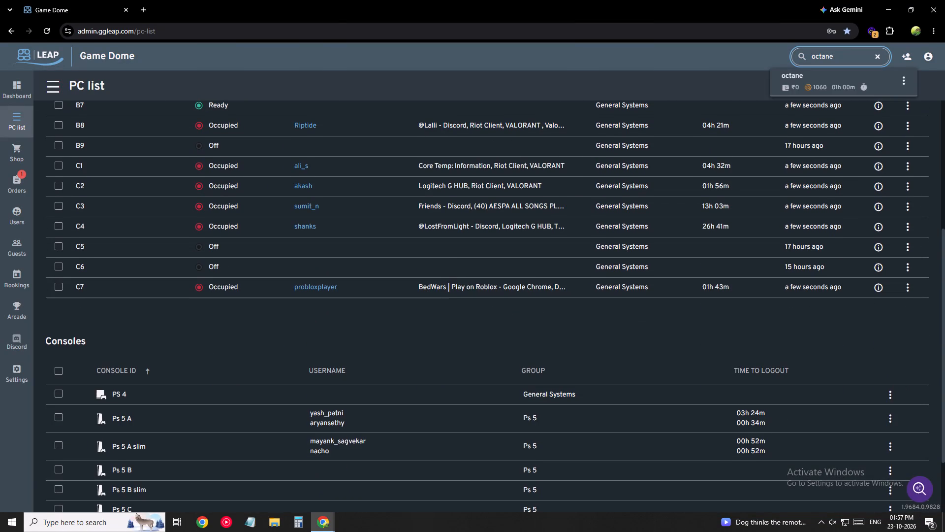
click(897, 78)
click(911, 82)
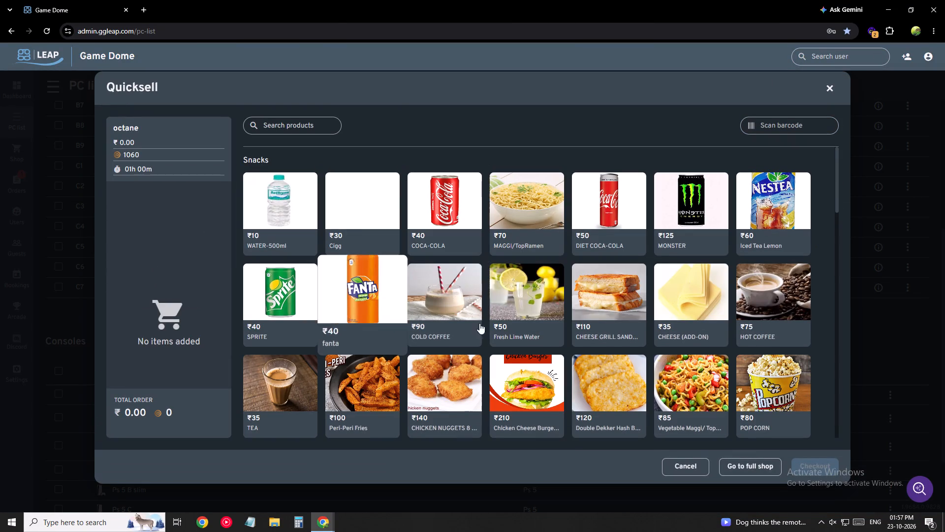
double_click(573, 204)
Check out octane's drinks order and charge the ₹100 to credit card.
click(816, 465)
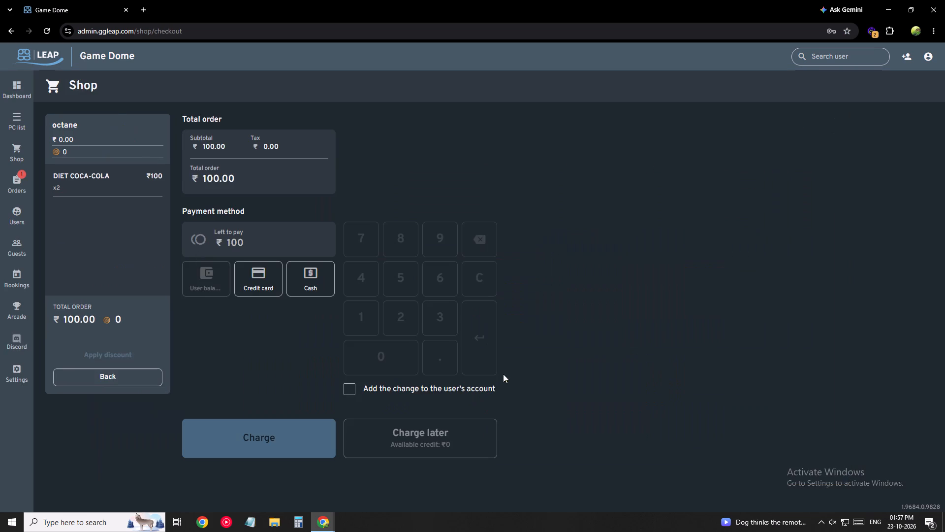
click(251, 265)
click(237, 431)
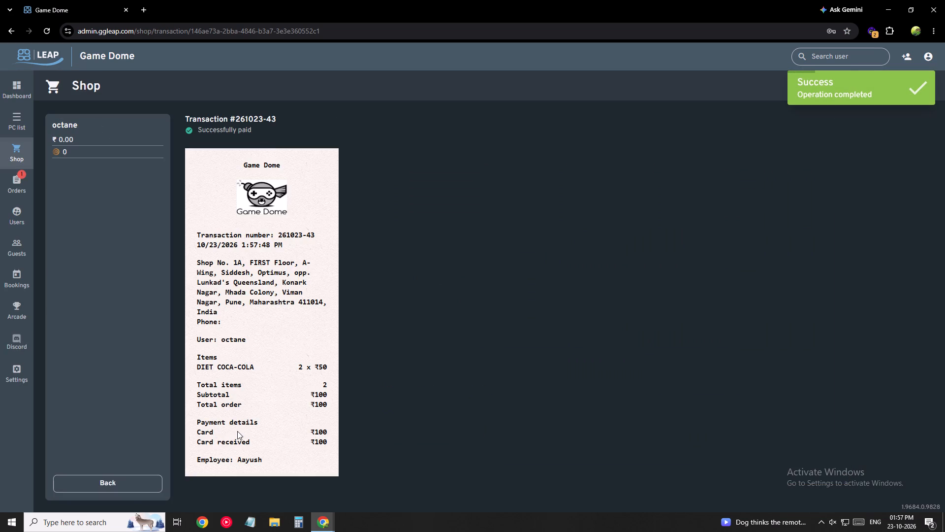
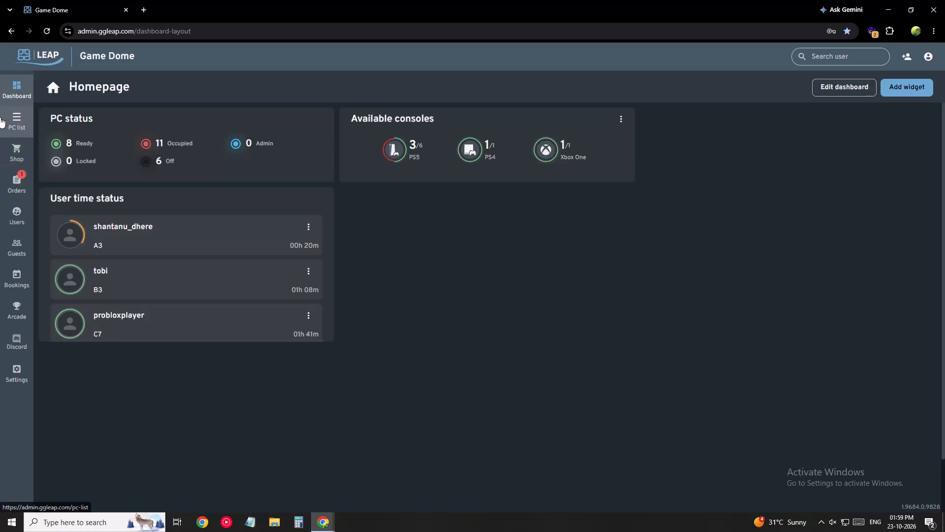
Review the PC list for computer and console occupancy, checking assigned users and time to logout.
scroll(307, 365, down, 9)
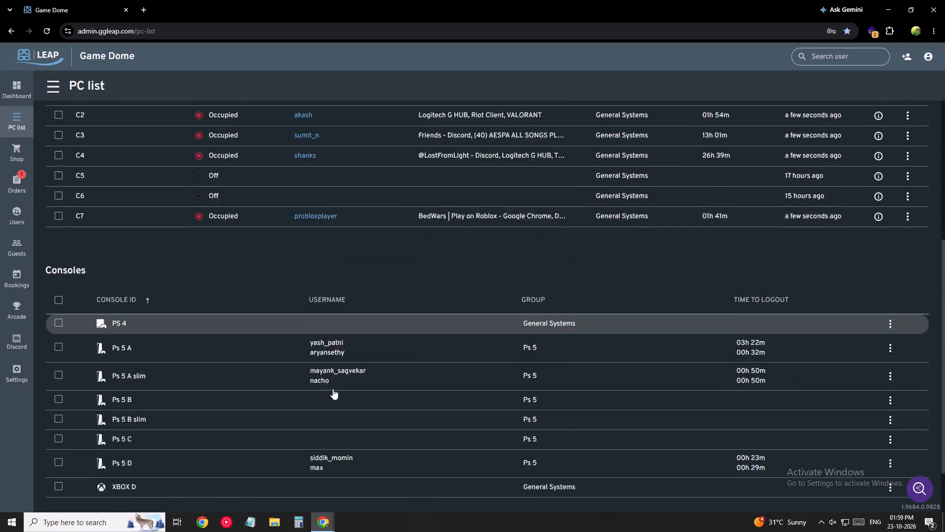
scroll(333, 389, down, 1)
click(4, 82)
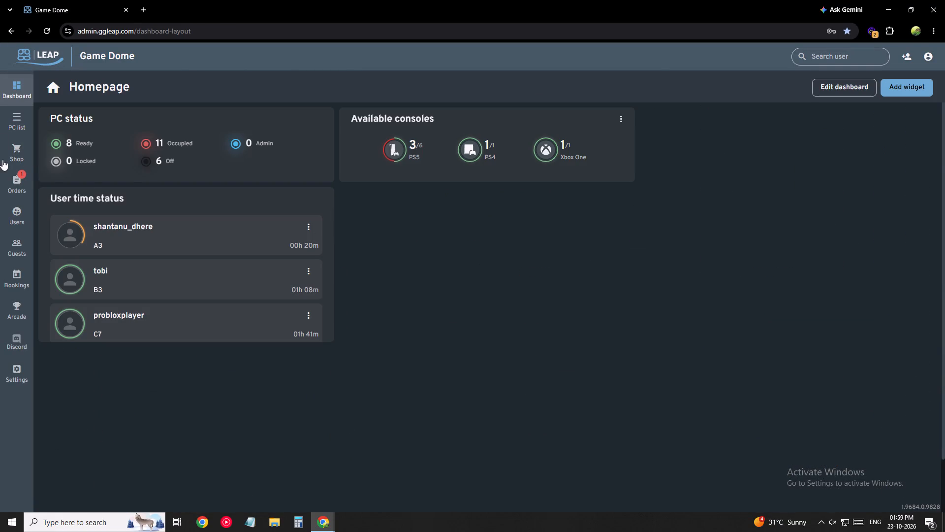
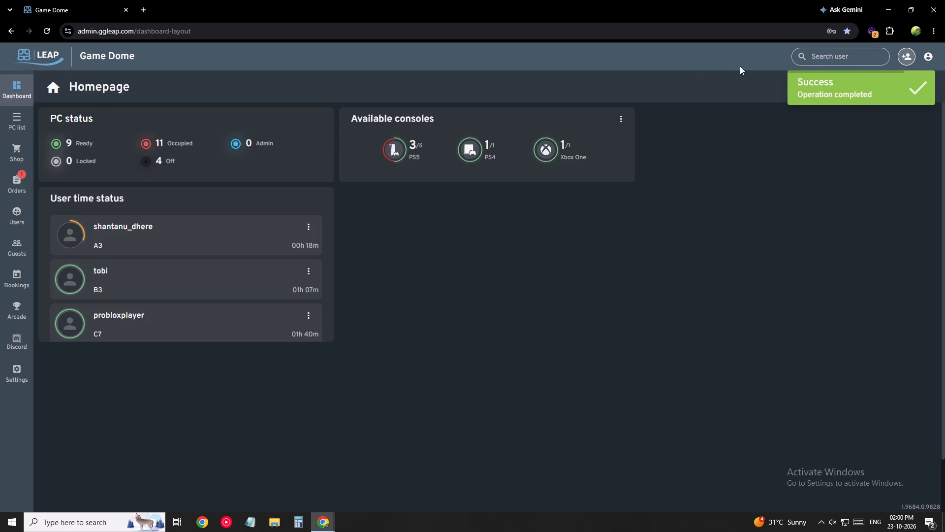
Find the user tejasv and add one 1 hr Ps5 Console rental pass to their shop order.
click(820, 65)
text(tejasv)
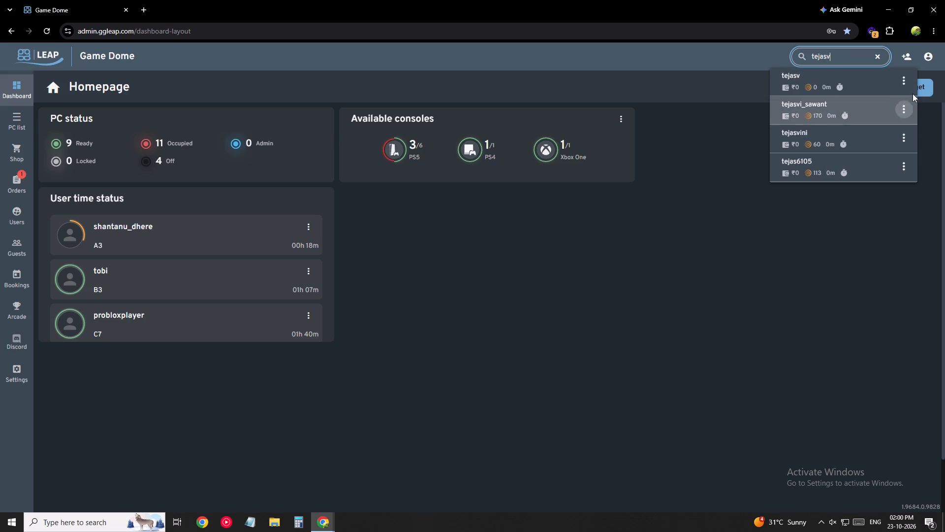
click(911, 80)
click(923, 88)
click(752, 448)
click(753, 458)
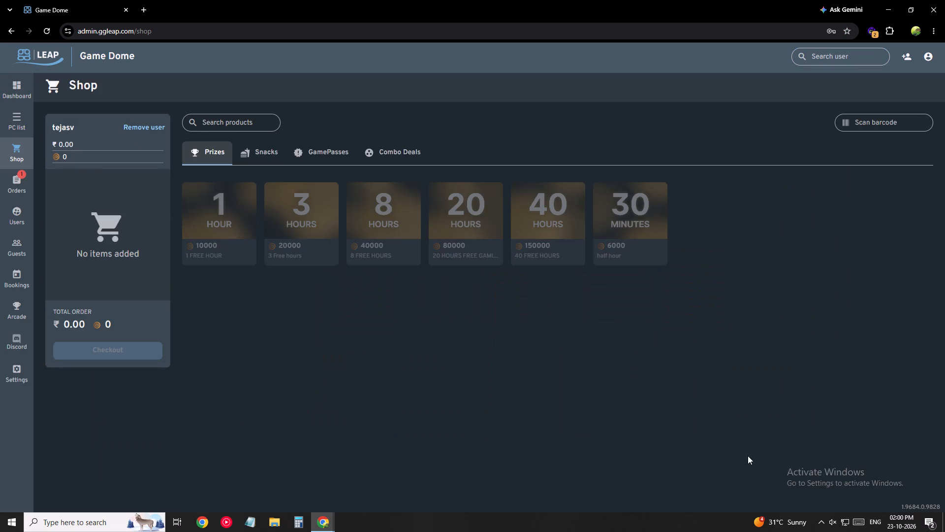
click(310, 156)
click(316, 171)
click(321, 184)
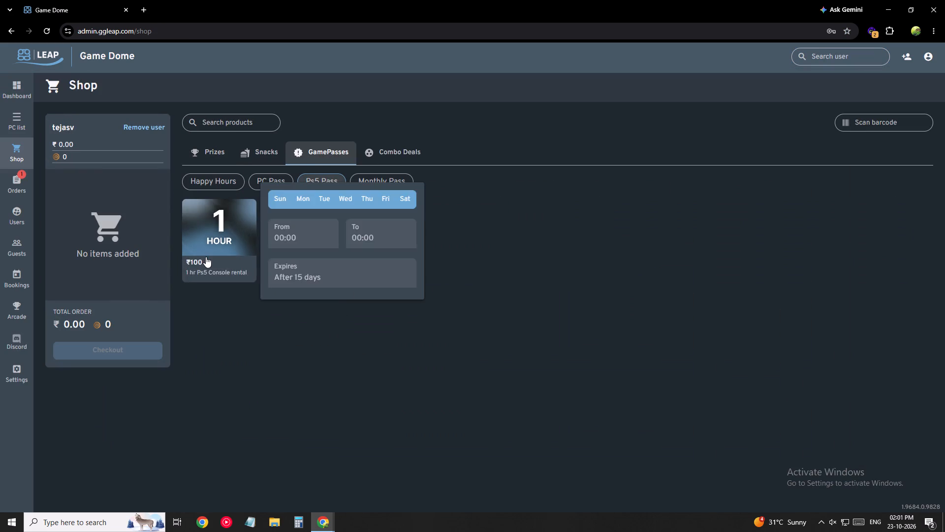
click(206, 257)
click(220, 258)
Check out tejasv's order and charge the full ₹100 to credit card.
click(130, 358)
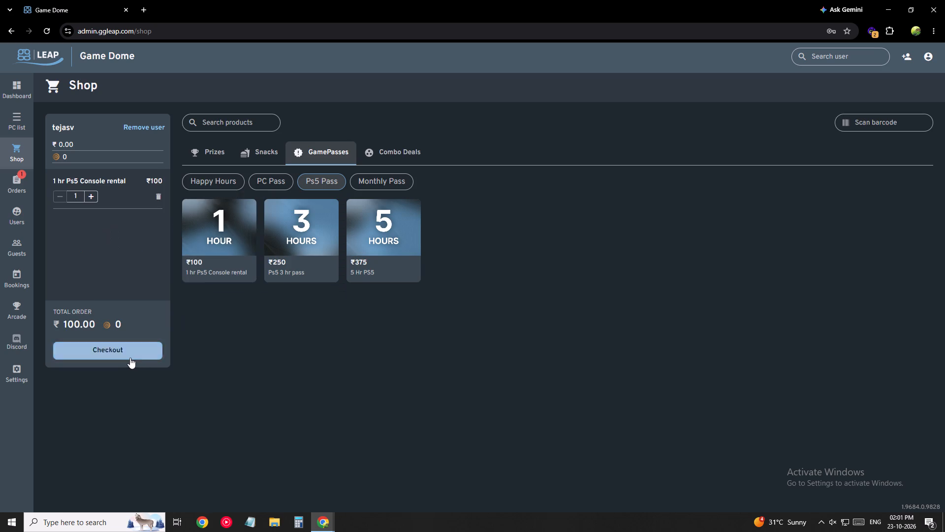
click(266, 274)
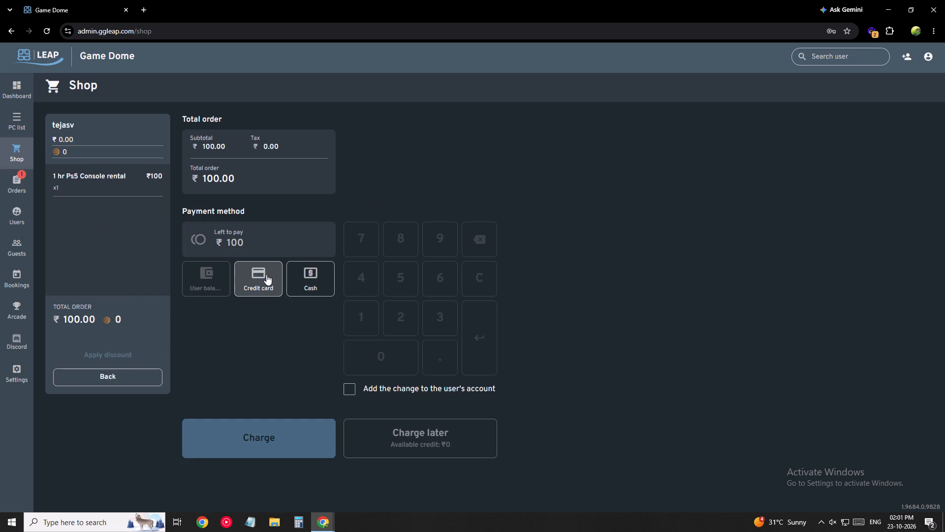
click(239, 418)
click(243, 424)
Start another new user account and clear the prefilled username.
click(904, 56)
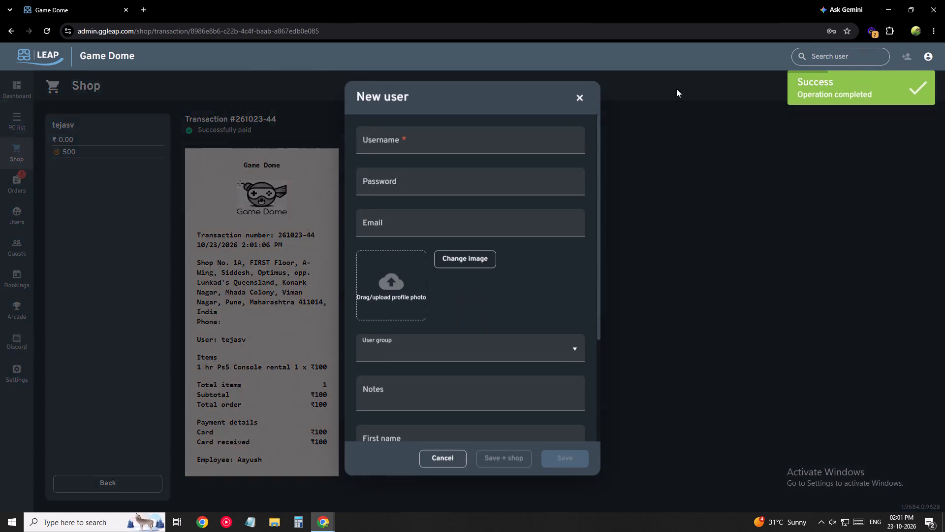
drag(419, 141, 129, 151)
key(BackSpace)
key(BackSpace)
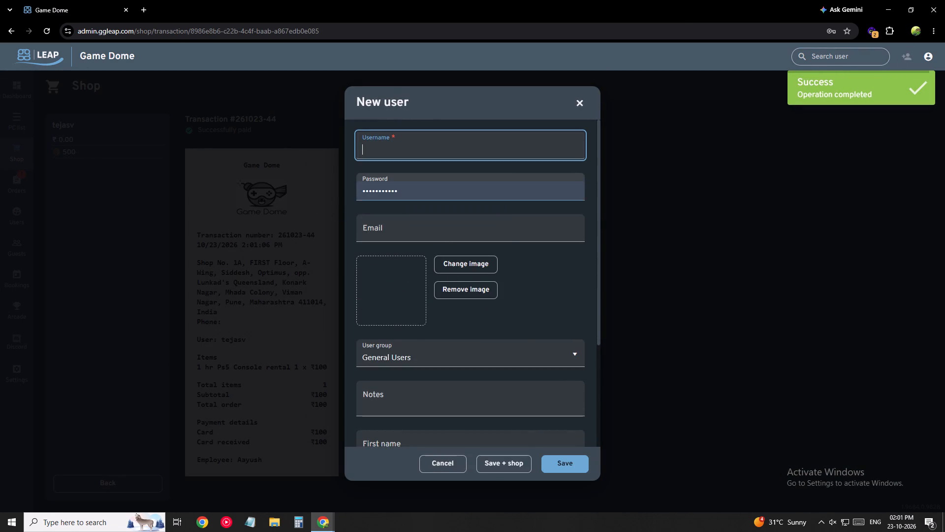
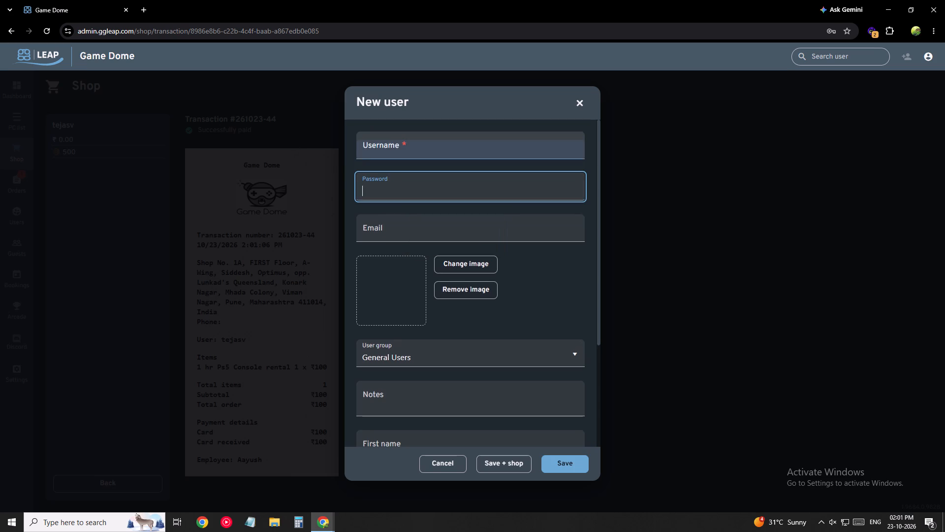
Save the new General Users account with the username gungun.
text(gungun)
click(562, 466)
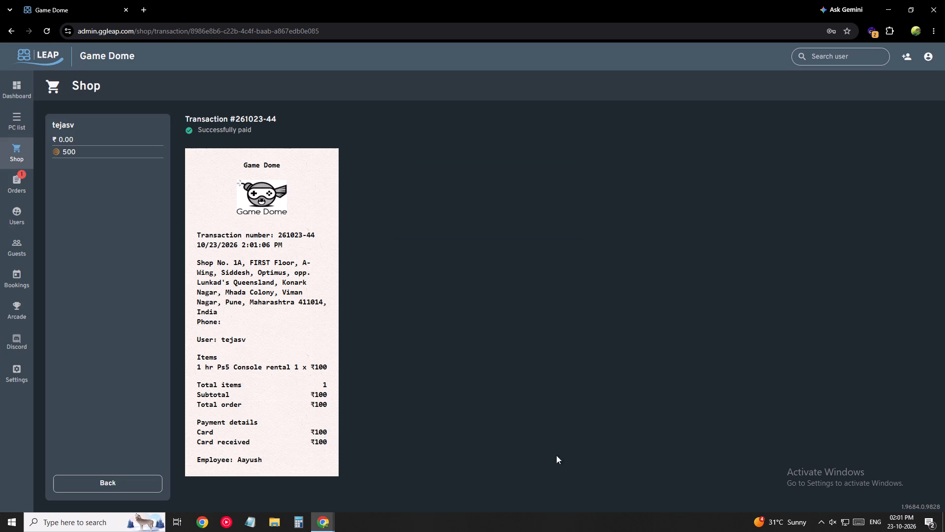
Find the user gungun and add one 1 hr Ps5 Console rental pass to their order in the full shop.
click(848, 56)
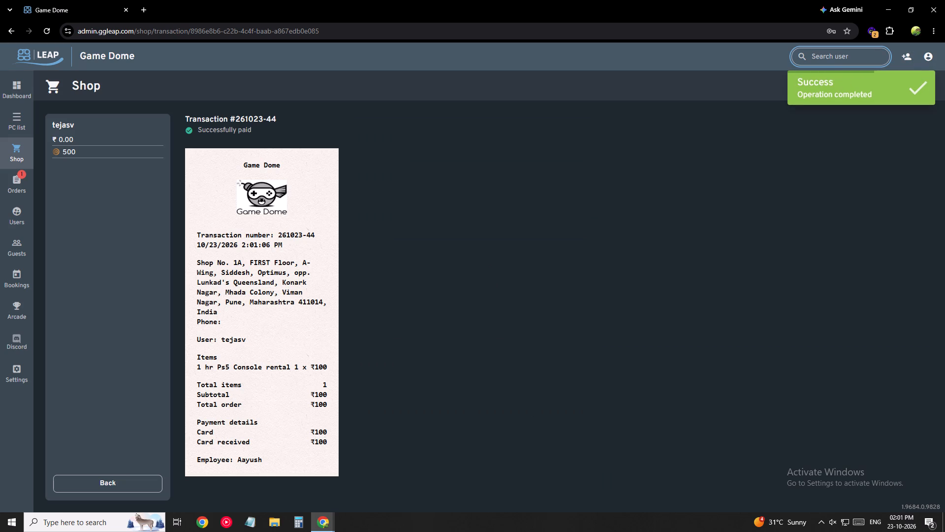
text(gun)
text(gun)
click(905, 79)
click(916, 86)
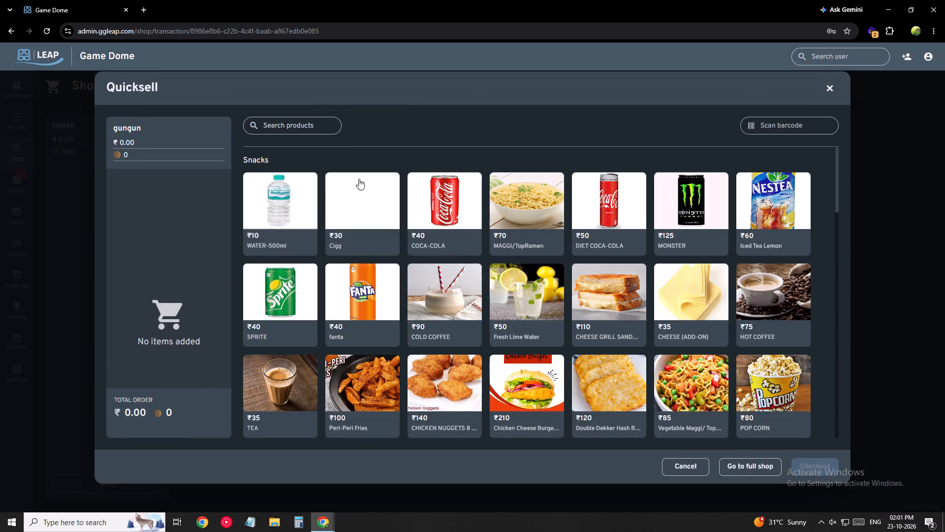
click(739, 458)
click(320, 151)
click(321, 185)
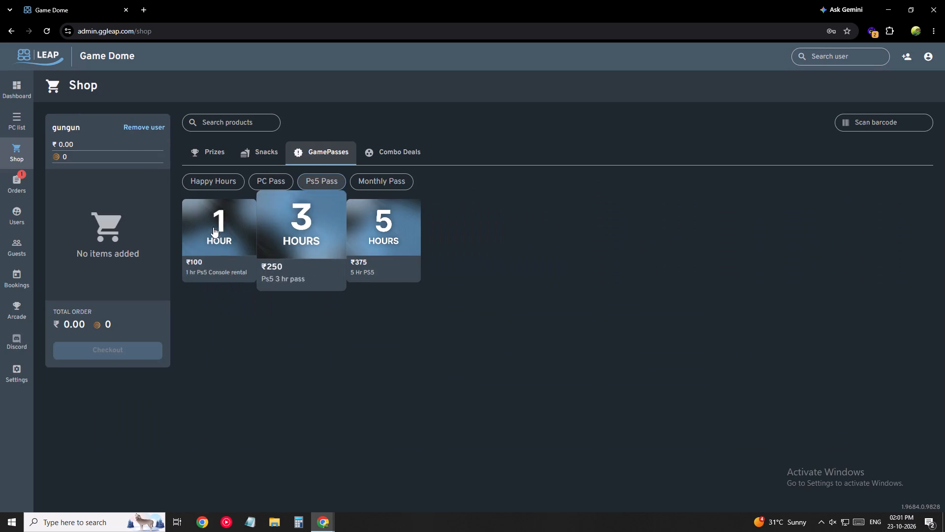
click(209, 229)
Check out gungun's order and charge the full ₹100 to credit card.
click(98, 360)
click(113, 349)
click(251, 278)
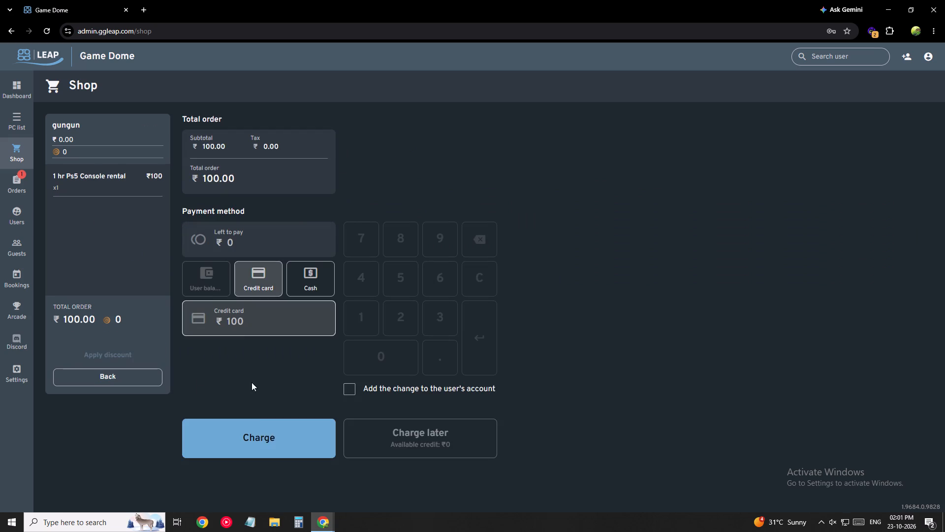
click(266, 428)
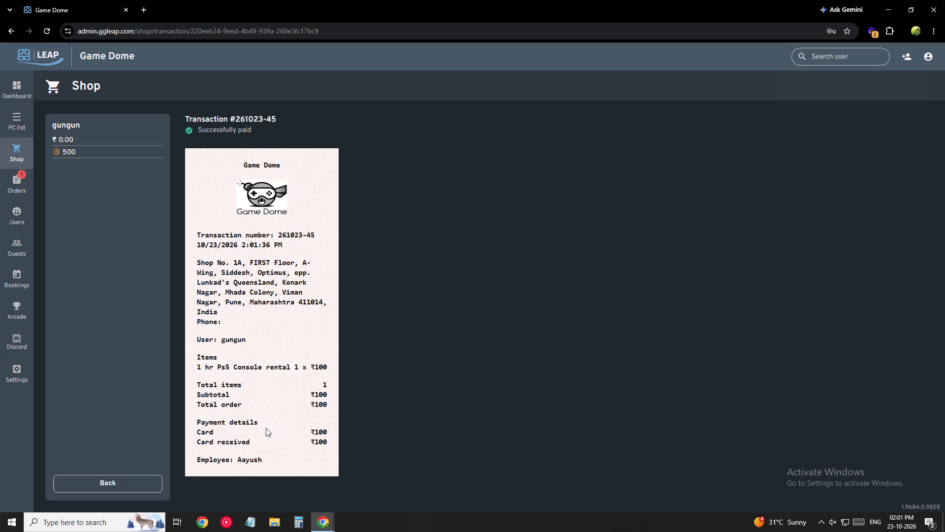
click(19, 139)
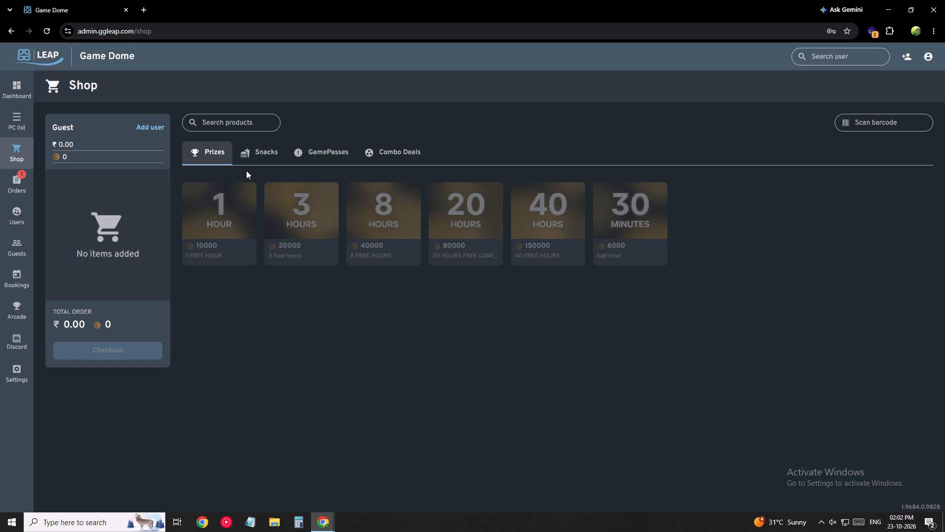
click(32, 119)
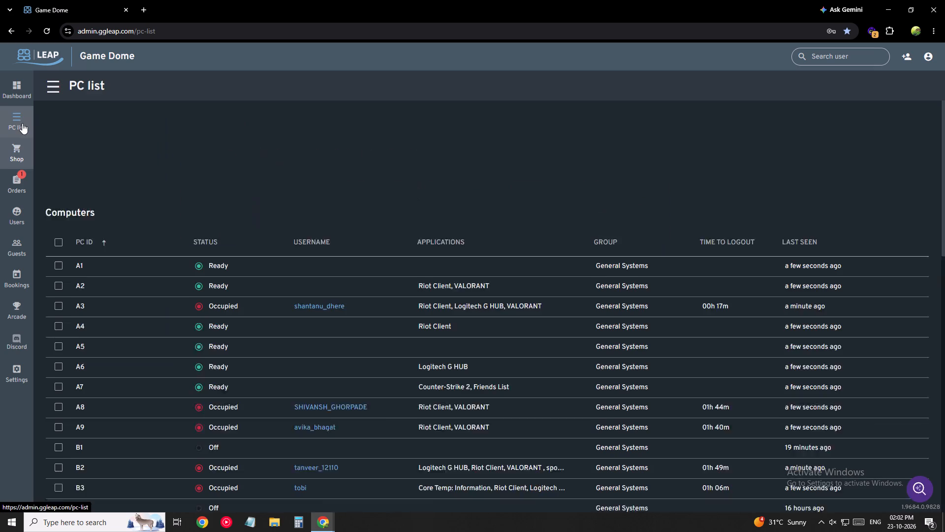
click(859, 58)
key(t)
text(ejasv)
click(897, 79)
click(911, 85)
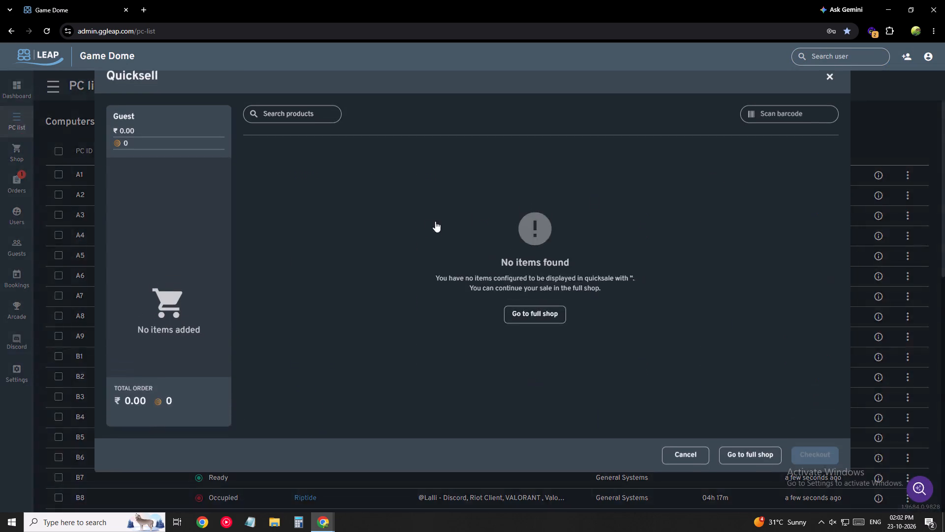
click(307, 217)
Check out tejasv's water order and charge the full ₹10 to credit card.
click(790, 474)
click(800, 465)
click(270, 293)
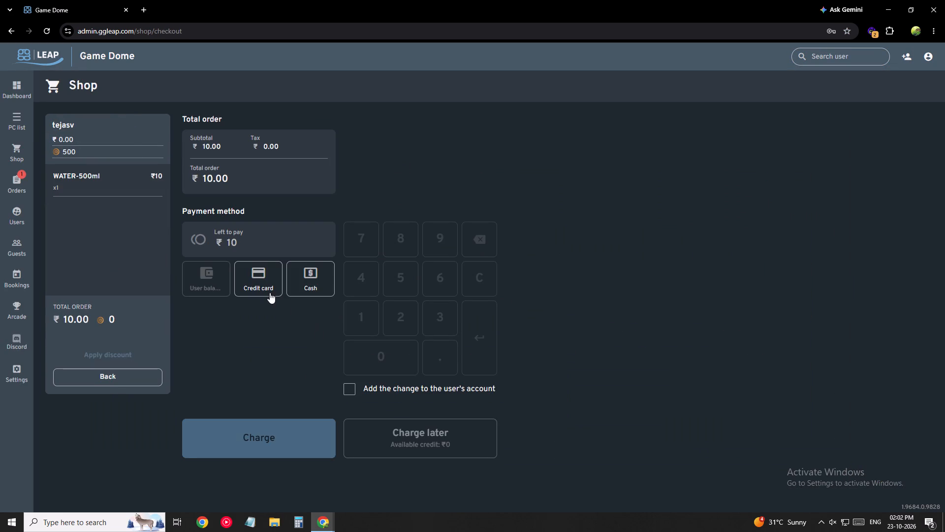
click(274, 444)
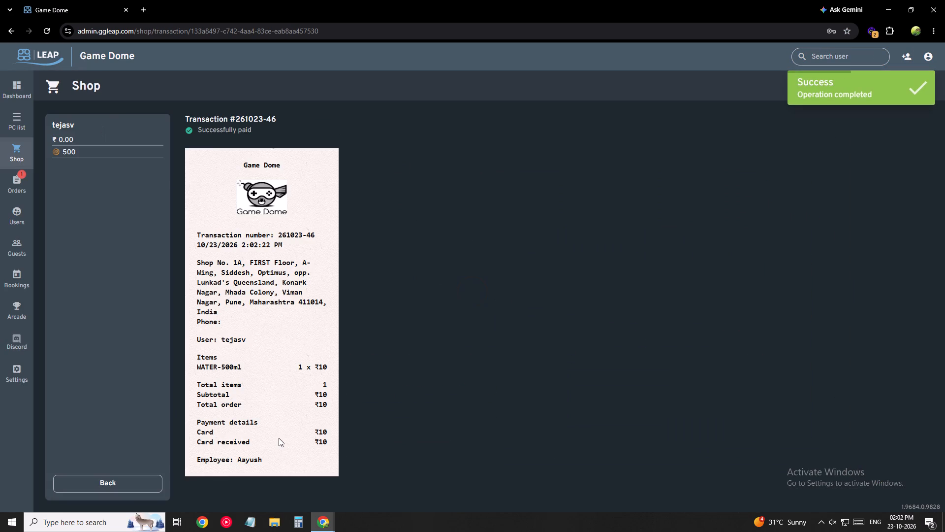
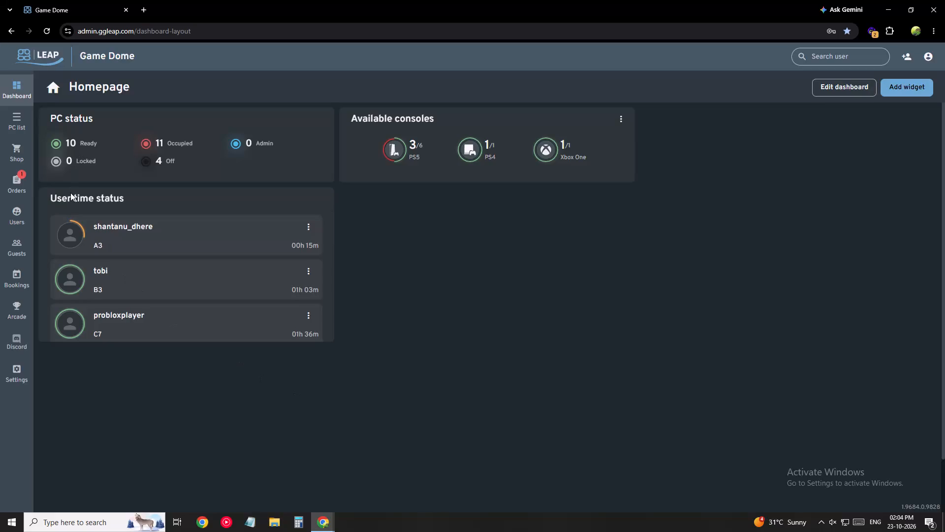
click(0, 185)
click(245, 116)
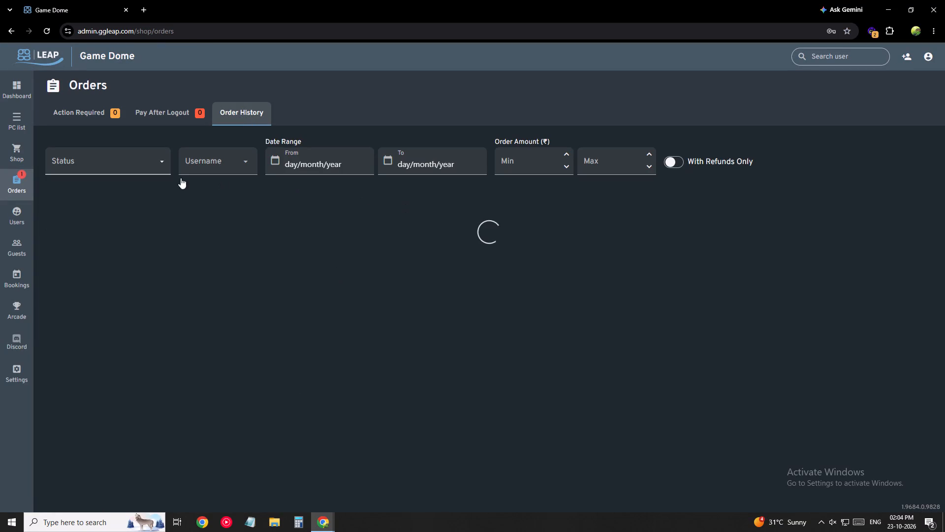
click(379, 317)
drag(53, 108, 61, 118)
double_click(62, 128)
key(ctrl+c)
ctrl+click(877, 55)
key(ctrl+v)
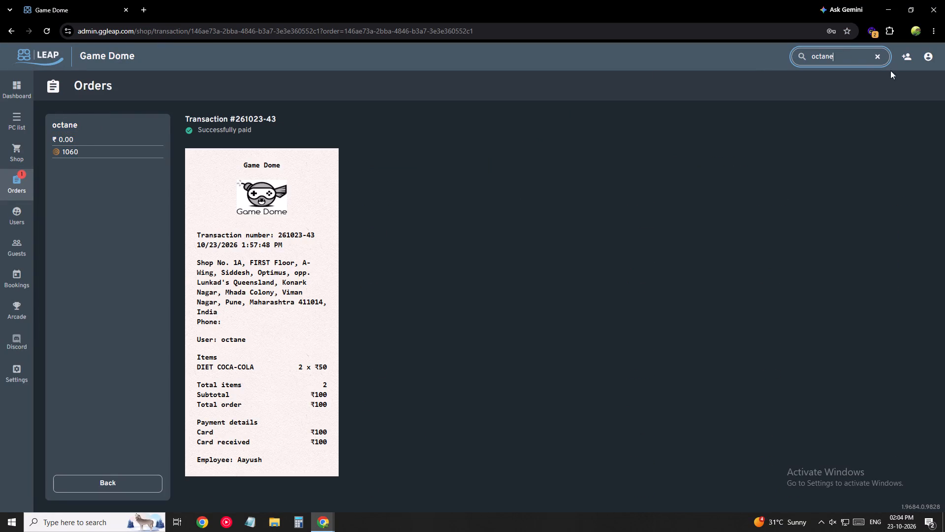
click(911, 80)
click(925, 144)
click(539, 313)
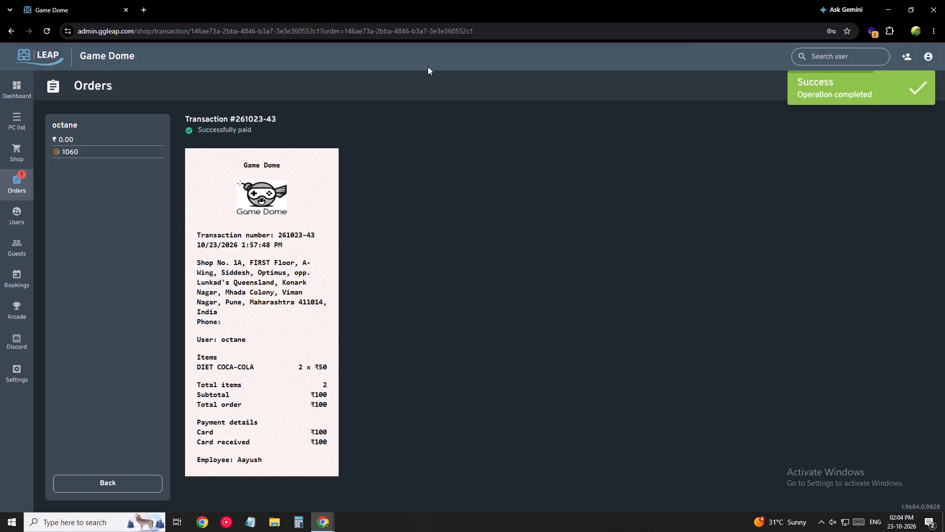
Open gungun's ₹100 order from the order history and copy the username.
click(11, 134)
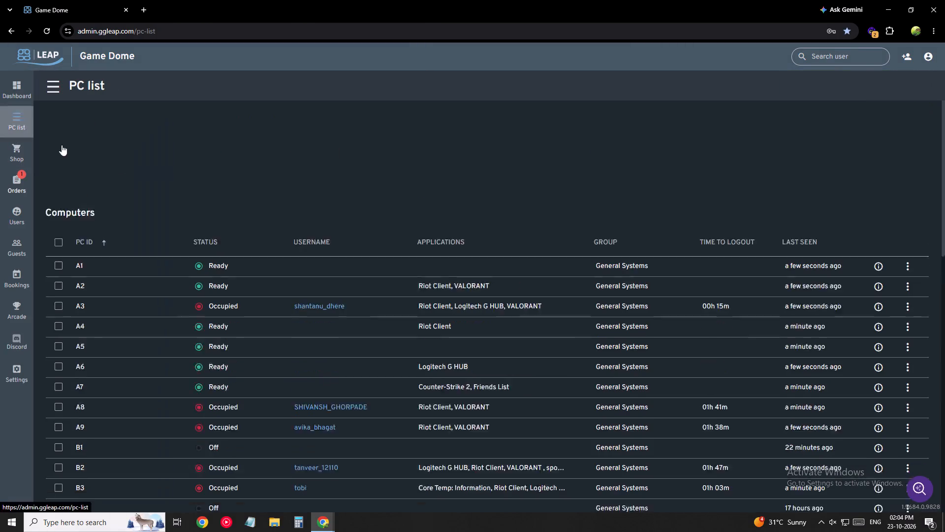
scroll(366, 266, down, 7)
click(24, 167)
click(0, 204)
click(20, 182)
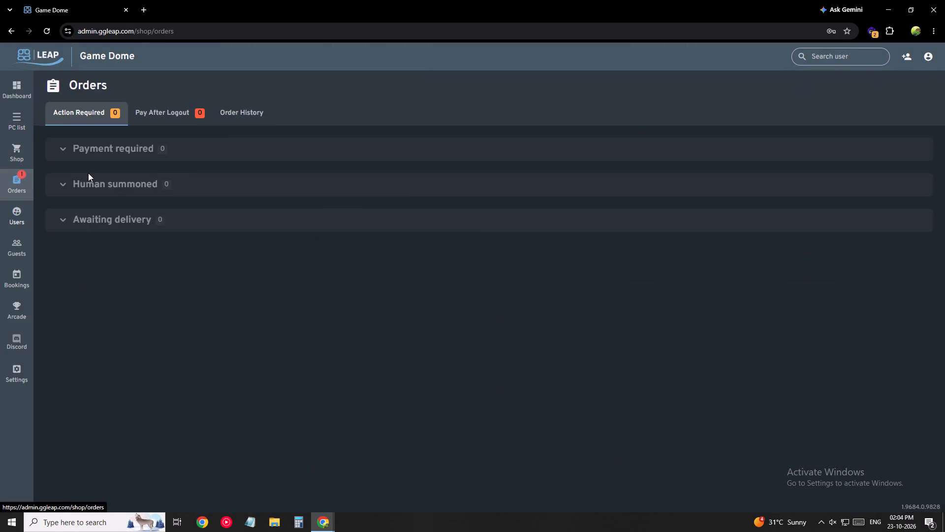
click(236, 119)
scroll(371, 272, down, 2)
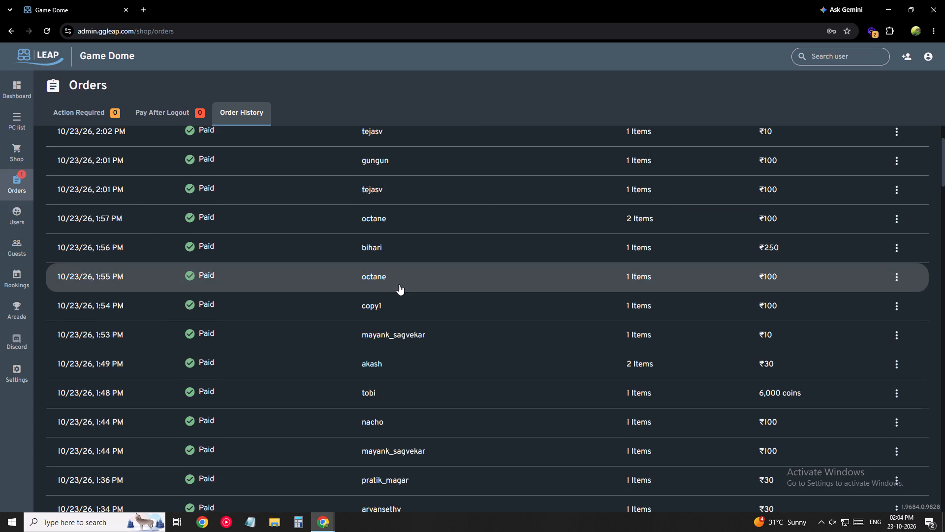
scroll(463, 319, down, 4)
scroll(377, 238, up, 5)
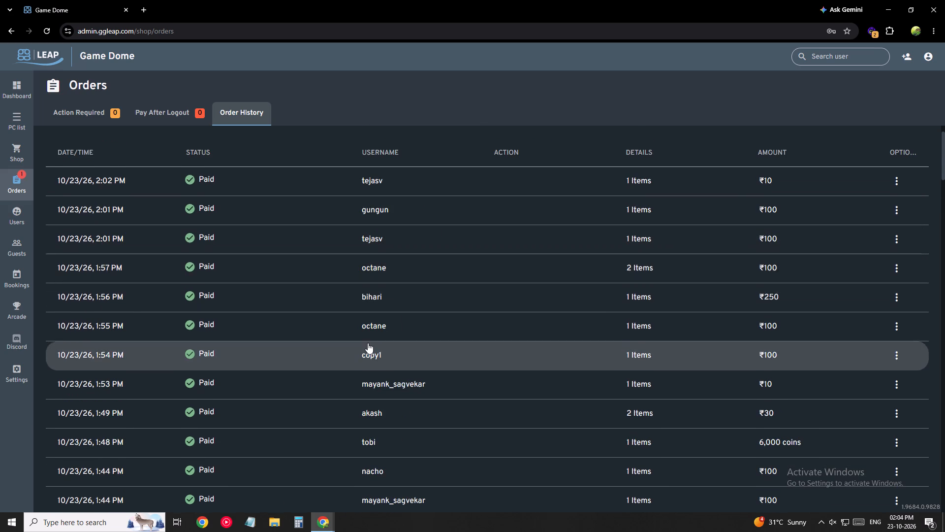
scroll(368, 343, down, 3)
scroll(344, 209, up, 5)
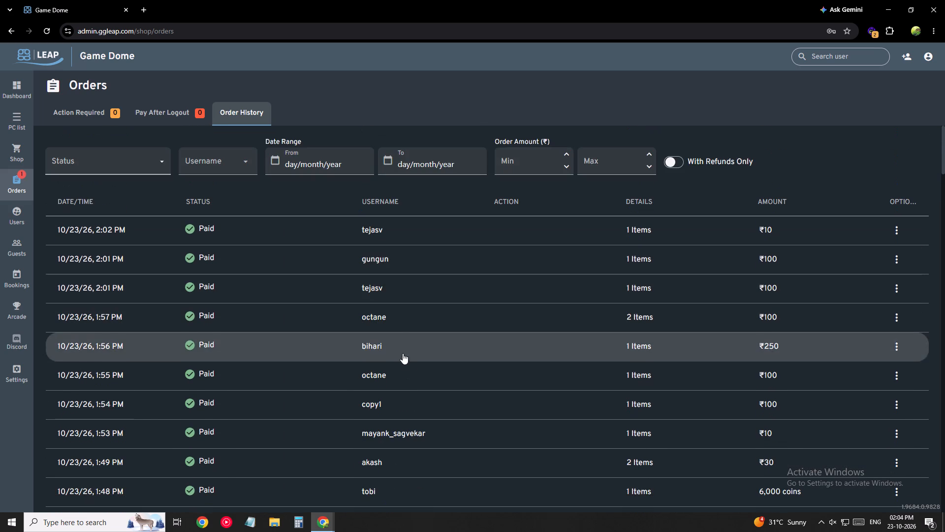
click(371, 255)
double_click(73, 125)
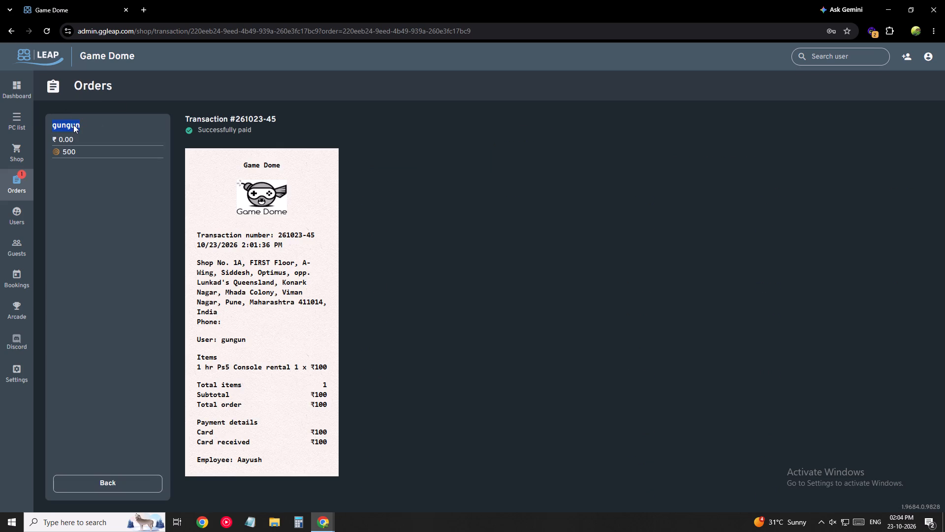
key(ctrl+c)
Return to the order history, open tejasv's ₹10 order and copy the username.
click(90, 482)
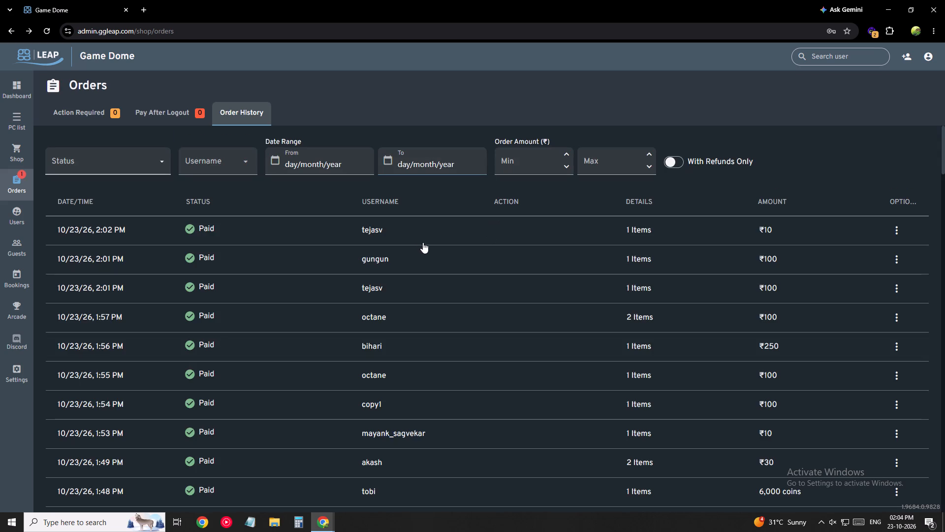
click(379, 227)
double_click(70, 122)
key(ctrl+c)
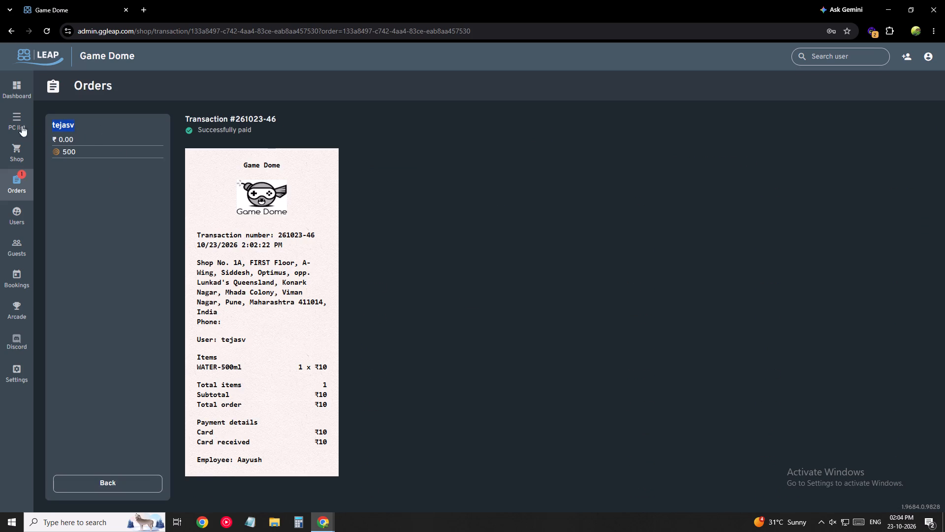
In the PC list, log the user gungun in to the console Ps 5 C.
click(0, 129)
scroll(227, 330, down, 2)
scroll(229, 335, up, 1)
scroll(232, 337, down, 4)
scroll(248, 344, up, 1)
scroll(259, 349, down, 7)
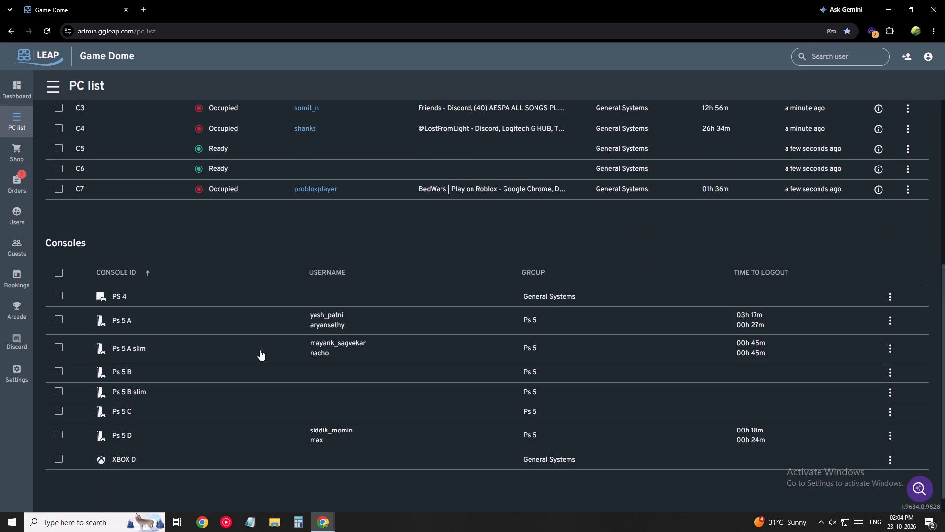
scroll(524, 389, down, 1)
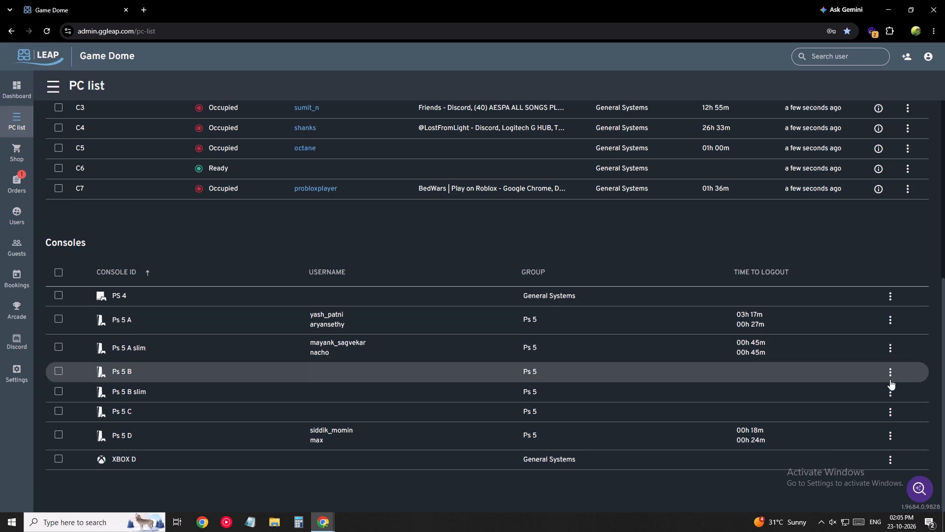
click(890, 379)
click(773, 478)
click(888, 415)
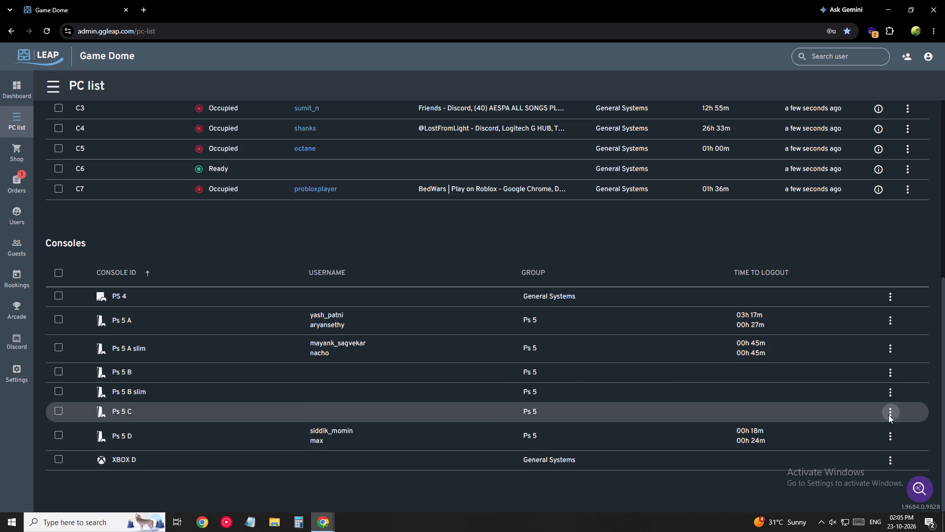
click(881, 419)
click(405, 269)
key(super+v)
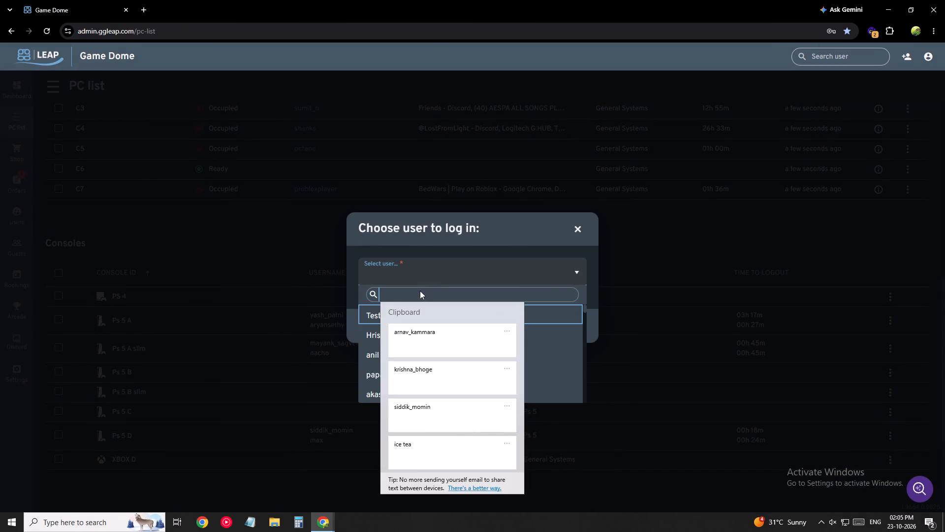
click(416, 374)
key(ctrl+v)
click(440, 292)
click(447, 312)
click(561, 331)
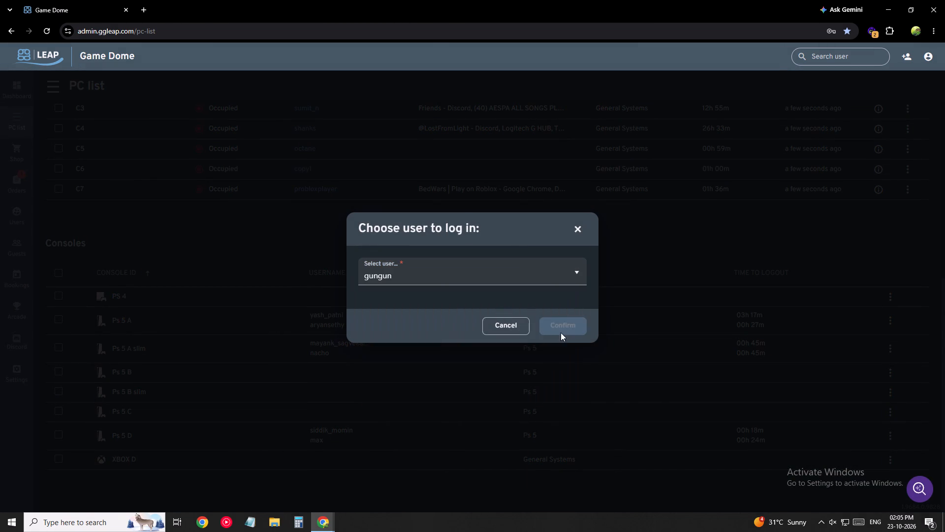
Log tejasv in to Ps 5 C as the second user alongside gungun.
click(890, 412)
click(878, 353)
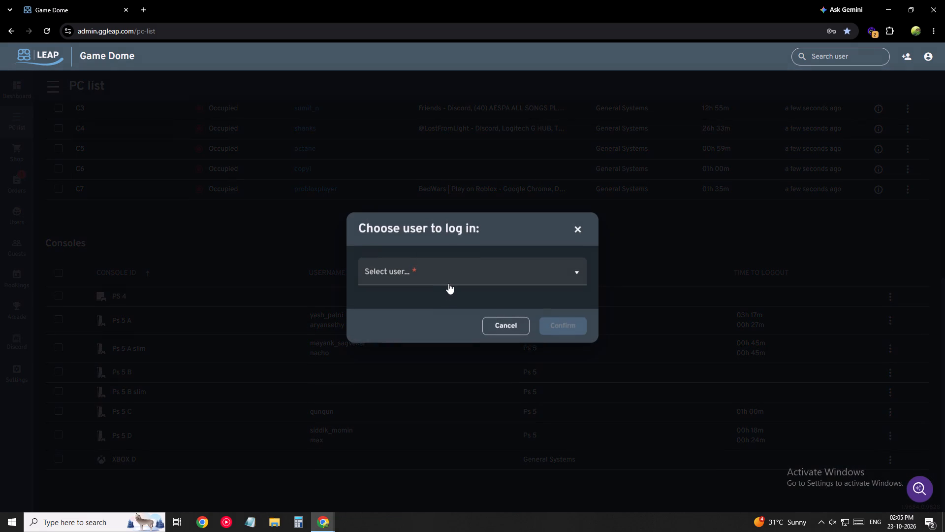
click(449, 274)
key(super+v)
click(427, 341)
key(ctrl+v)
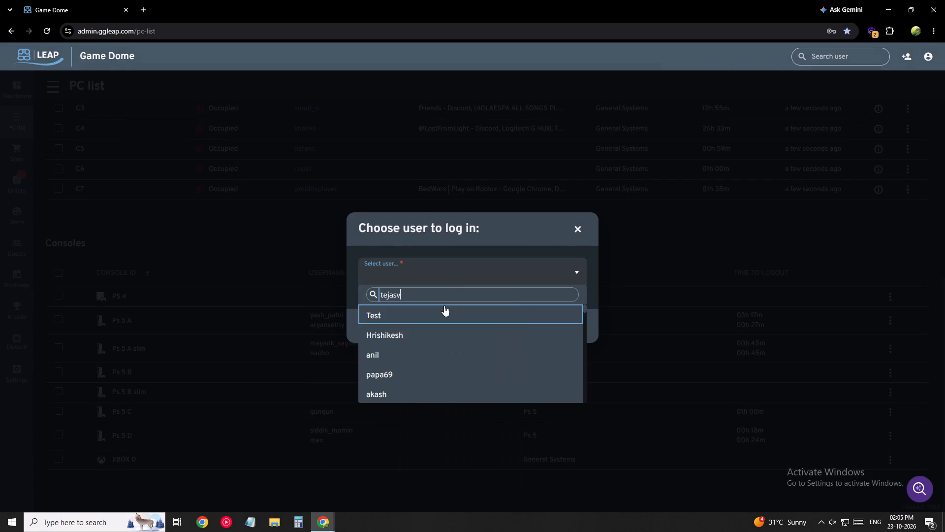
click(446, 294)
click(463, 312)
click(564, 328)
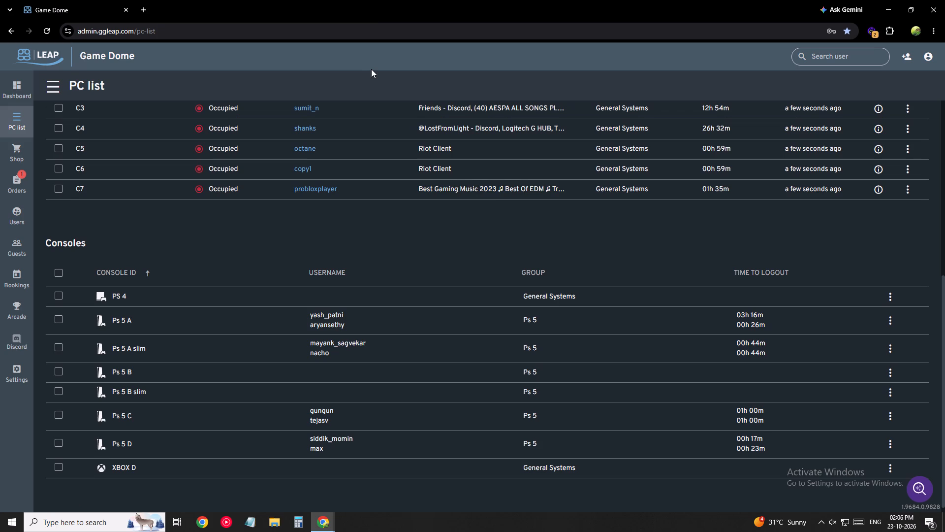
click(846, 65)
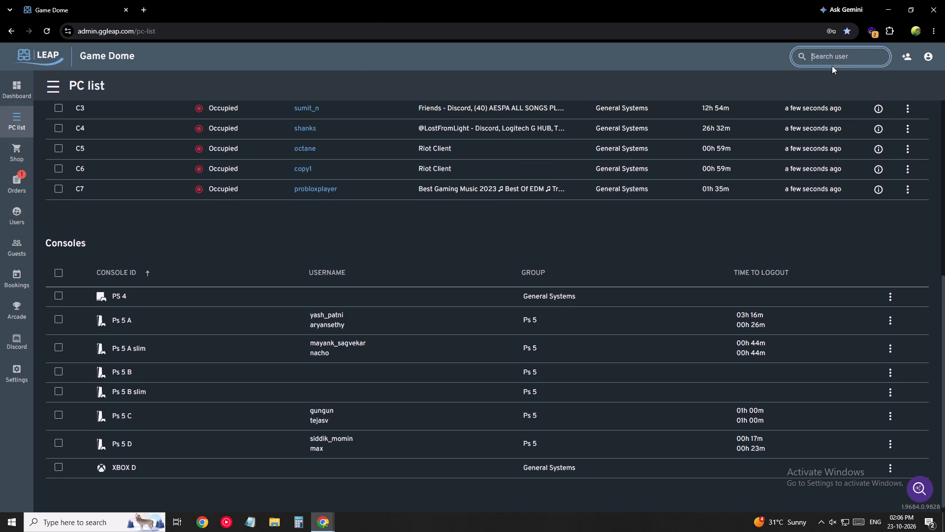
text(rehman)
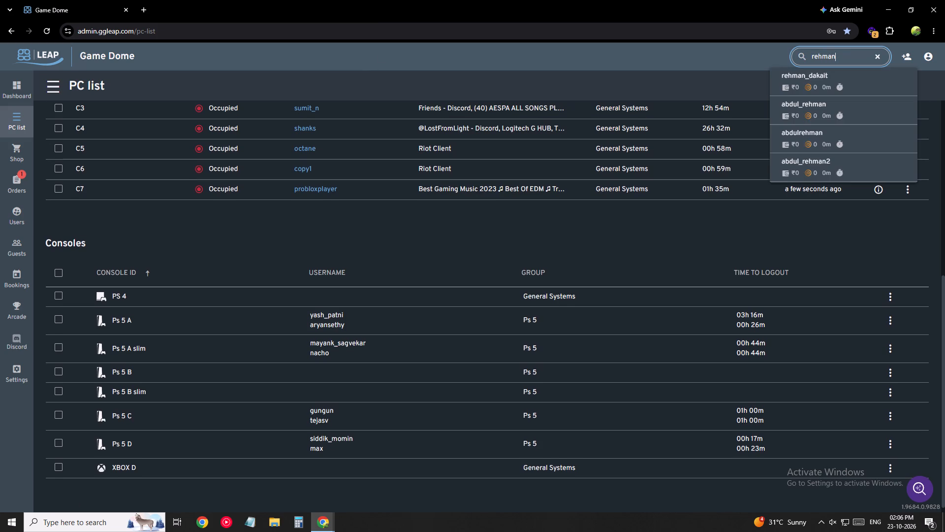
key(shift+underscore)
click(902, 80)
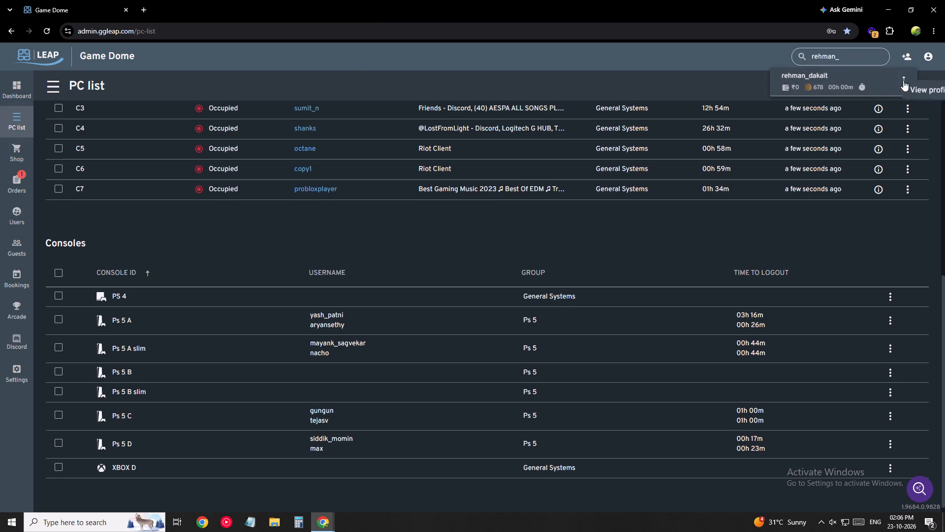
click(919, 93)
click(364, 199)
click(809, 454)
click(821, 462)
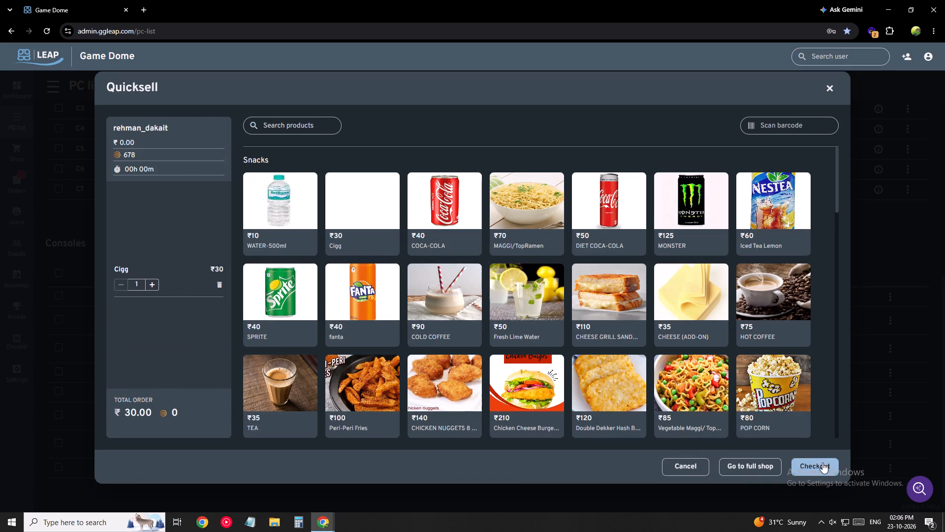
click(260, 279)
click(298, 427)
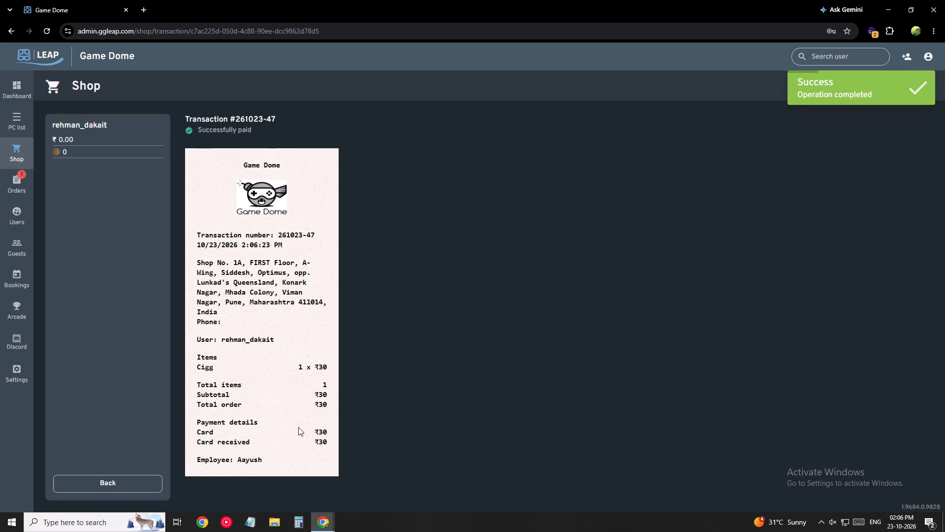
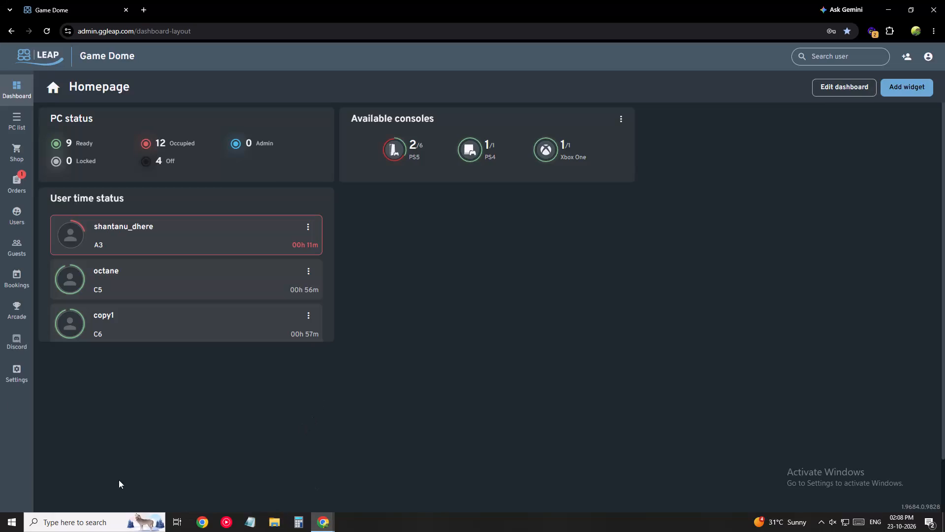
From the PC list, search for the customer Pratik with the ₹90 balance and add one WATER-500ml to their quick sale.
scroll(123, 200, up, 1)
click(0, 119)
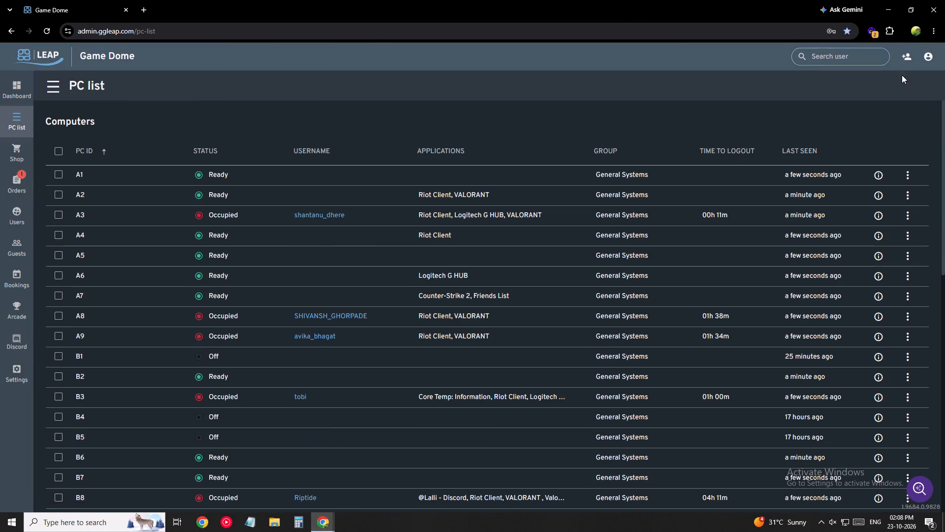
click(865, 72)
click(850, 64)
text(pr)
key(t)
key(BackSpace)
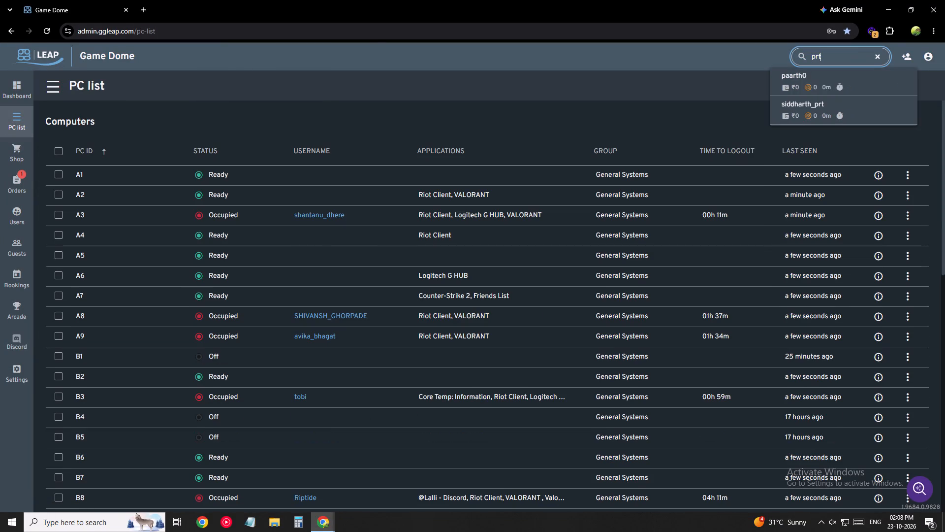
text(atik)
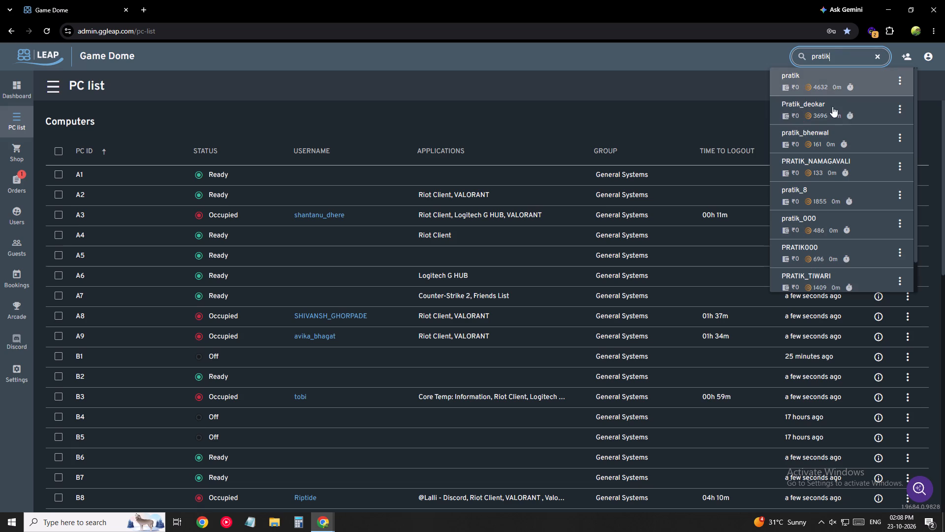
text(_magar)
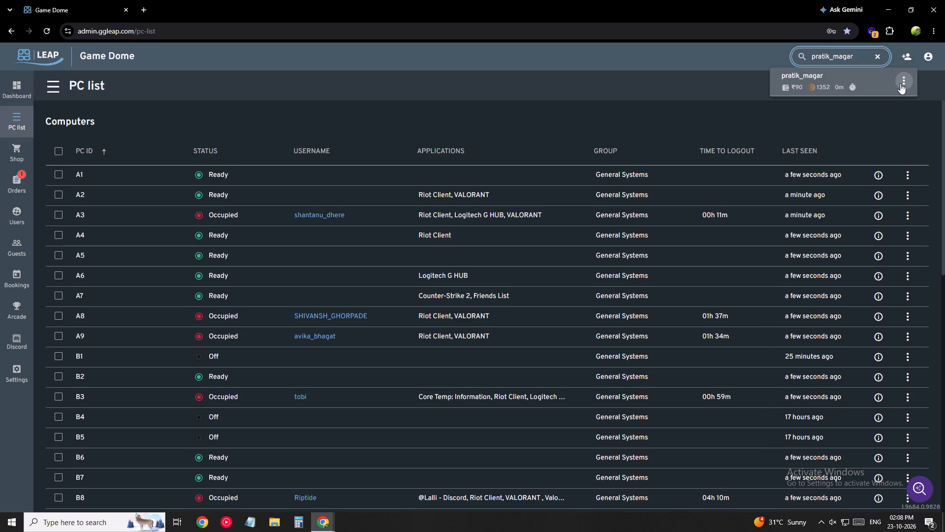
double_click(901, 83)
click(278, 231)
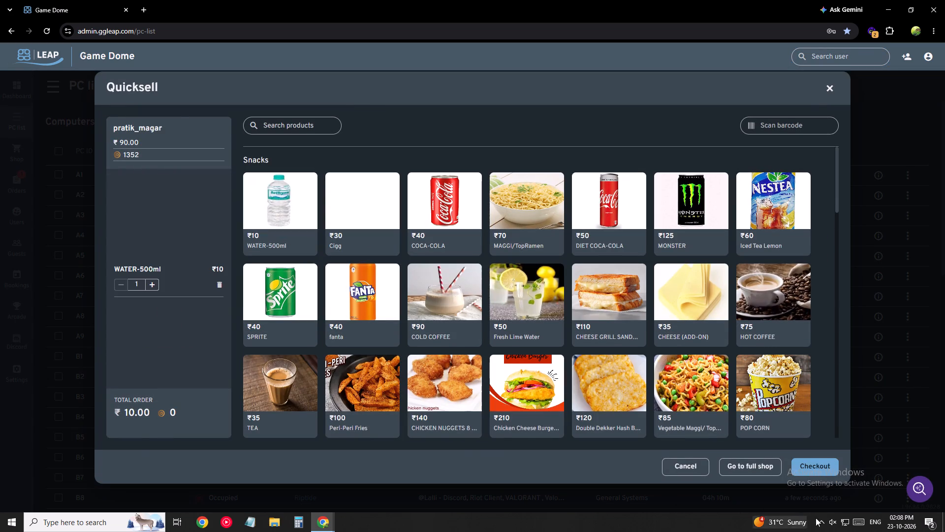
Check out Pratik's WATER-500ml order and charge the full ₹10 to credit card.
click(815, 467)
click(259, 266)
click(273, 432)
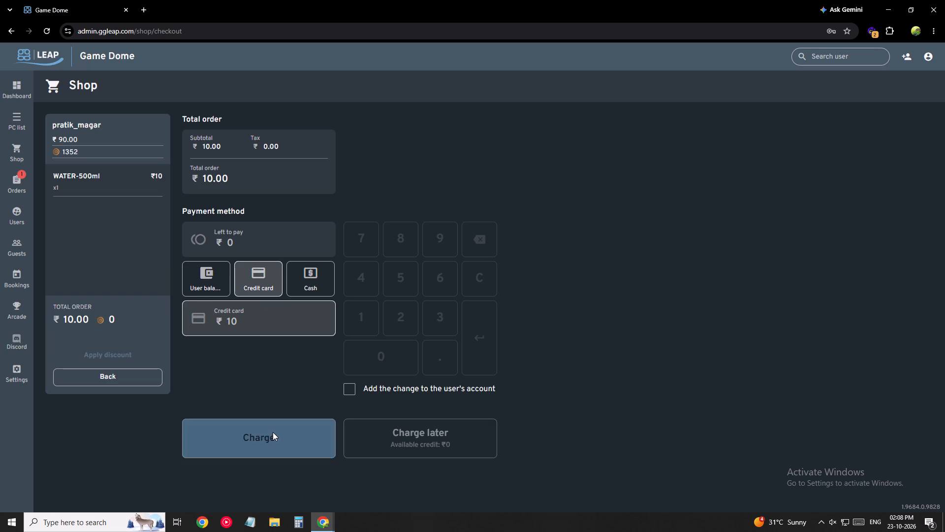